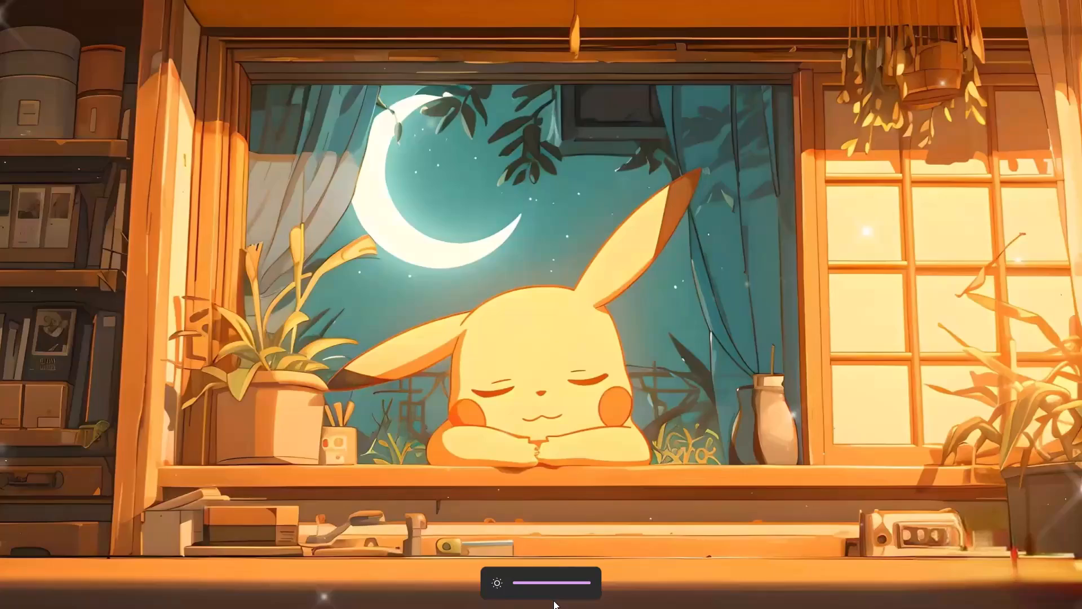
# Refresh the desktop.
pyautogui.click(587, 450)
pyautogui.rightClick(587, 450)
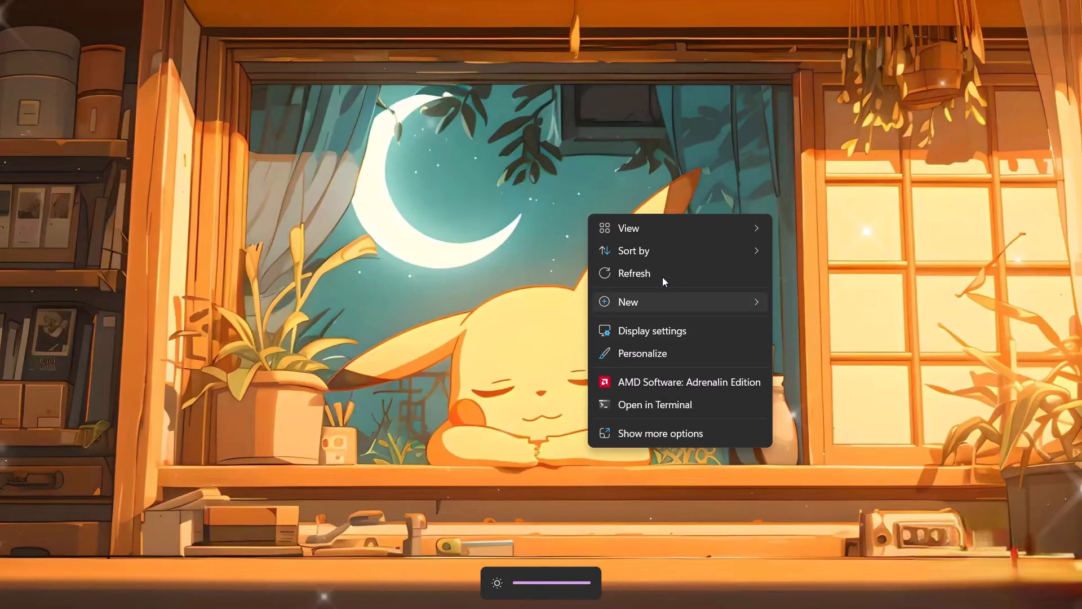
pyautogui.click(664, 268)
# Launch Word from the recent searches and open the recent document Project-WPR-FORMAT 2026-27 ODD.docx.
pyautogui.click(558, 589)
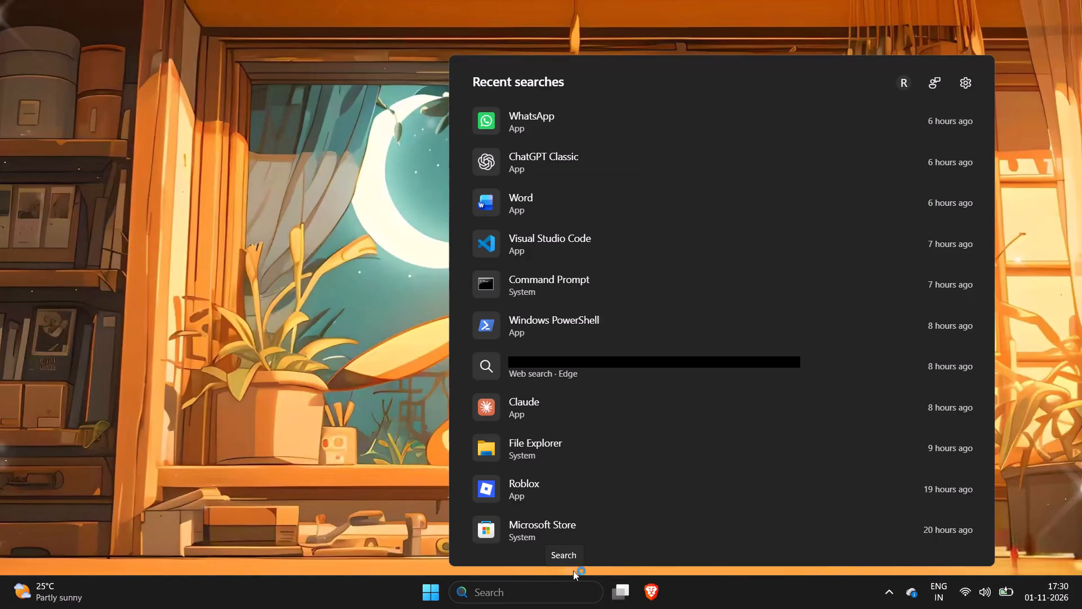
pyautogui.click(662, 214)
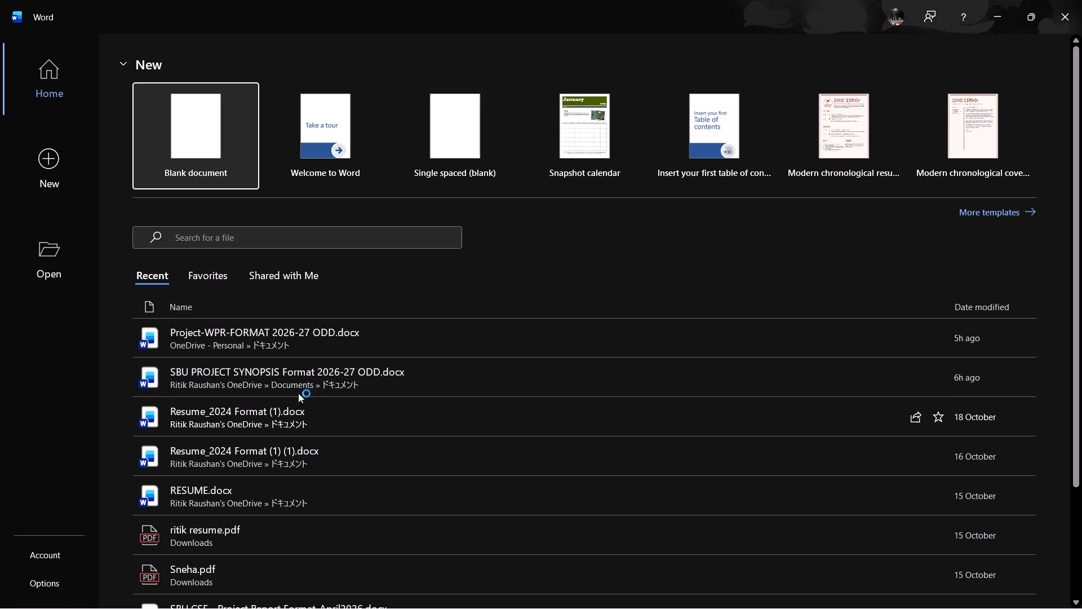
pyautogui.click(299, 338)
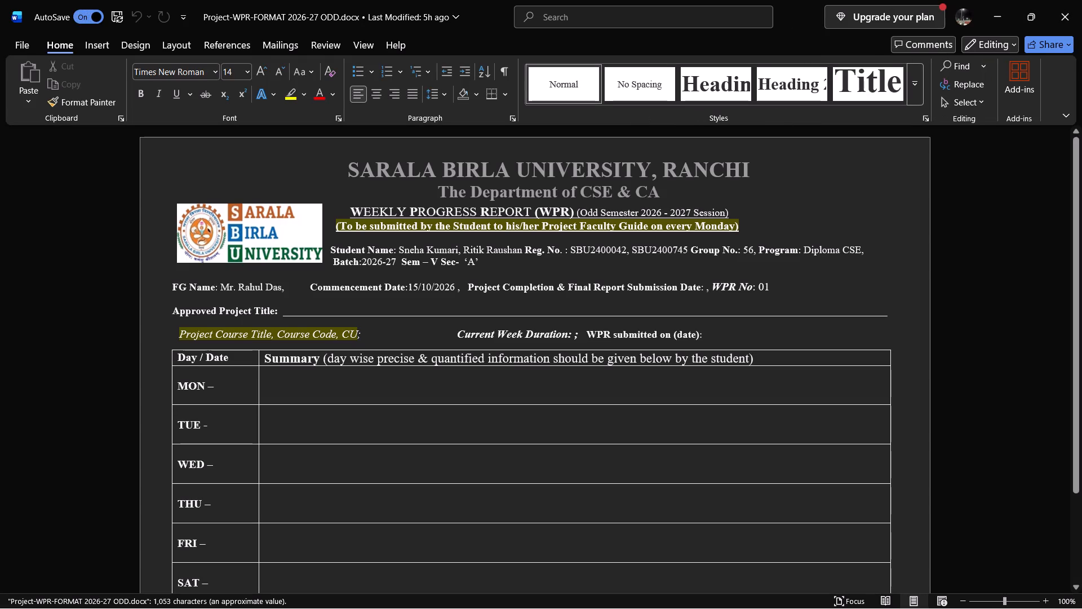
# Examine the weekly progress report form, from its header details through the day-wise summary table to the signature line.
pyautogui.scroll(-1, 689, 278)
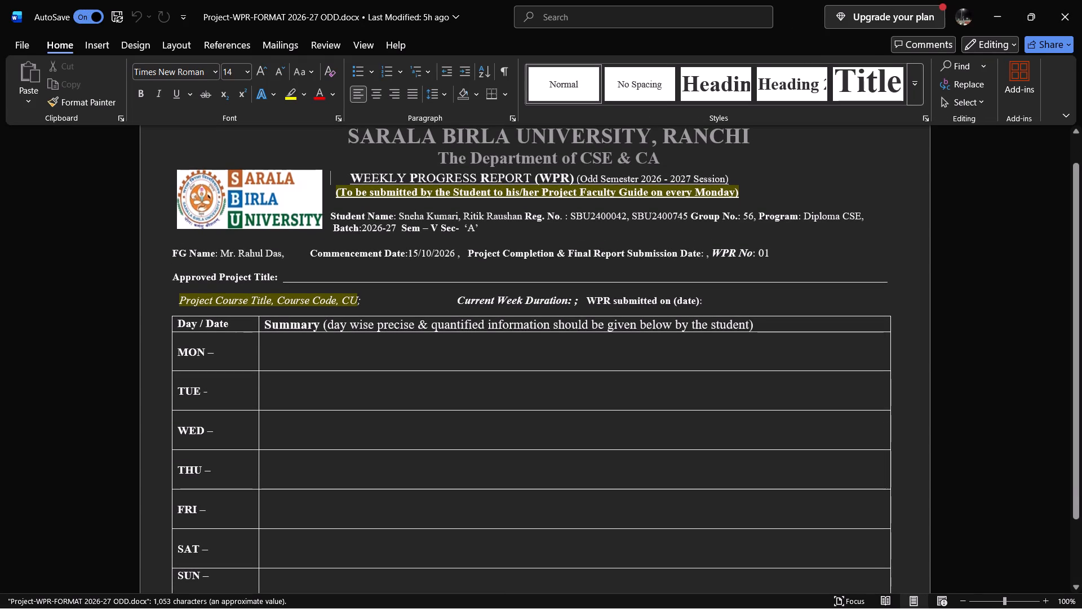
pyautogui.scroll(-2, 689, 278)
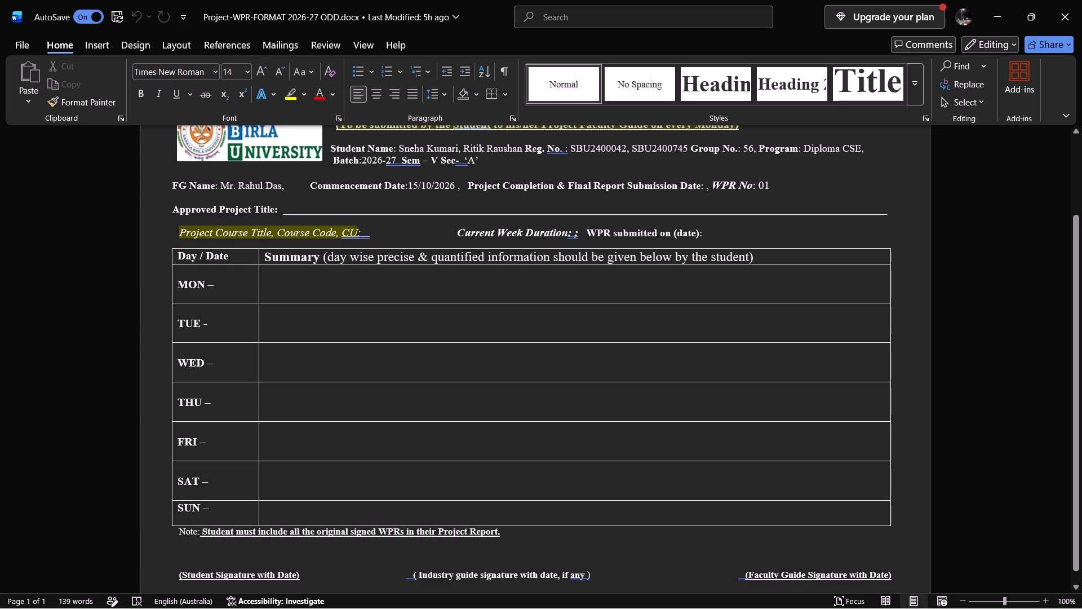
# Replace the "&" after Project Completion in the report header with a colon and the date 27/11/2026.
pyautogui.click(706, 184)
pyautogui.moveTo(556, 184); pyautogui.dragTo(564, 185)
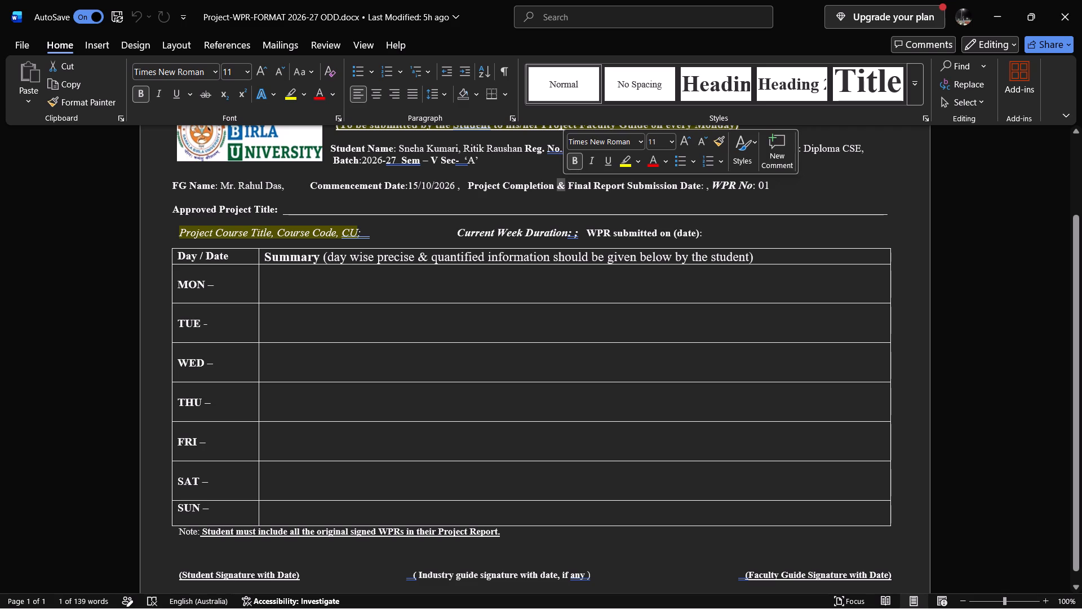
pyautogui.press('BackSpace')
pyautogui.press('-')
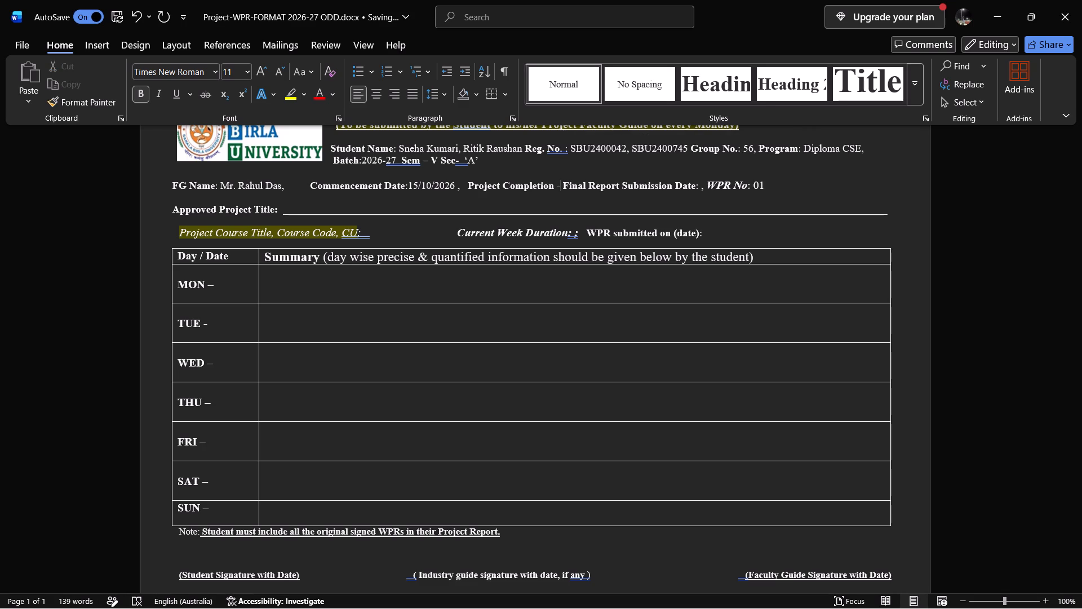
pyautogui.press('BackSpace')
pyautogui.write(':')
pyautogui.press('space')
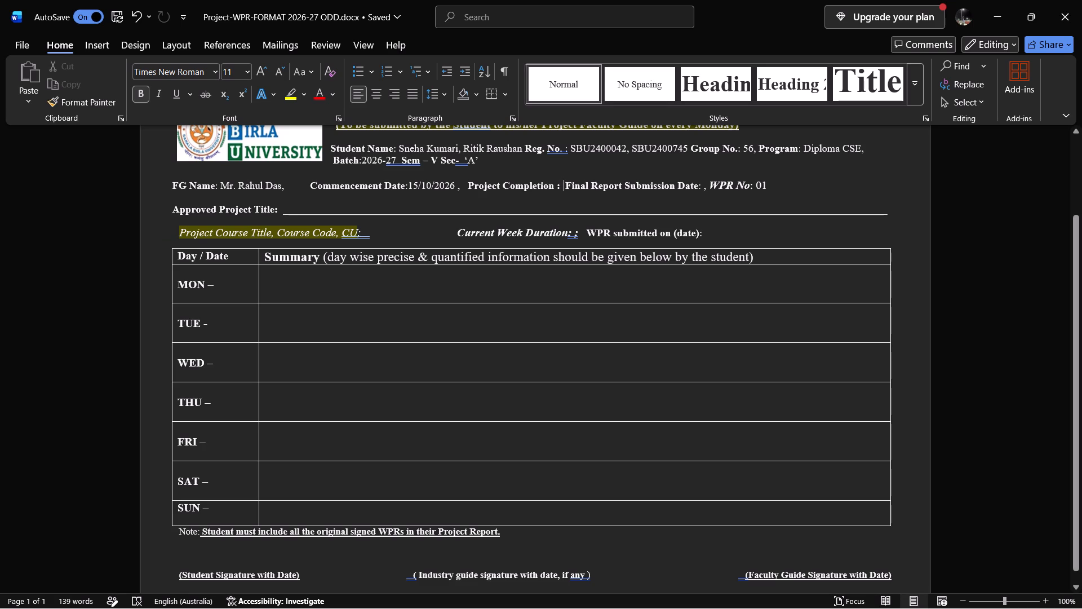
pyautogui.press('BackSpace')
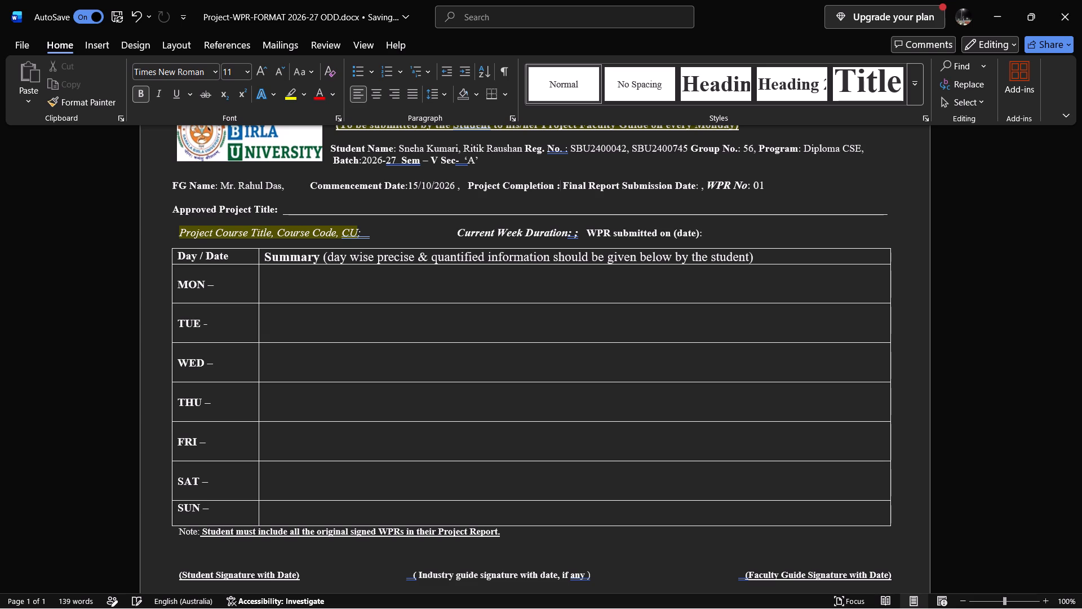
pyautogui.write('27')
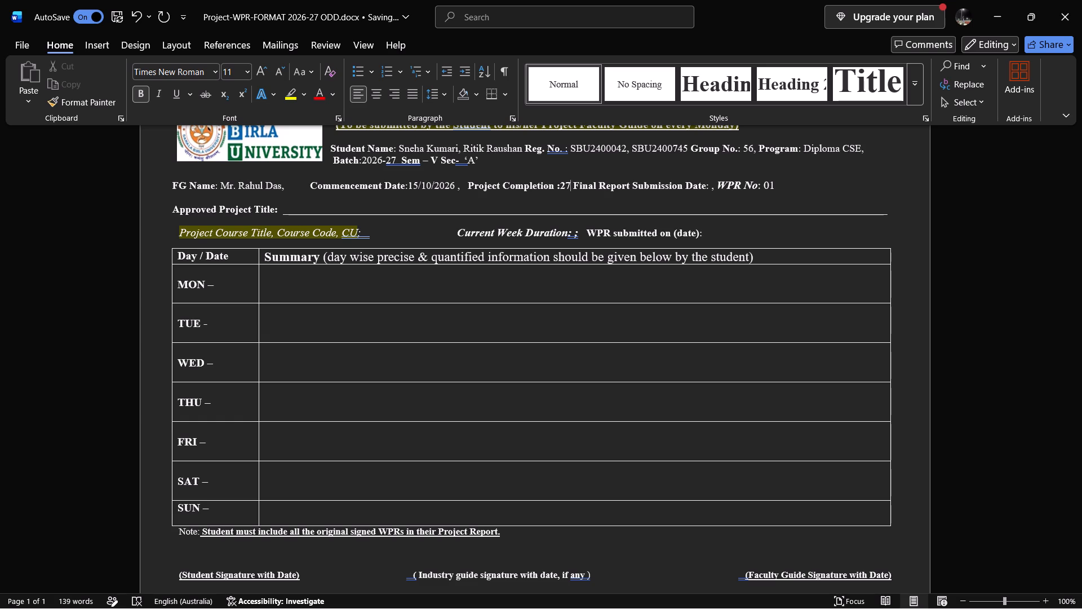
pyautogui.press('/')
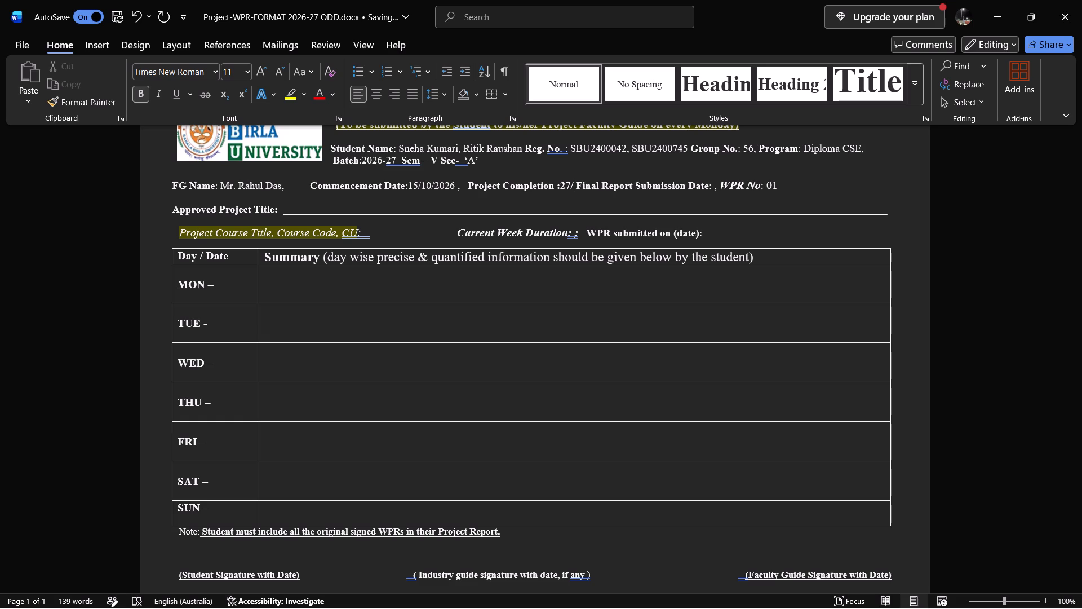
pyautogui.write('11')
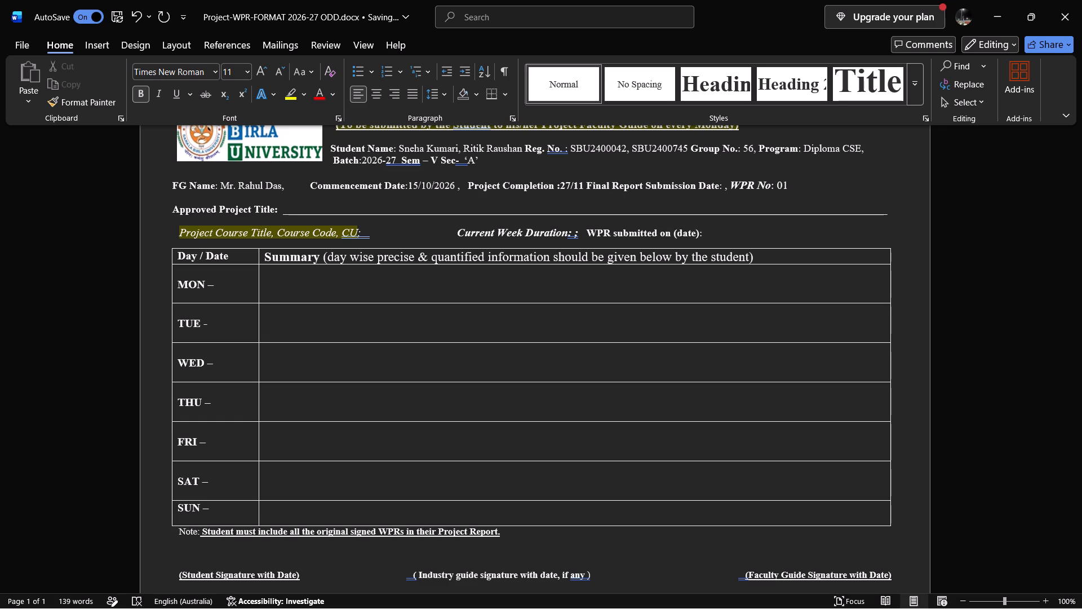
pyautogui.press('/')
pyautogui.write('2026')
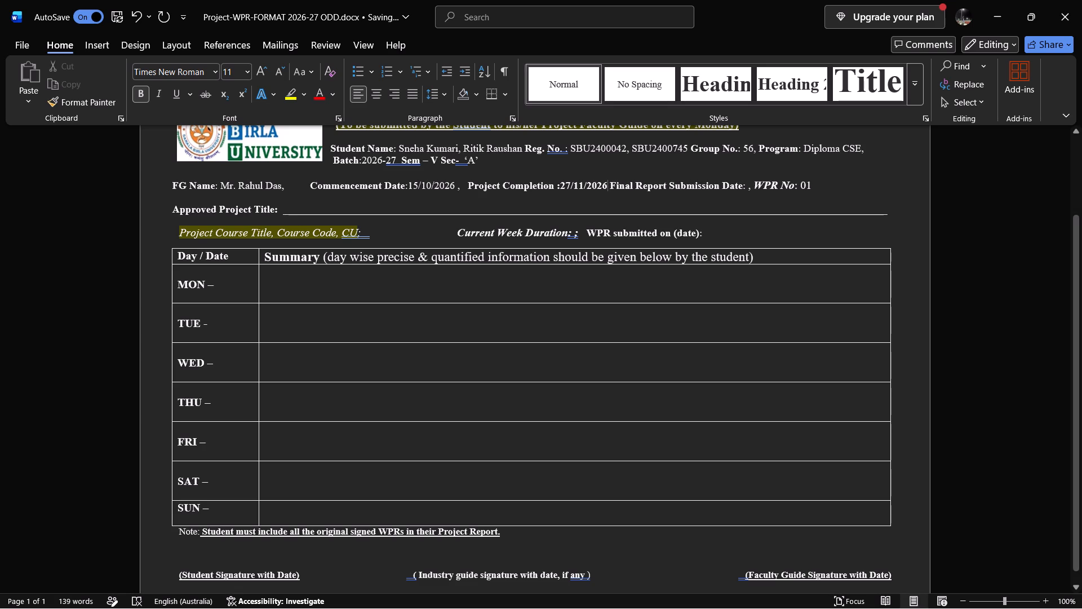
pyautogui.press('space')
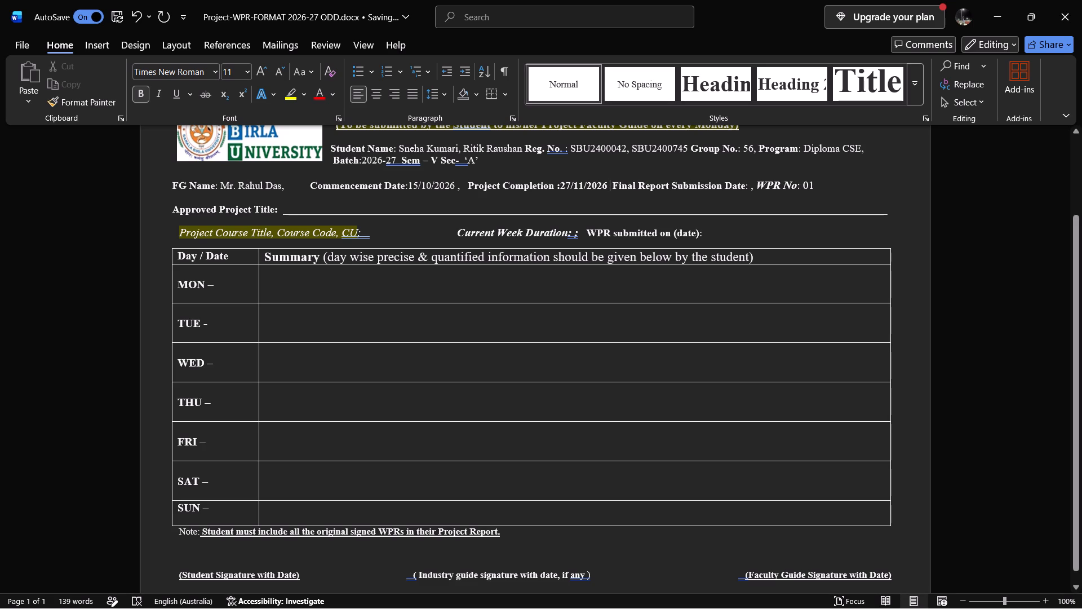
# Delete the blank underline placeholder following the Approved Project Title label.
pyautogui.click(292, 203)
pyautogui.press('space')
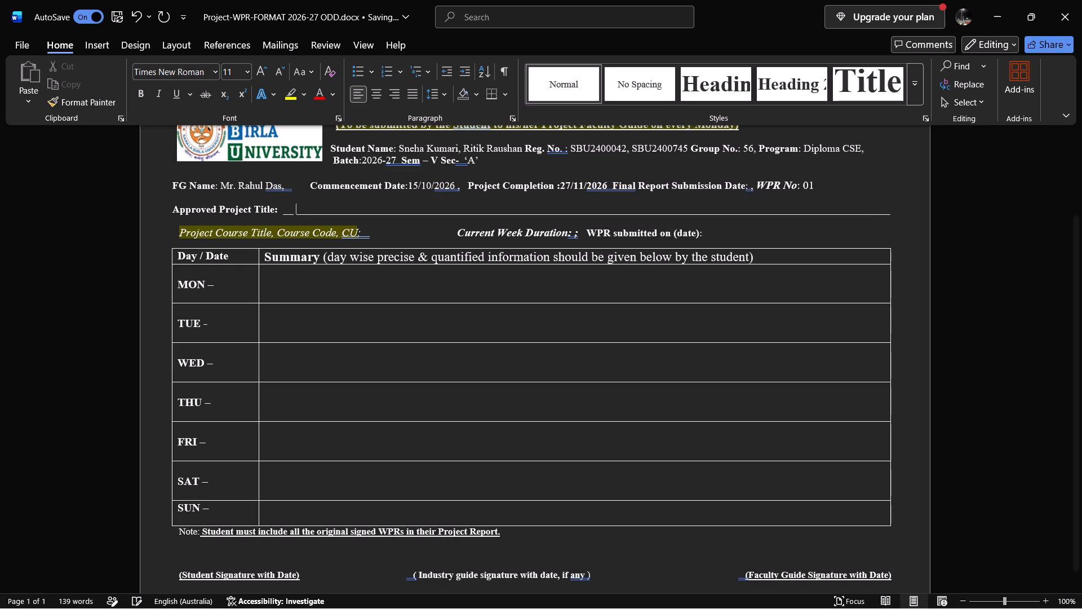
pyautogui.press('BackSpace')
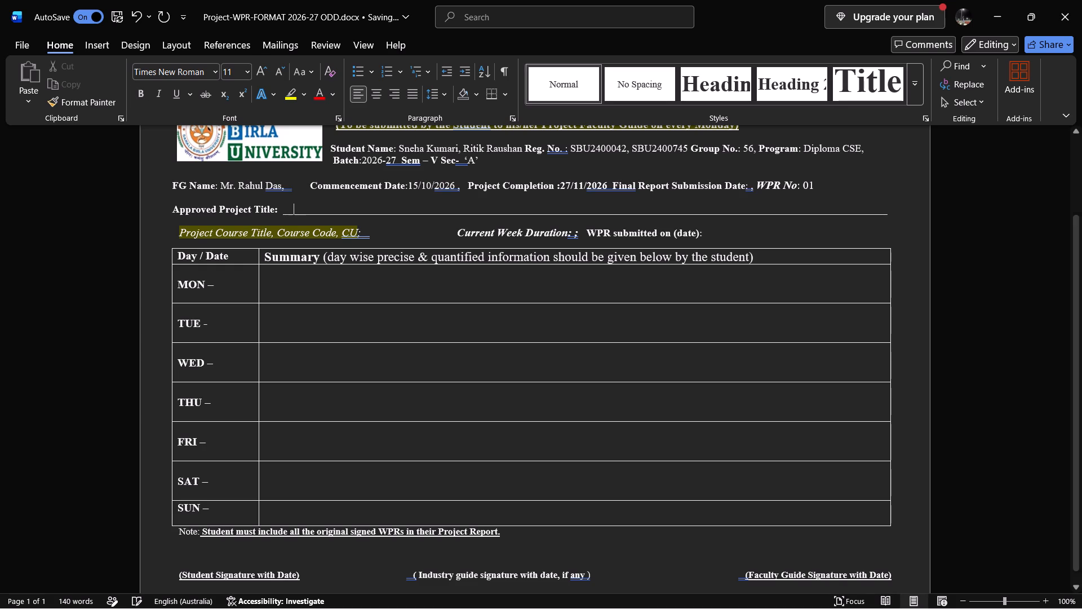
pyautogui.click(302, 202)
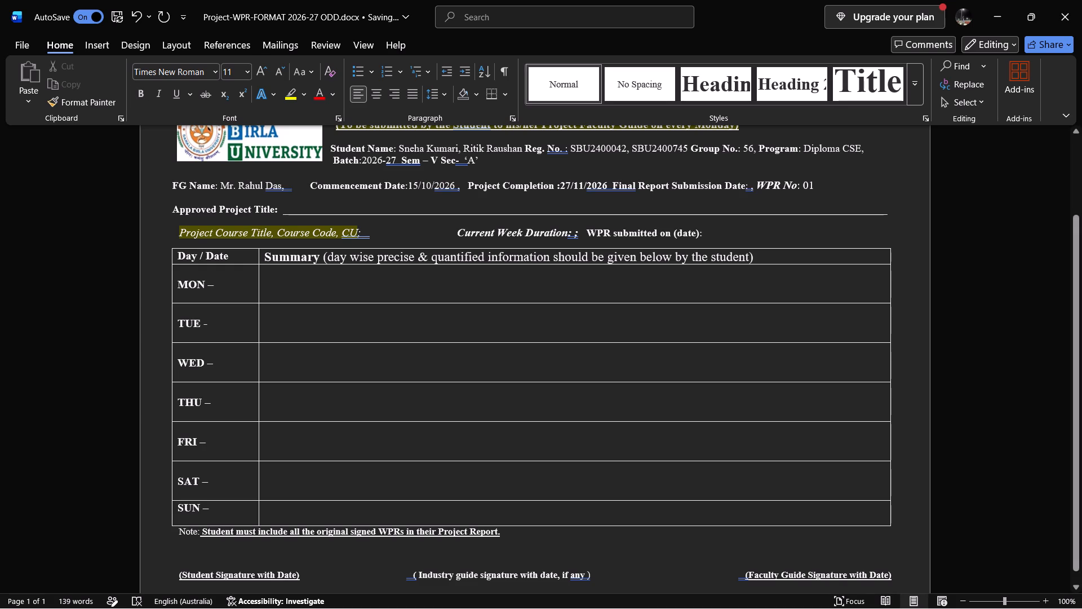
pyautogui.click(291, 205)
pyautogui.moveTo(892, 213); pyautogui.dragTo(843, 220)
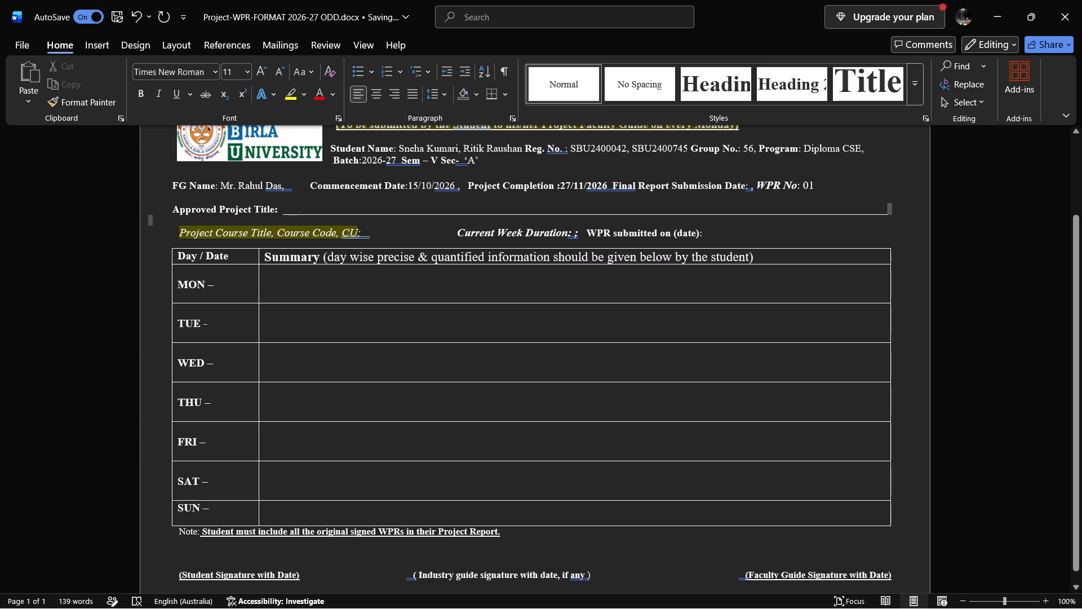
pyautogui.moveTo(843, 220); pyautogui.dragTo(432, 171)
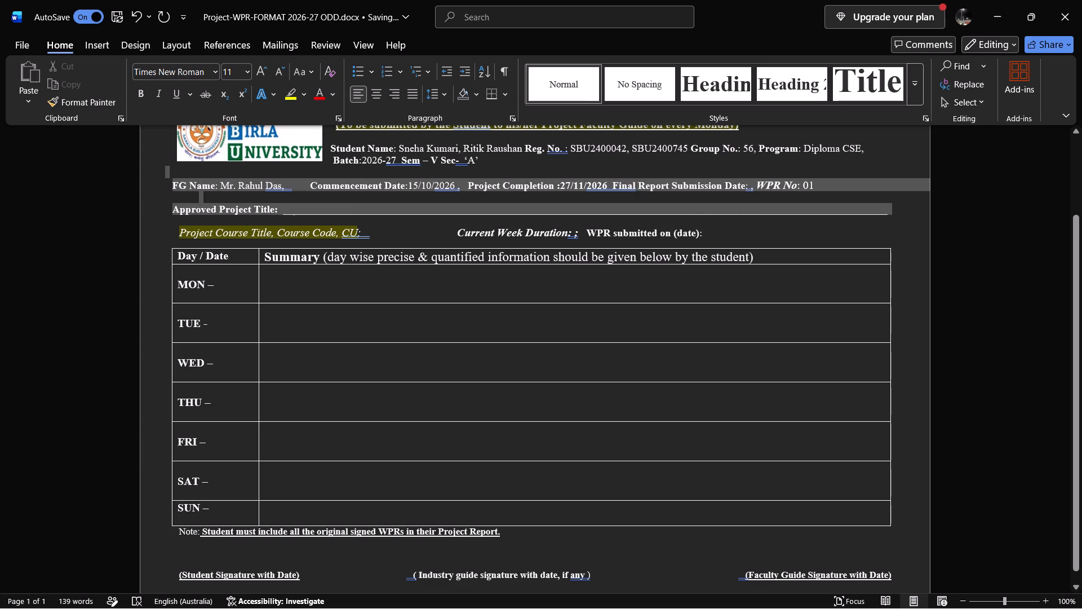
pyautogui.moveTo(432, 171); pyautogui.dragTo(284, 211)
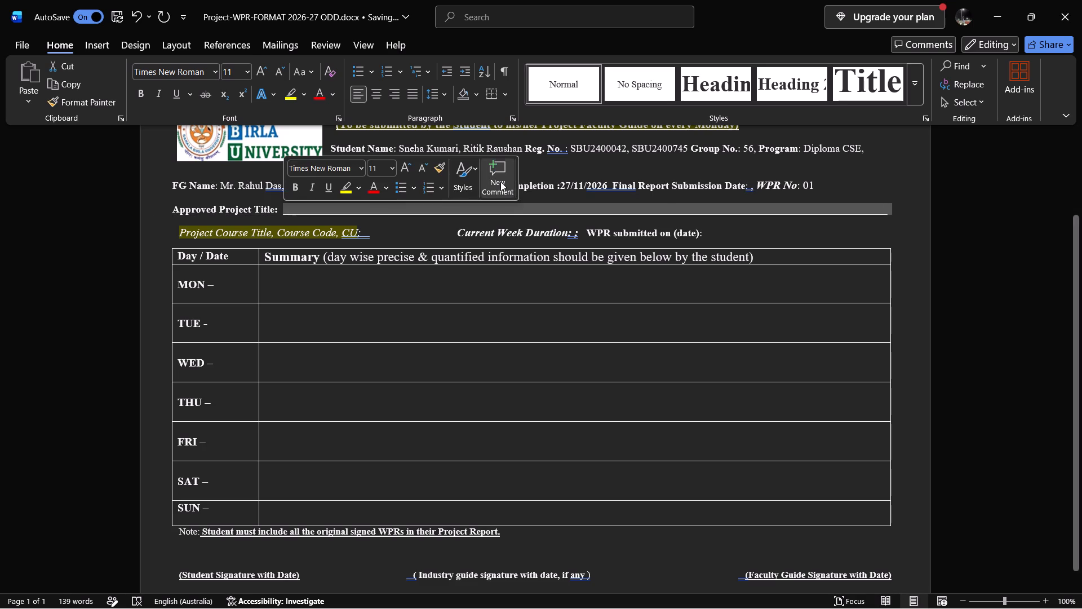
pyautogui.press('BackSpace')
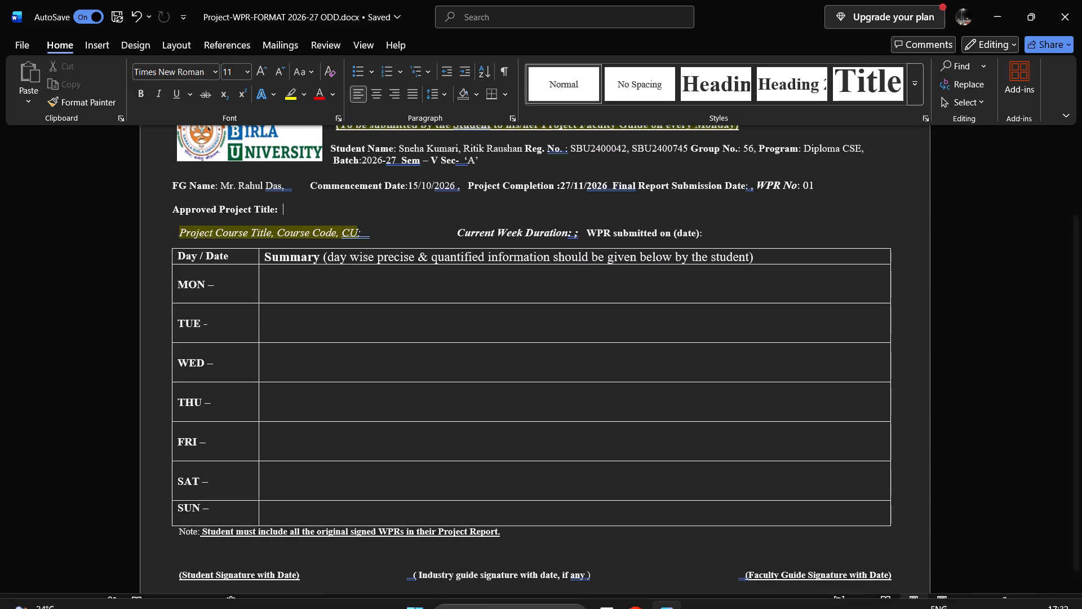
# Switch to File Explorer and open the project synopsis Finalll.pdf from the Downloads folder.
pyautogui.click(478, 591)
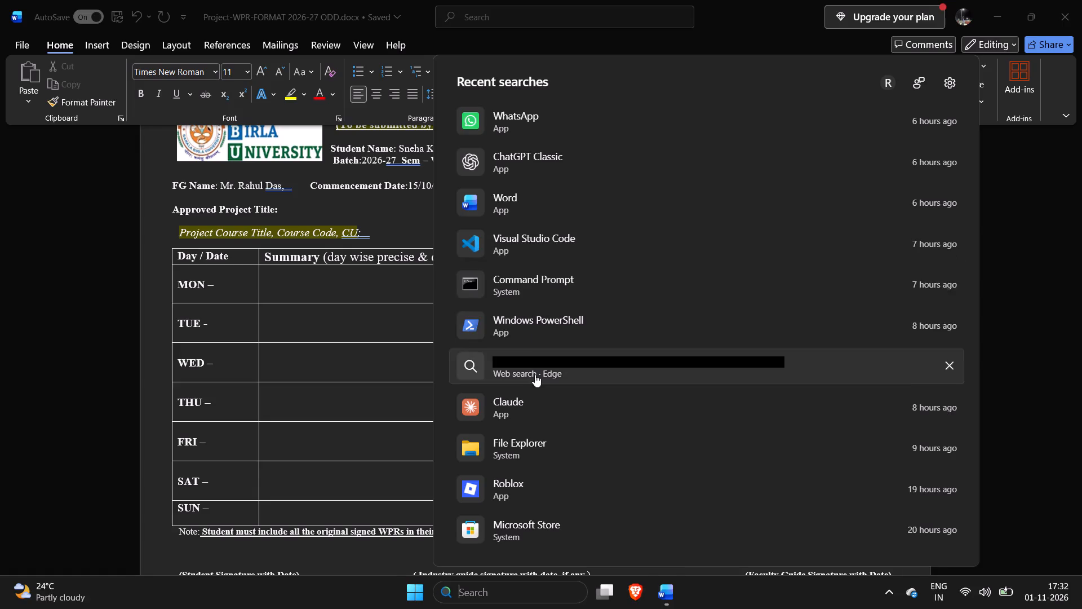
pyautogui.click(539, 438)
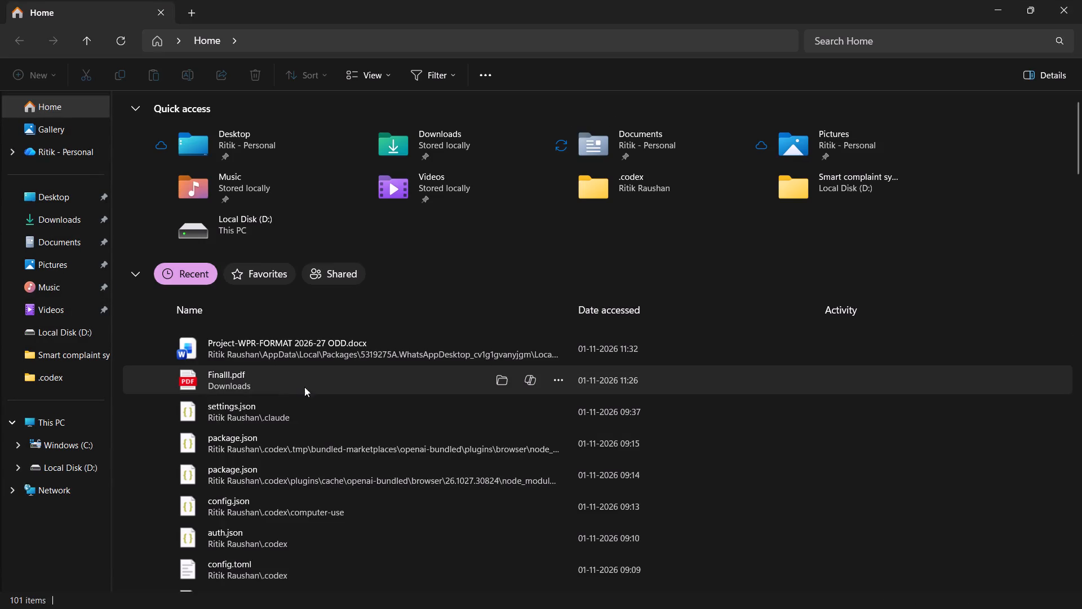
pyautogui.click(56, 222)
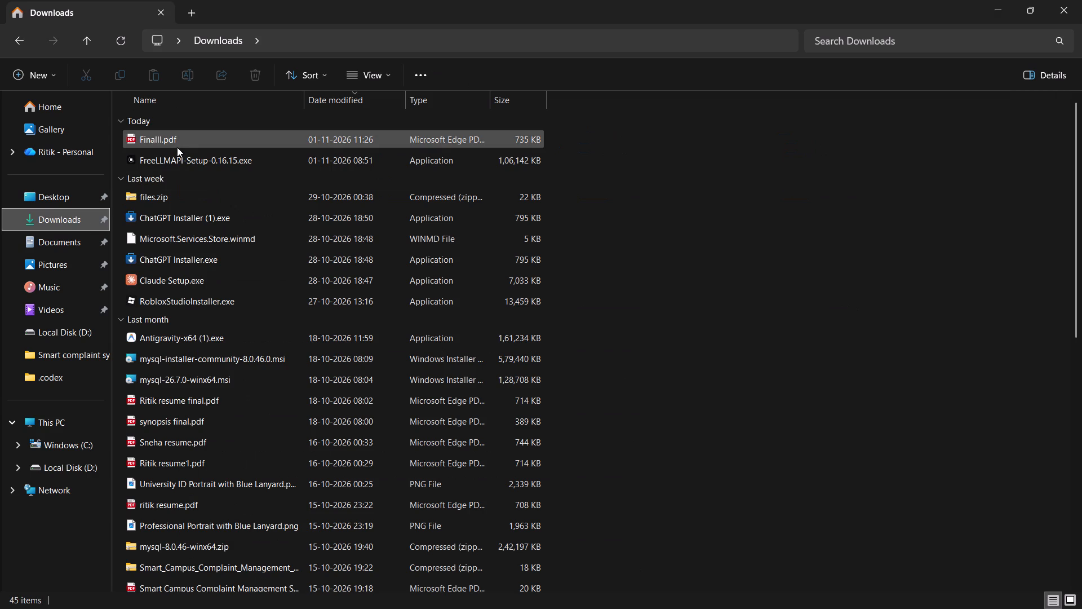
pyautogui.doubleClick(177, 147)
# Copy the title "Smart Campus Complaint Management System" with its preceding colon from the synopsis into the Approved Project Title line in Word.
pyautogui.scroll(-1, 398, 303)
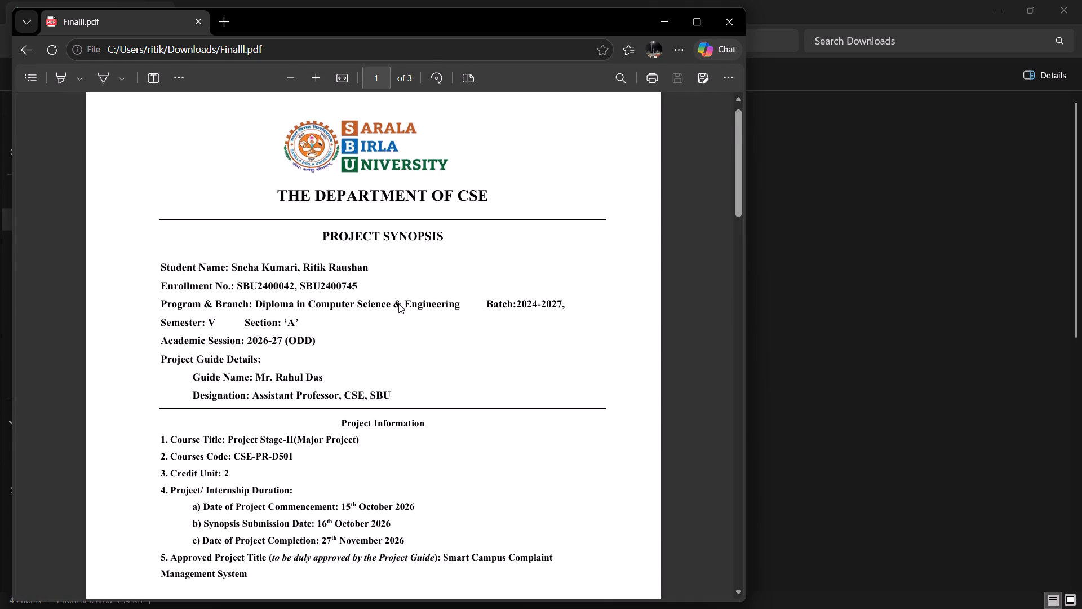
pyautogui.scroll(-2, 398, 303)
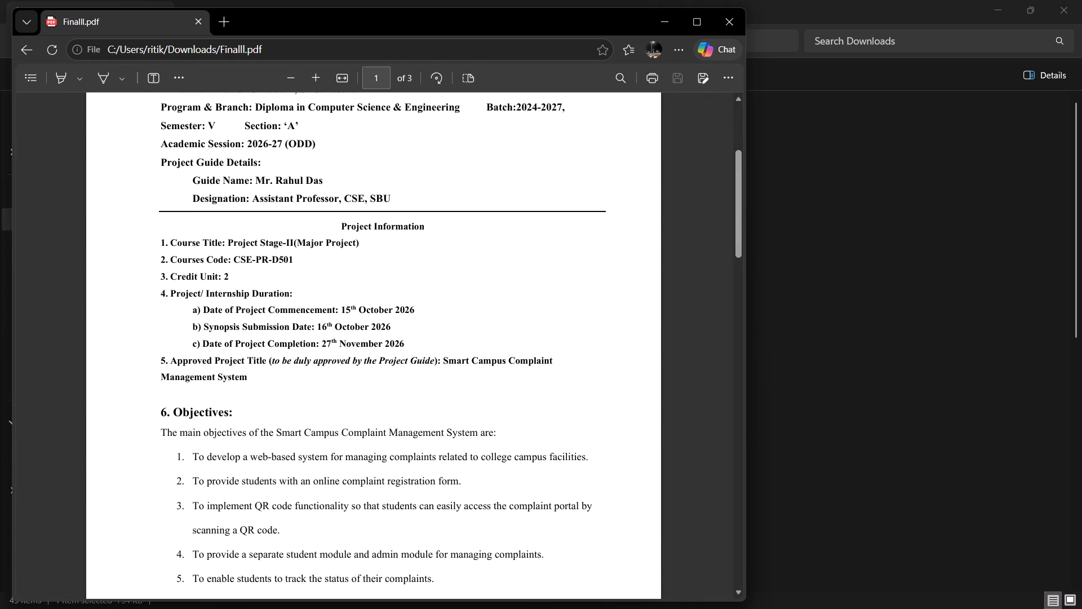
pyautogui.moveTo(440, 364); pyautogui.dragTo(257, 388)
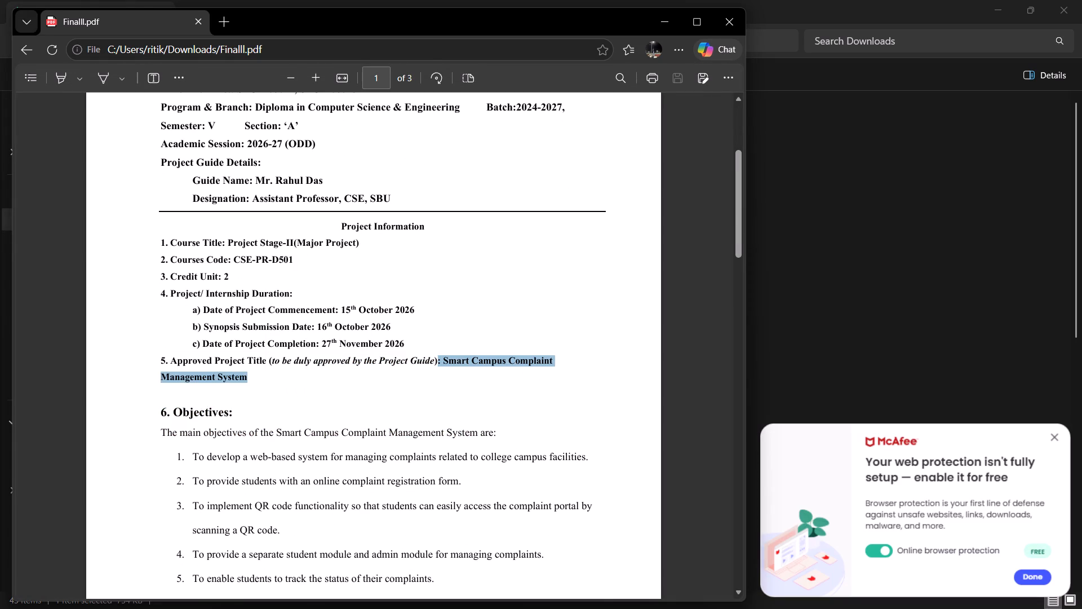
pyautogui.hotkey('ctrl', 'c')
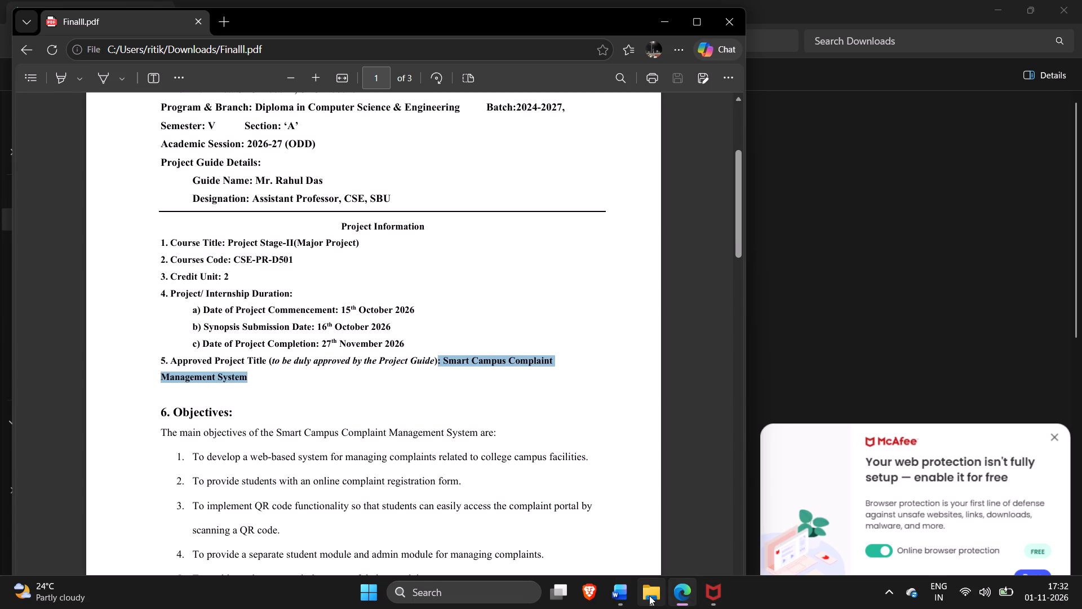
pyautogui.click(649, 595)
pyautogui.click(711, 595)
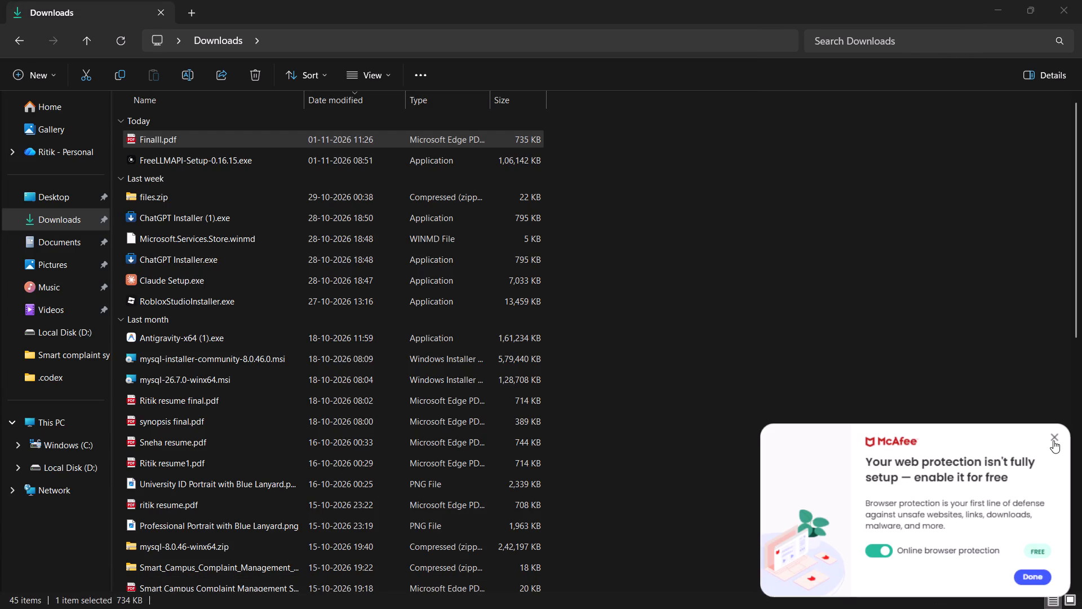
pyautogui.click(1053, 440)
pyautogui.click(643, 592)
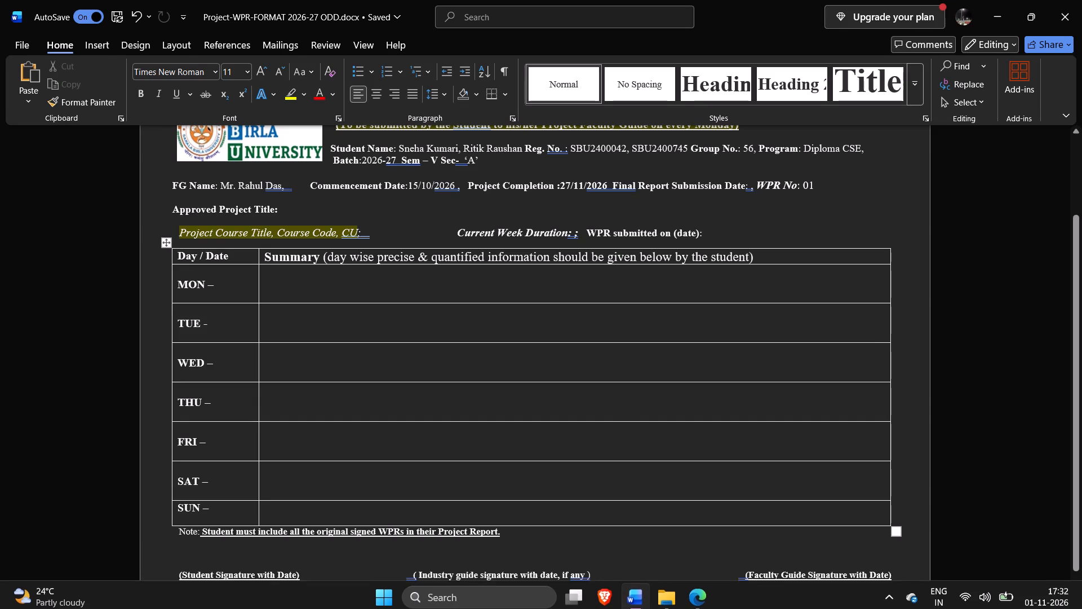
pyautogui.hotkey('ctrl', 'v')
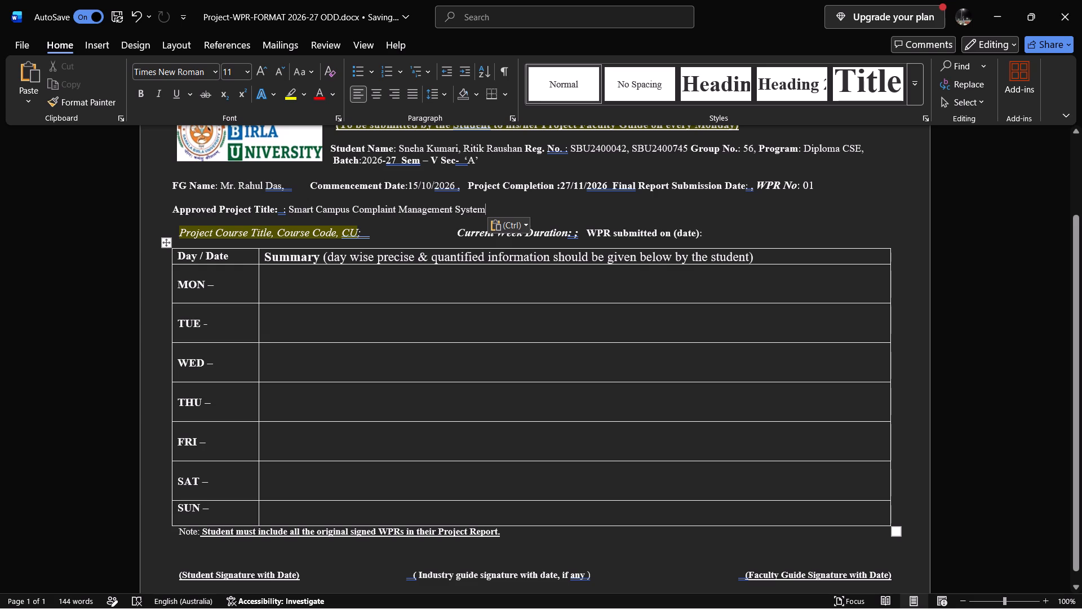
pyautogui.click(901, 179)
# Replace the comma after Project Course Title with a colon and enter "Project Stage-II(major project)" as the course title.
pyautogui.click(274, 233)
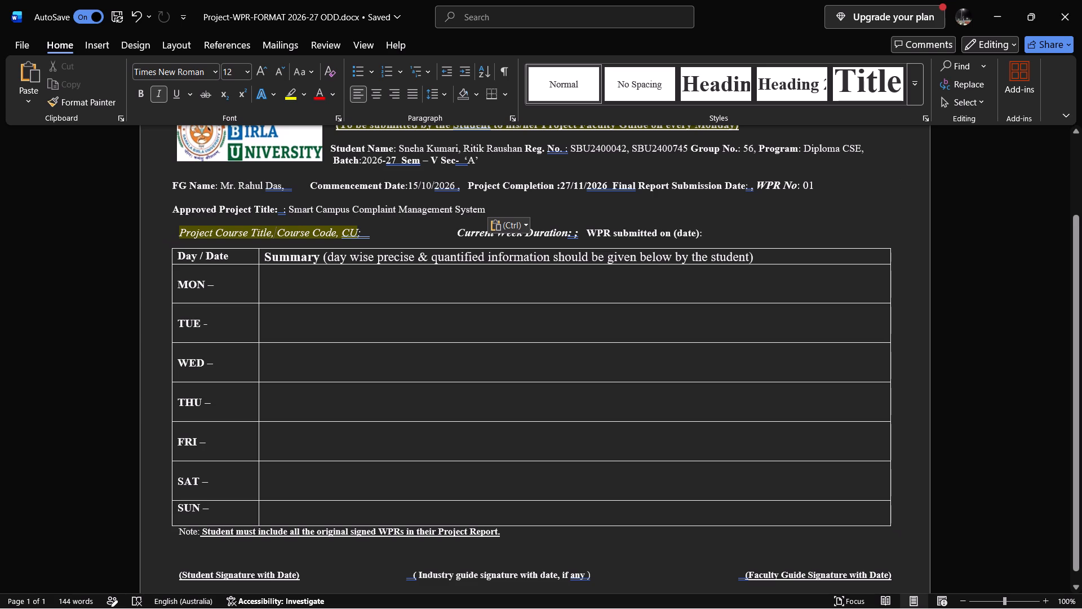
pyautogui.press('BackSpace')
pyautogui.hotkey('shift', ':')
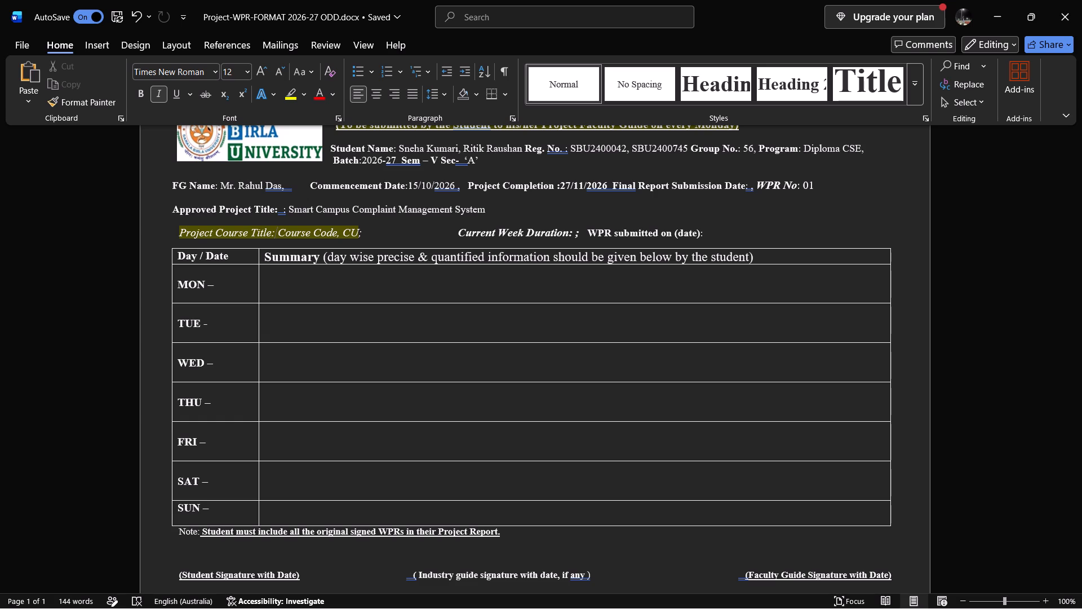
pyautogui.write('Project')
pyautogui.press('space')
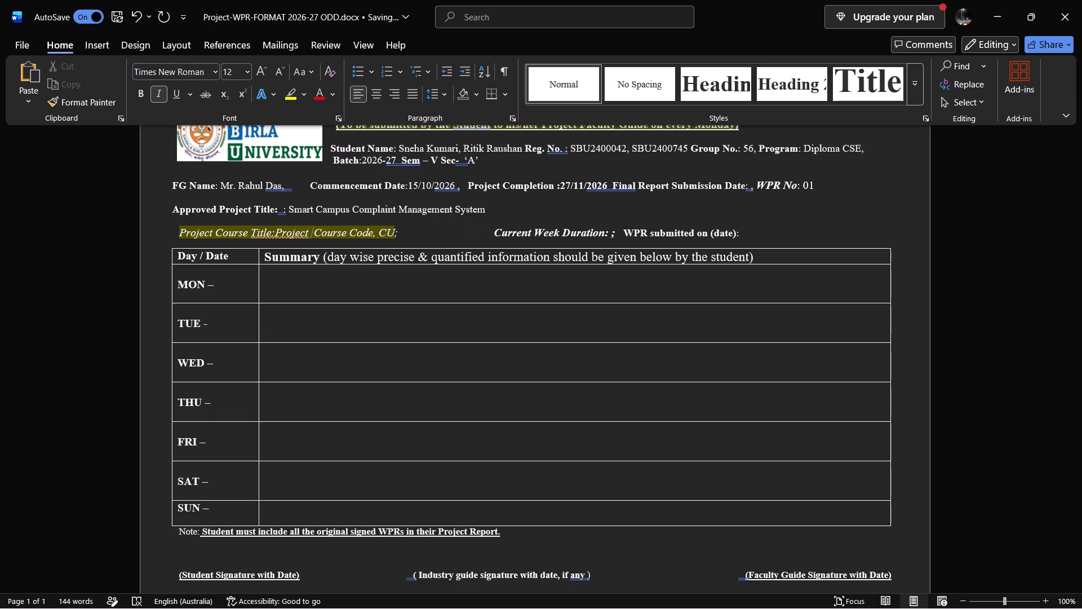
pyautogui.hotkey('shift', 'd')
pyautogui.press('BackSpace')
pyautogui.write('Stage')
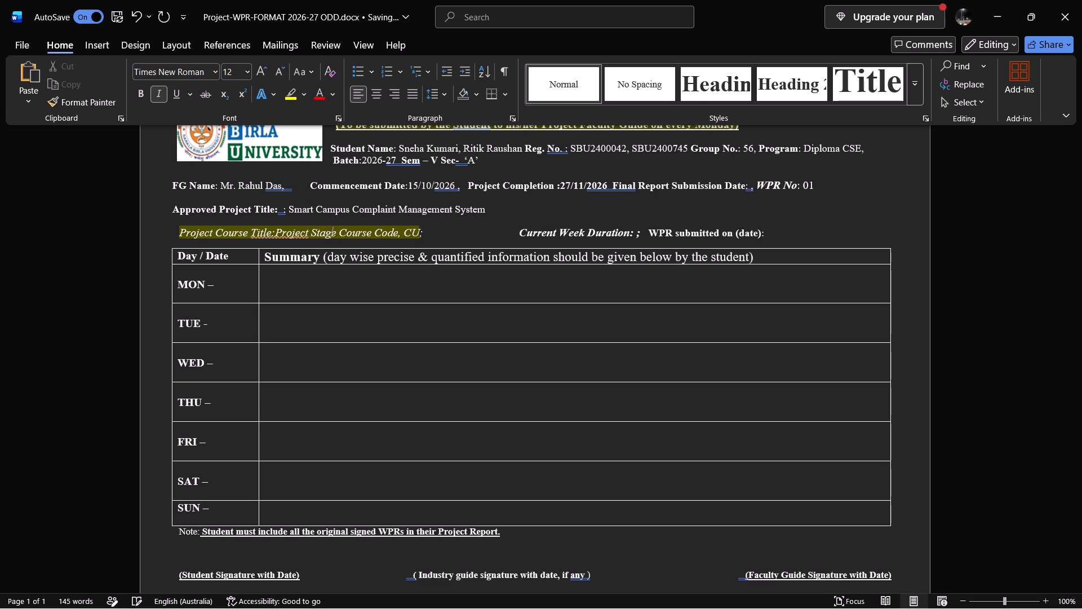
pyautogui.press('space')
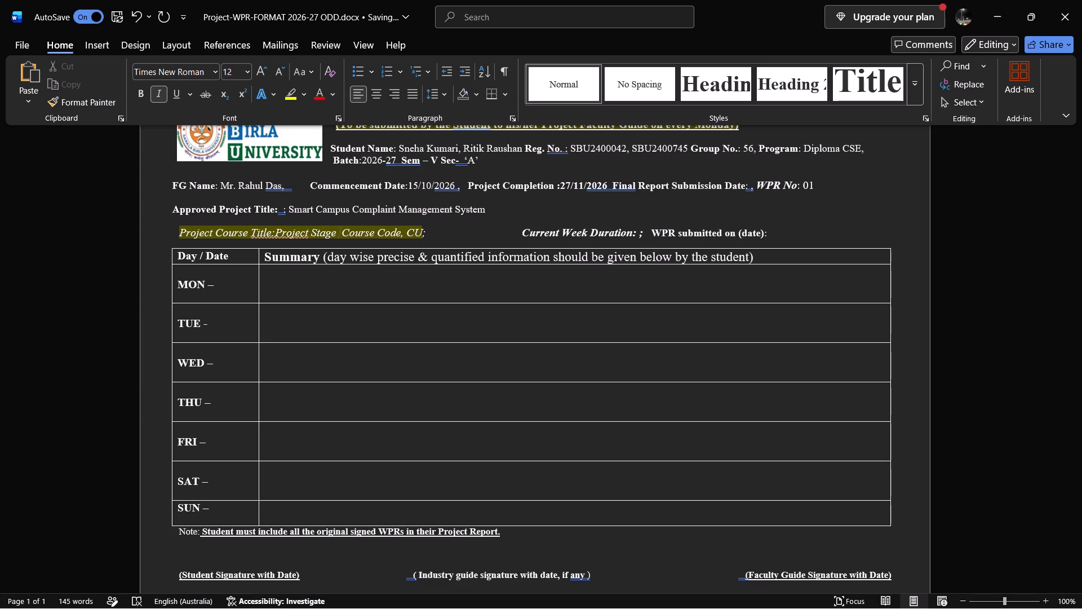
pyautogui.press('BackSpace')
pyautogui.write('-II')
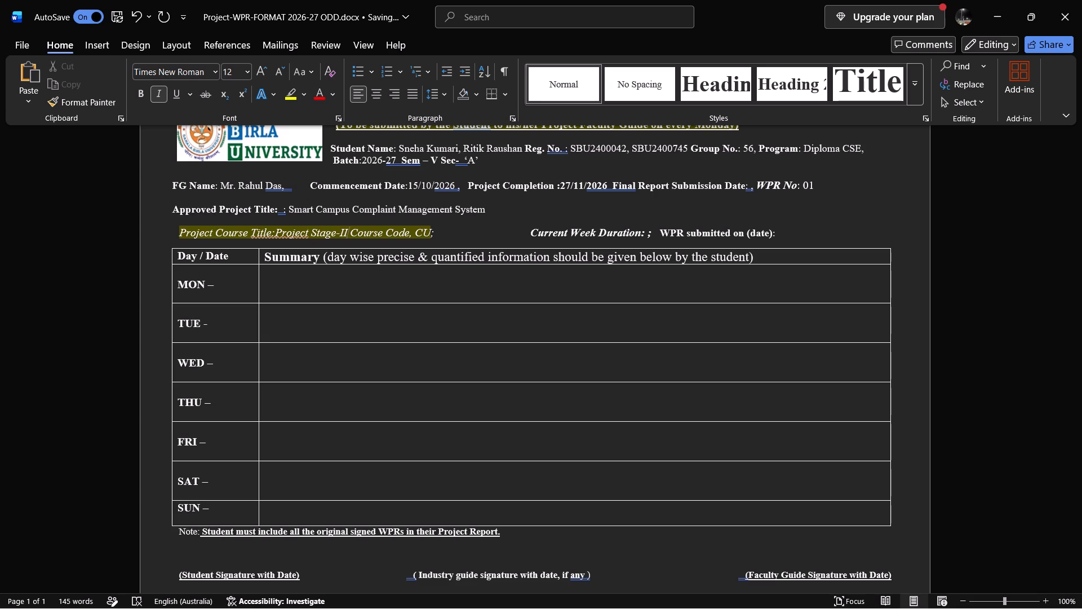
pyautogui.write('(m')
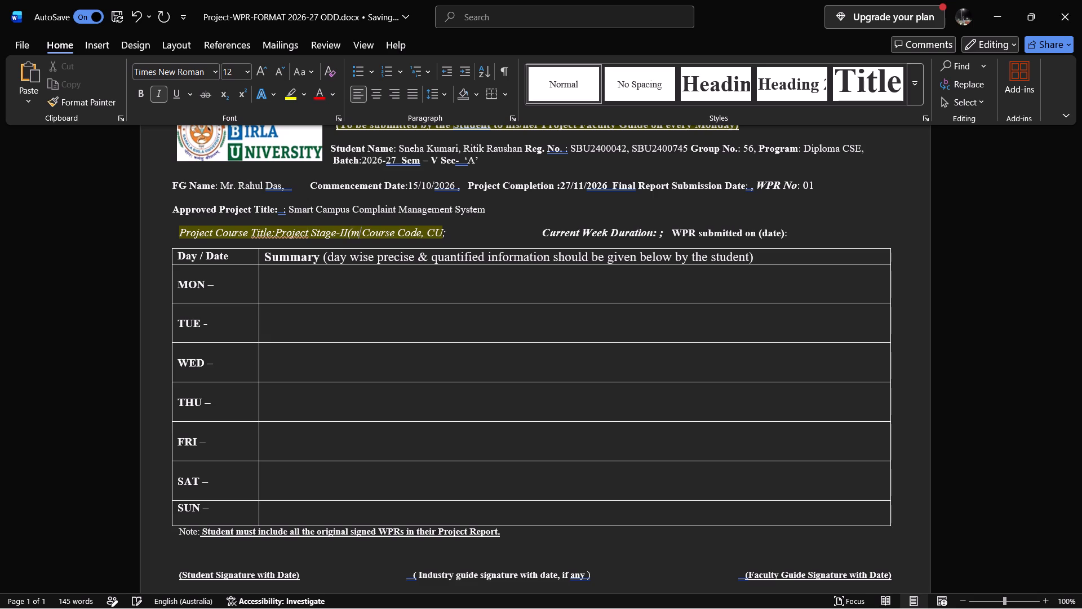
pyautogui.press('BackSpace')
pyautogui.write('major')
pyautogui.press('space')
pyautogui.write('project')
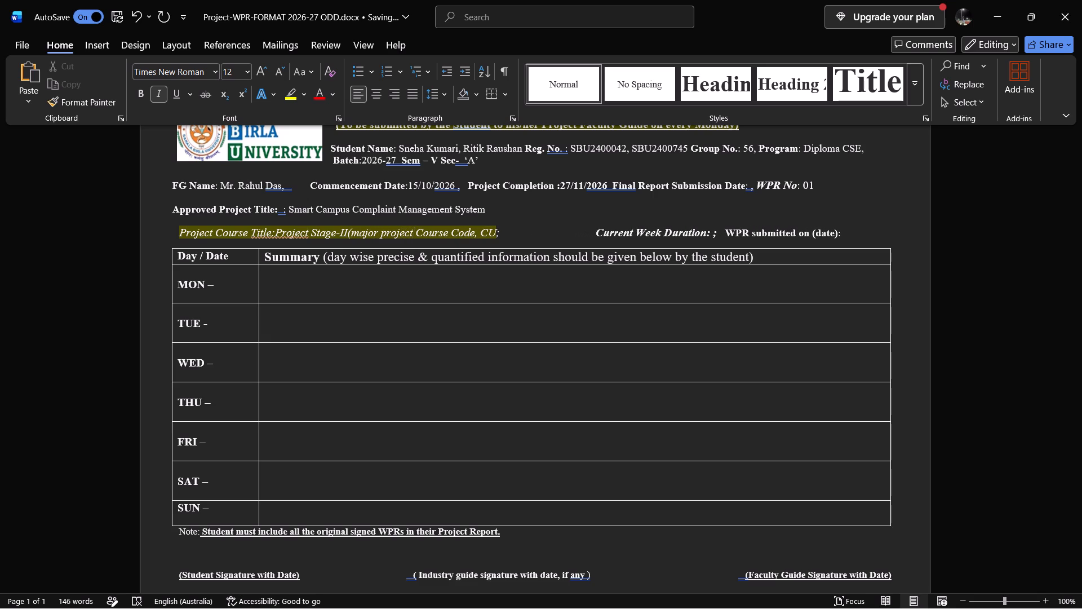
pyautogui.hotkey('shift', ')')
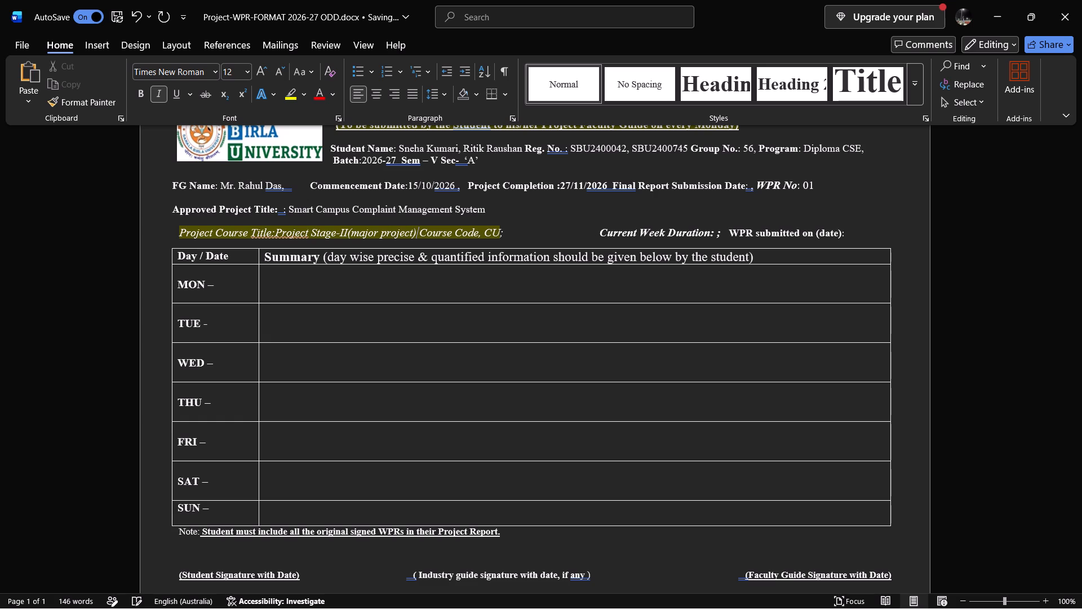
# Replace the comma after the Course Code label with a colon followed by a space.
pyautogui.click(484, 231)
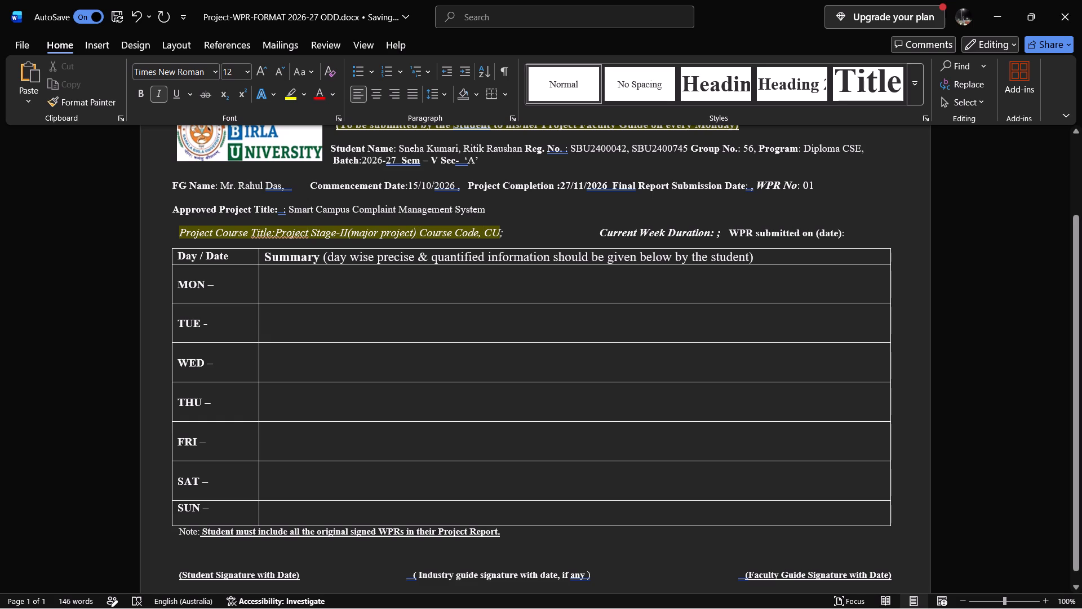
pyautogui.press('BackSpace')
pyautogui.write(':')
pyautogui.press('space')
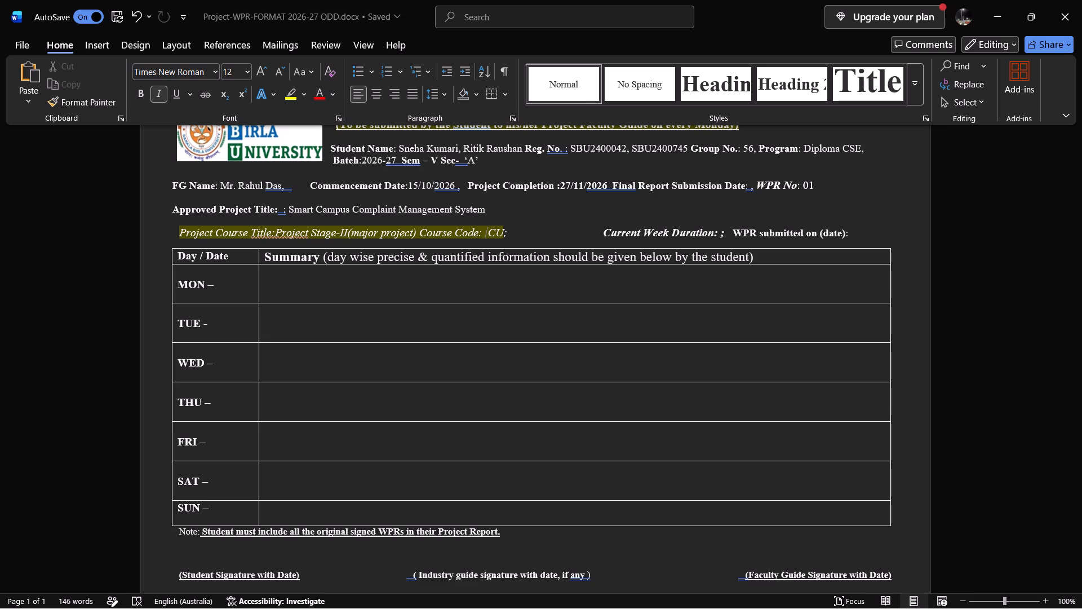
pyautogui.press('BackSpace')
pyautogui.press('space')
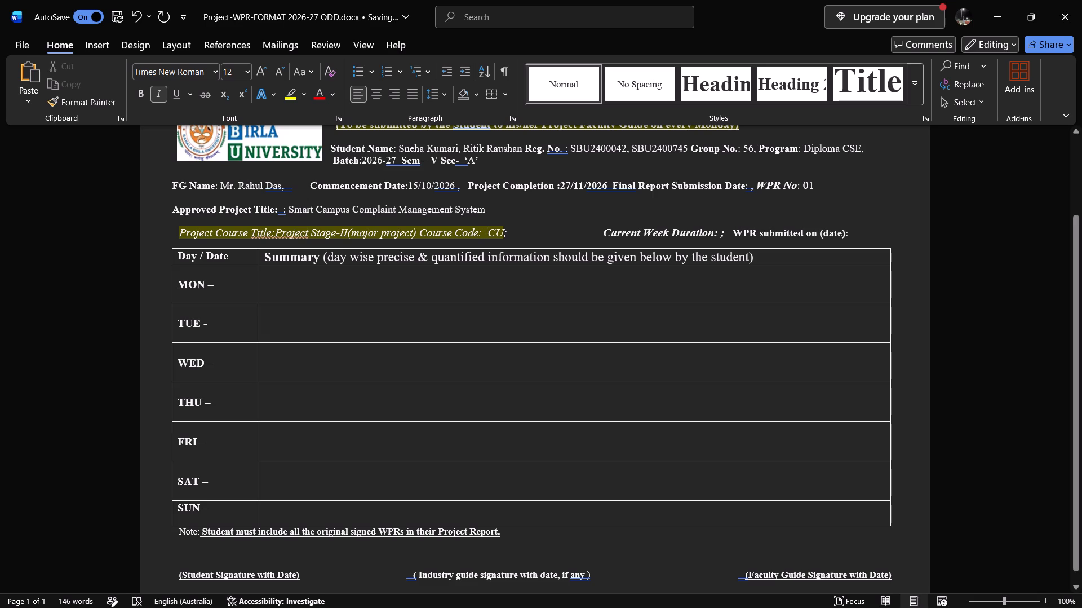
# Insert a space before "Project Stage-II" and a comma after "(major project)" in the course title line.
pyautogui.click(276, 231)
pyautogui.press('space')
pyautogui.click(486, 233)
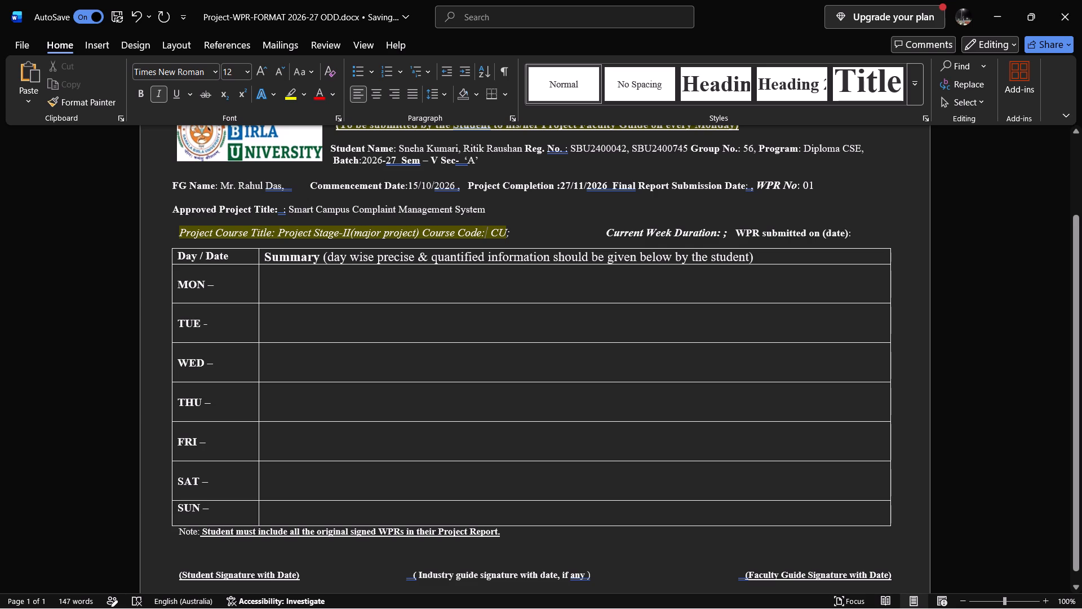
pyautogui.click(420, 234)
pyautogui.press(',')
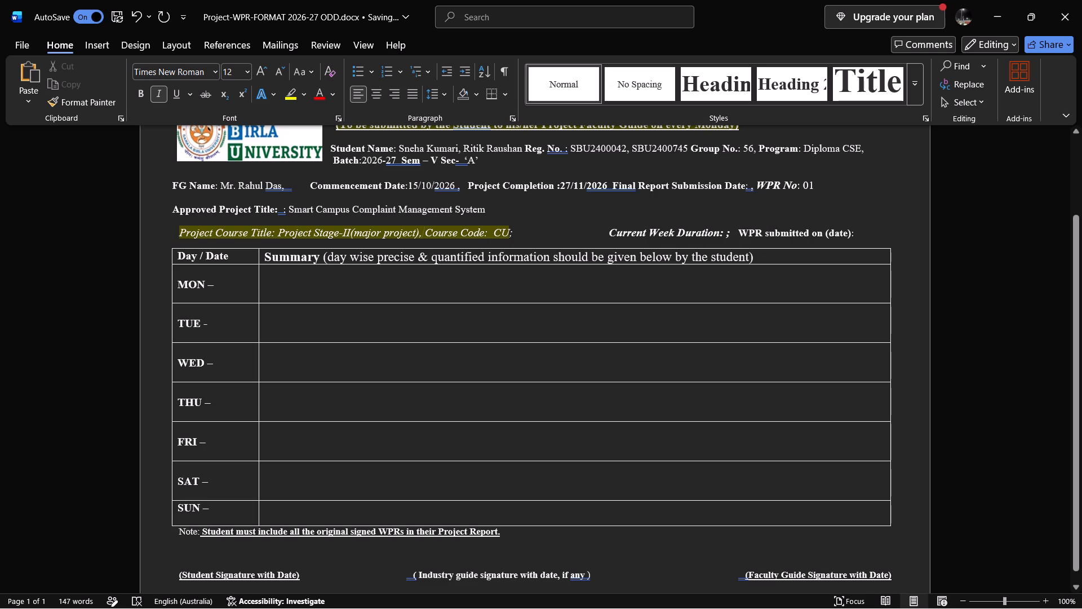
# Enter CSE-PR_D501 directly after the Course Code colon.
pyautogui.click(487, 232)
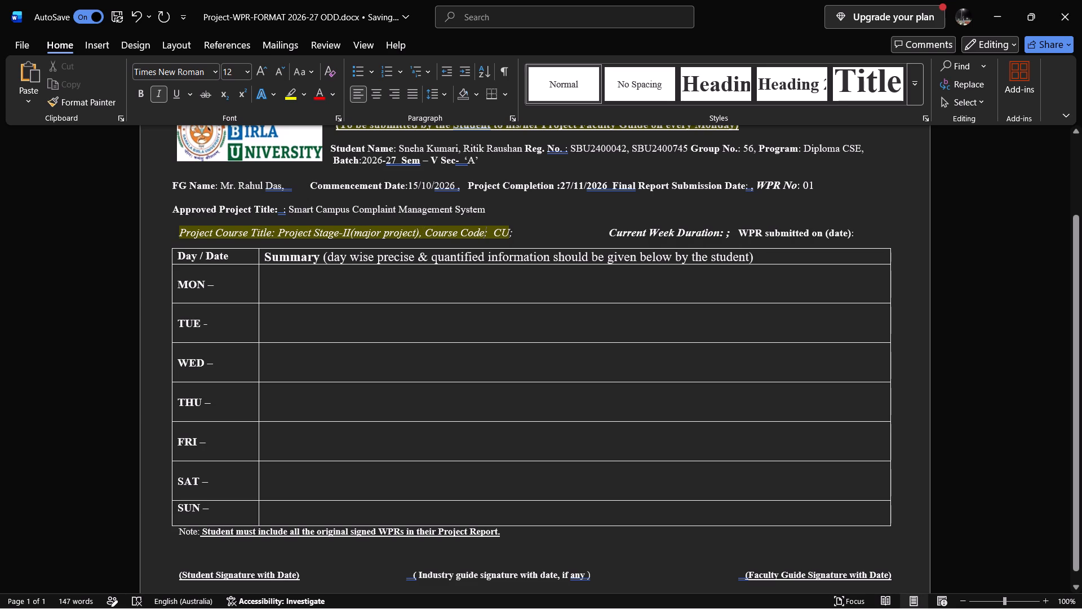
pyautogui.click(488, 232)
pyautogui.write('CSE')
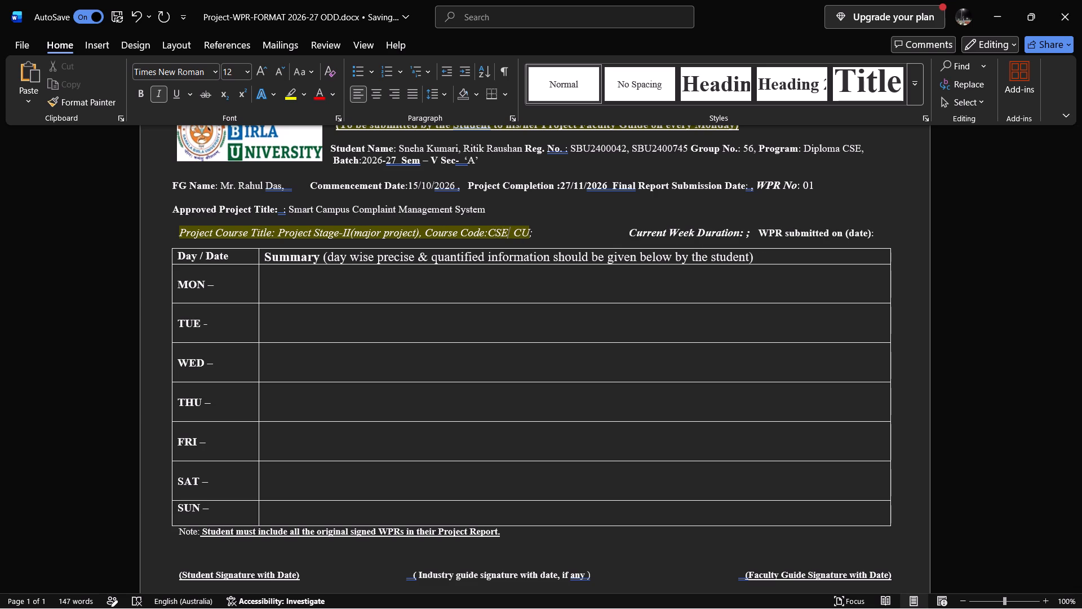
pyautogui.write('_P')
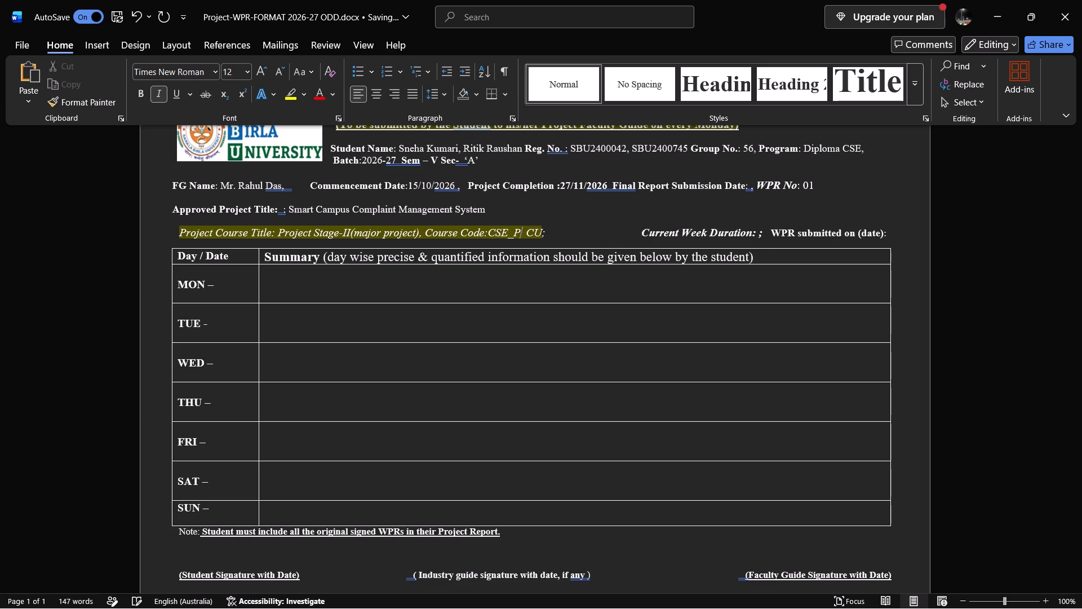
pyautogui.press('BackSpace')
pyautogui.press('BackSpace')
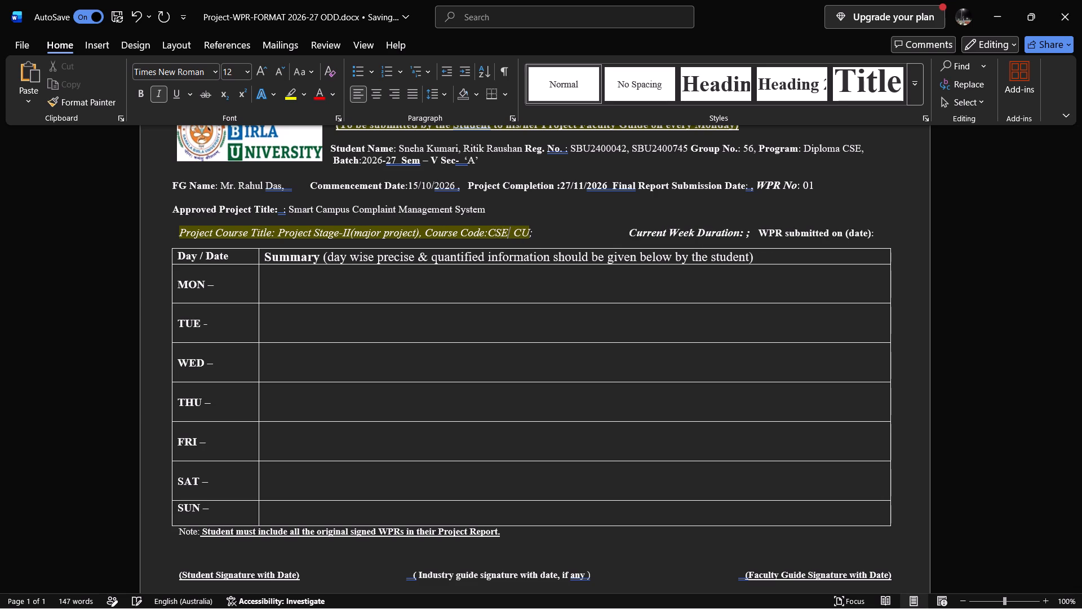
pyautogui.write('-PR')
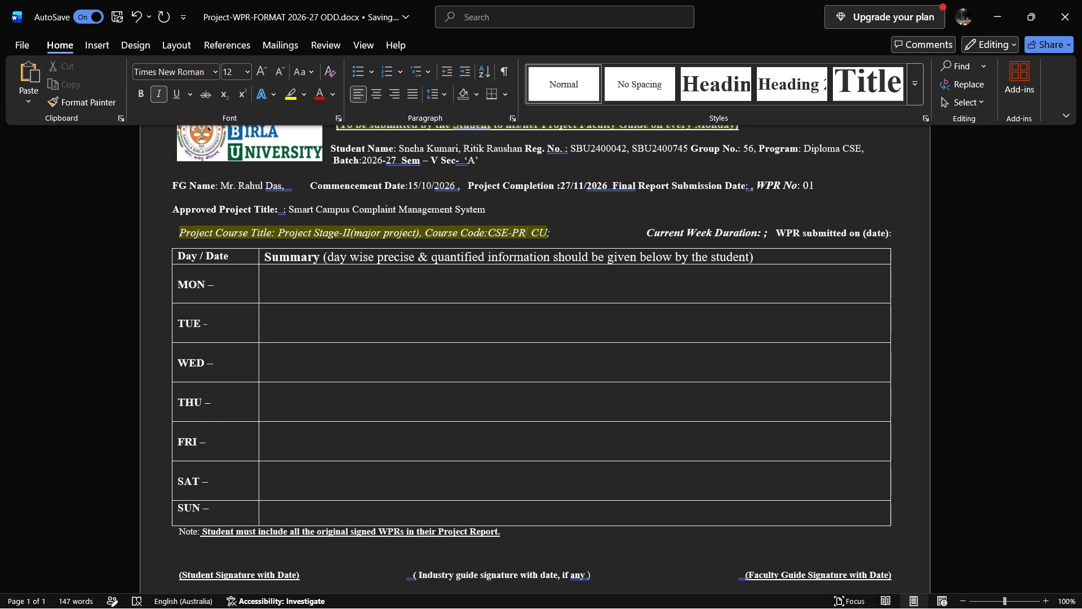
pyautogui.hotkey('shift', '_')
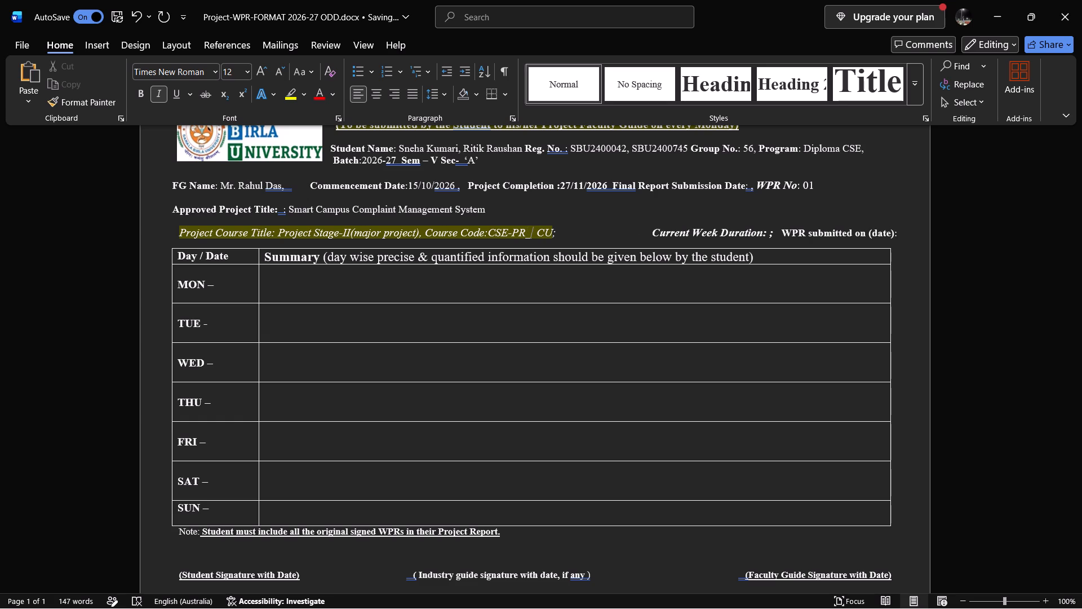
pyautogui.write('D501')
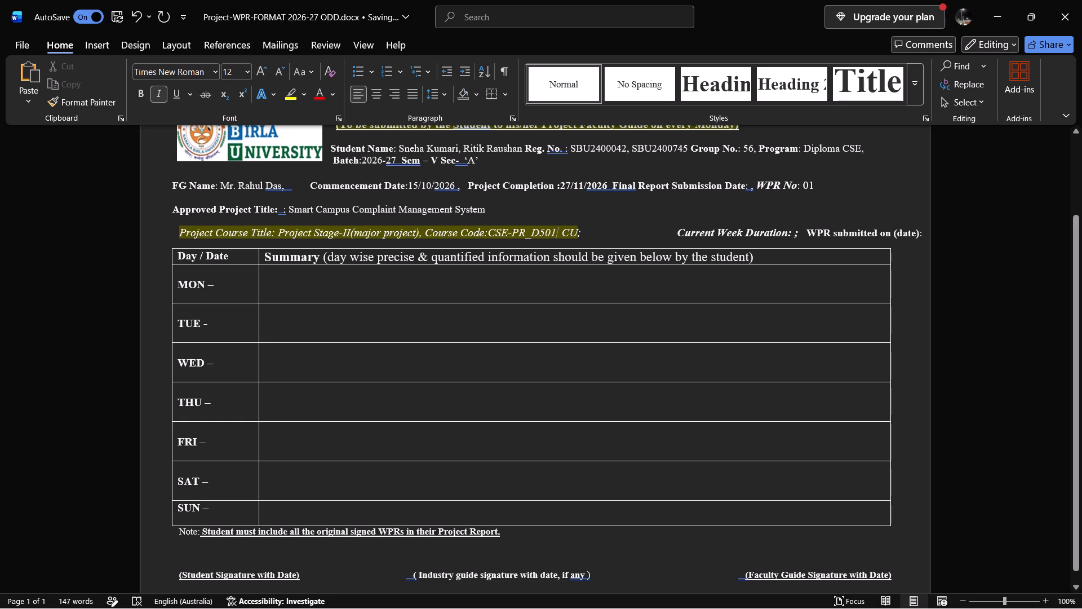
# Delete eight blank spaces before the Current Week Duration label to shorten the gap on the course line.
pyautogui.click(677, 233)
pyautogui.press('BackSpace')
pyautogui.press('BackSpace')
pyautogui.press('BackSpace')
pyautogui.press('BackSpace')
pyautogui.press('BackSpace')
pyautogui.press('BackSpace')
pyautogui.press('BackSpace')
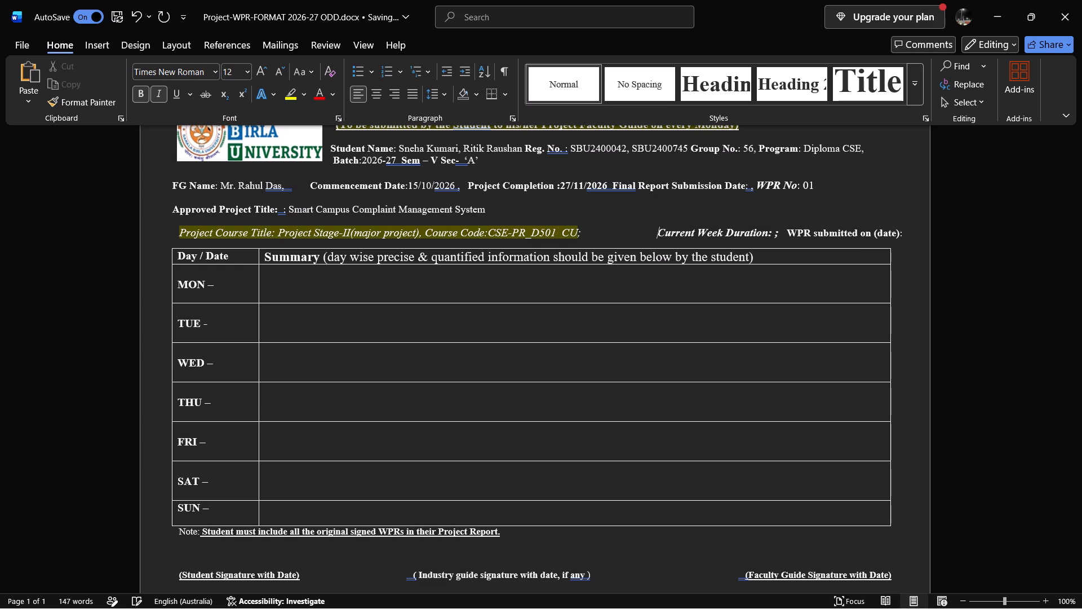
pyautogui.press('BackSpace')
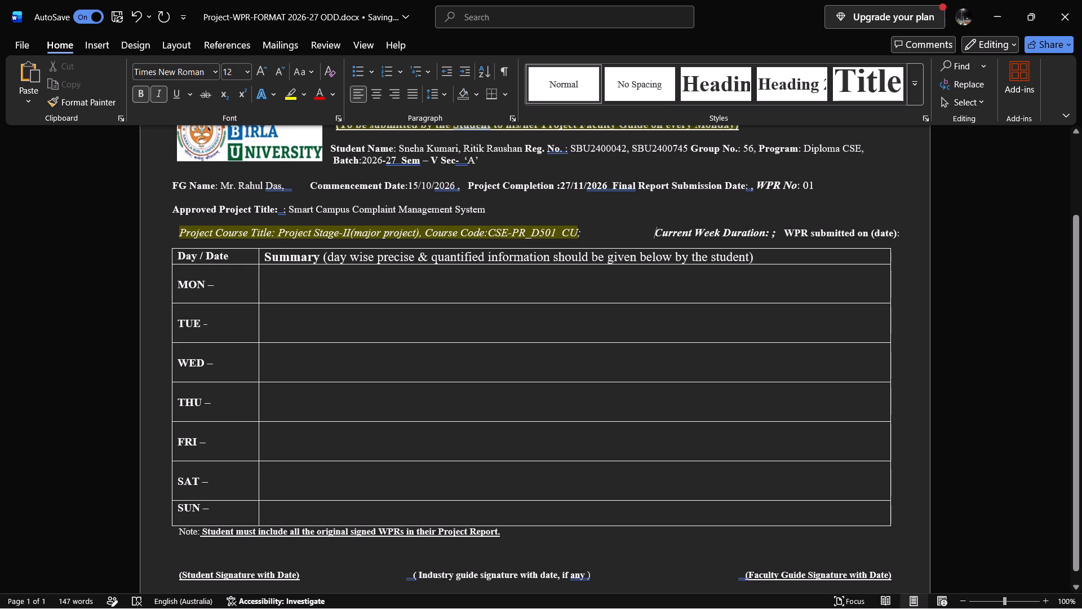
# Enter 2 as the CU value and replace the semicolon after CU with a colon.
pyautogui.click(583, 233)
pyautogui.press('space')
pyautogui.write('2')
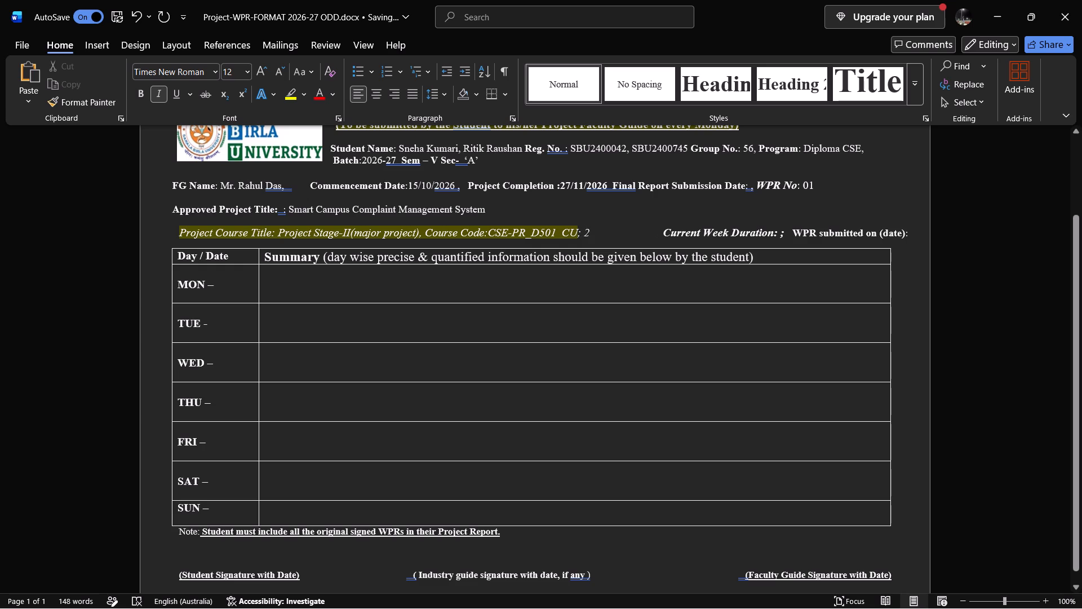
pyautogui.click(582, 234)
pyautogui.press('BackSpace')
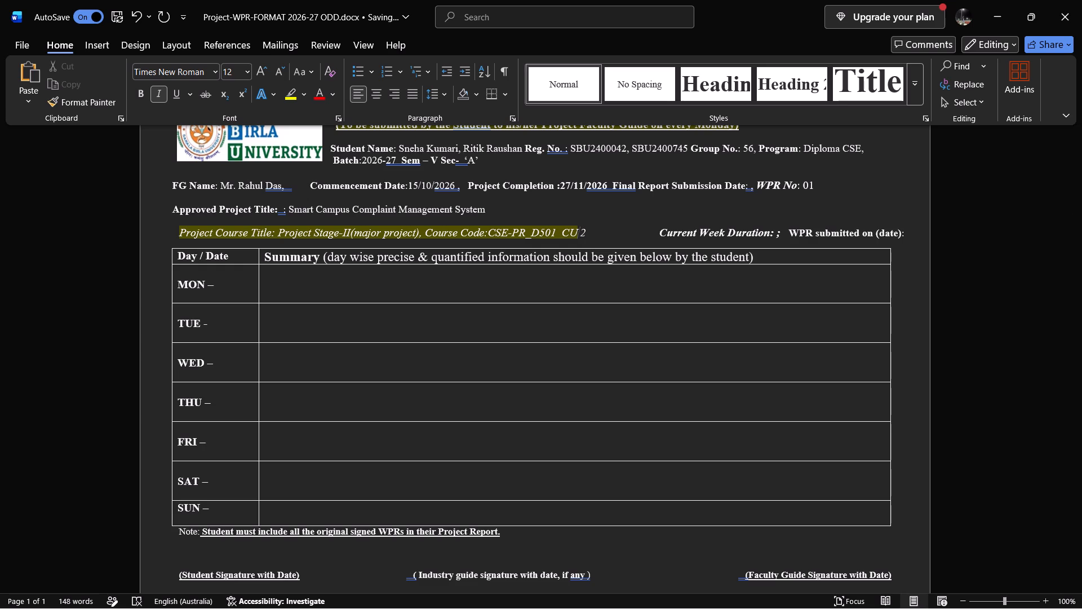
pyautogui.hotkey('shift', ':')
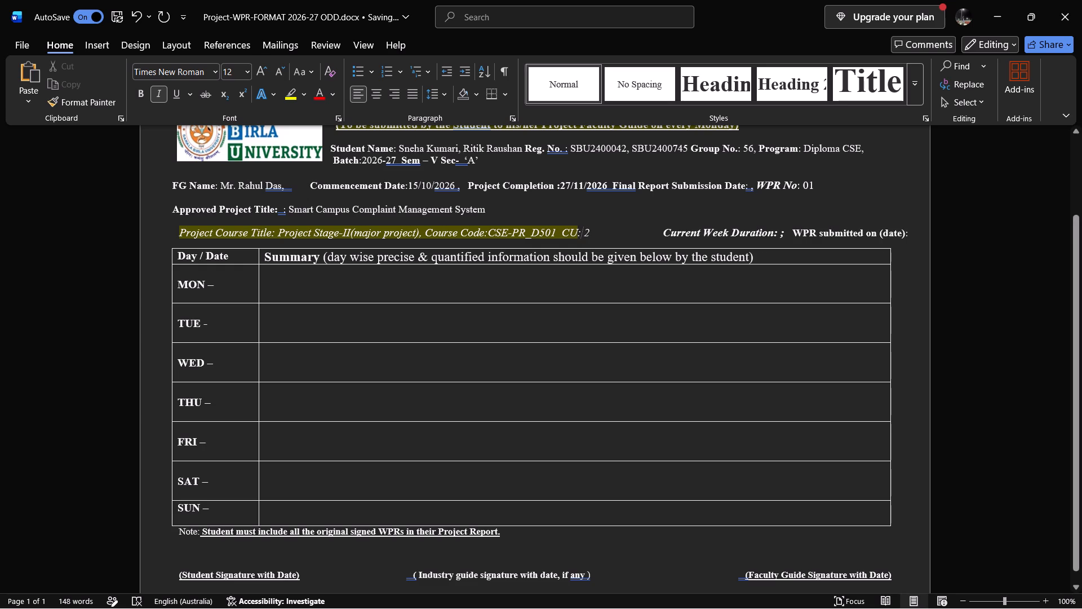
# Delete 17 more blank spaces between the CU value and the Current Week Duration label.
pyautogui.click(662, 231)
pyautogui.press('BackSpace')
pyautogui.press('BackSpace')
pyautogui.press('BackSpace')
pyautogui.press('BackSpace')
pyautogui.press('BackSpace')
pyautogui.press('BackSpace')
pyautogui.press('BackSpace')
pyautogui.press('BackSpace')
pyautogui.press('BackSpace')
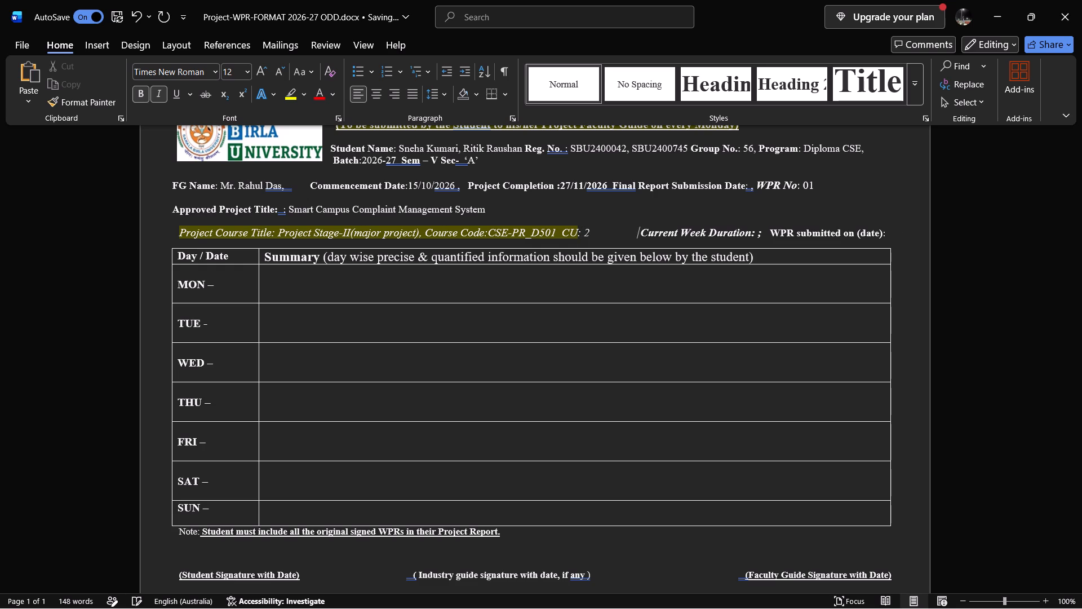
pyautogui.press('BackSpace')
pyautogui.press('BackSpace')
pyautogui.press('BackSpace')
pyautogui.press('BackSpace')
pyautogui.press('BackSpace')
pyautogui.press('BackSpace')
pyautogui.press('BackSpace')
pyautogui.press('BackSpace')
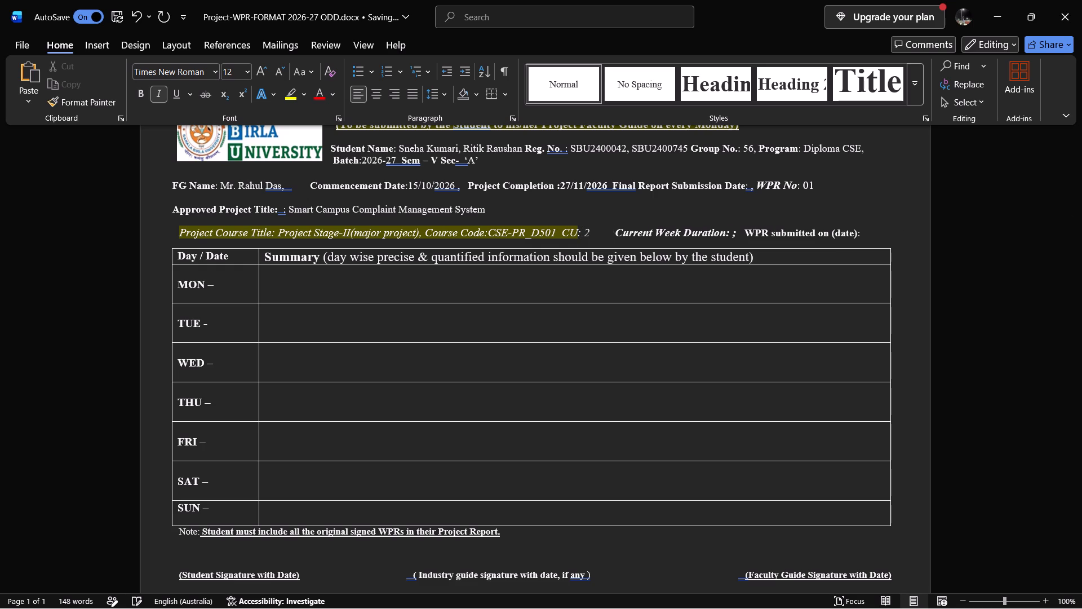
# Place the text cursor after the "WPR submitted on (date):" label.
pyautogui.click(862, 234)
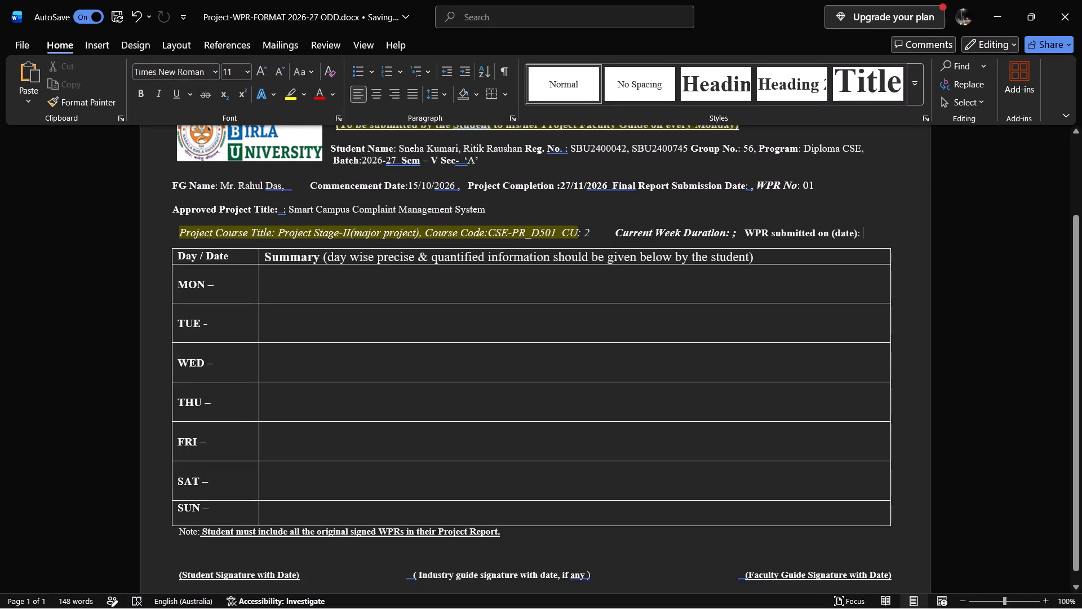
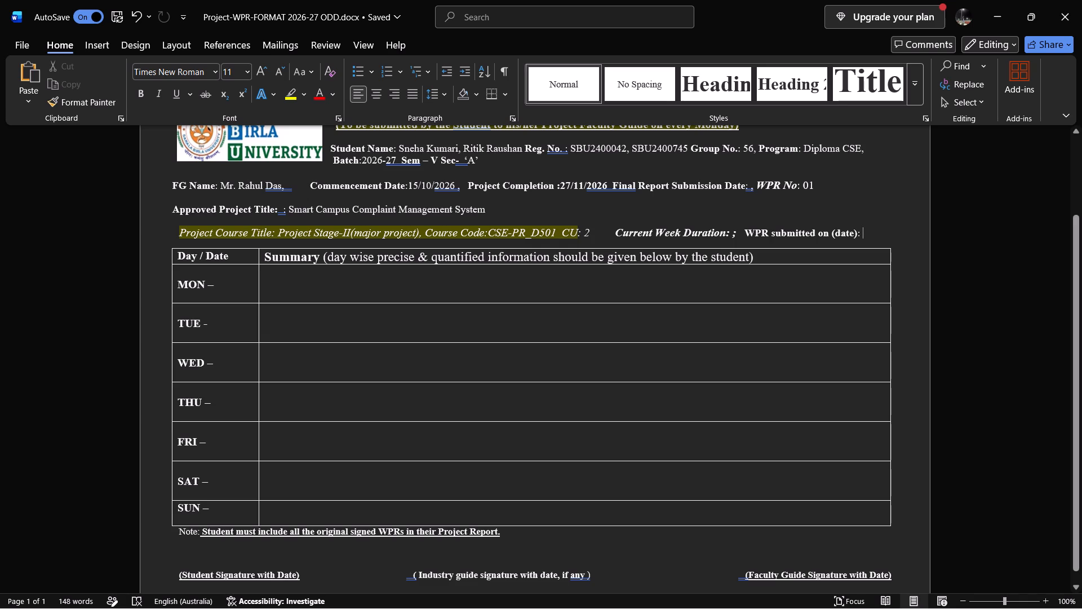
# Enter 12/10/2026 as the WPR submission date.
pyautogui.press('BackSpace')
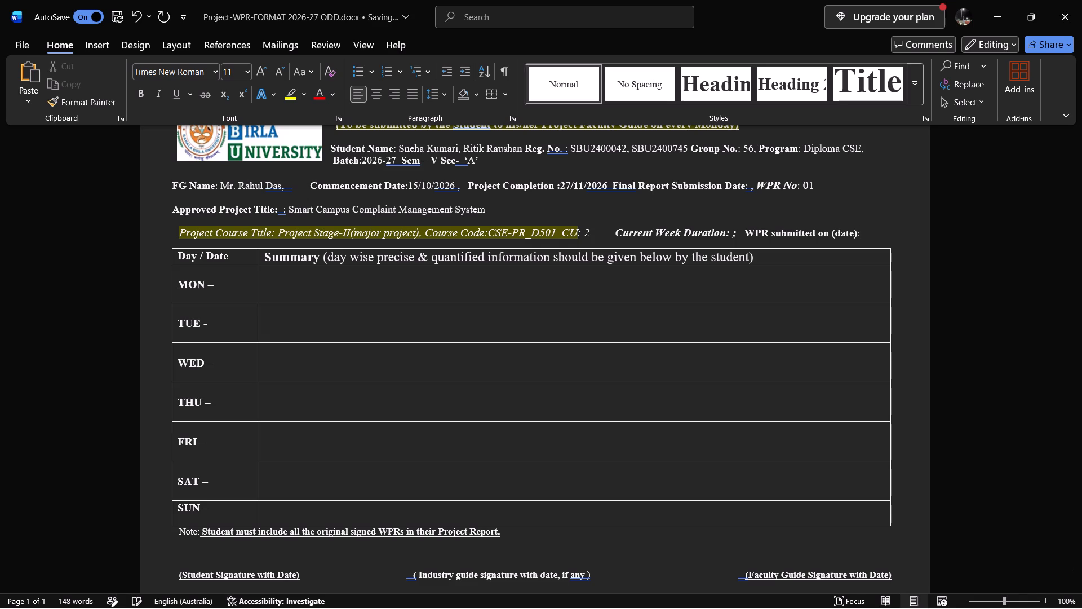
pyautogui.press('space')
pyautogui.write('12/')
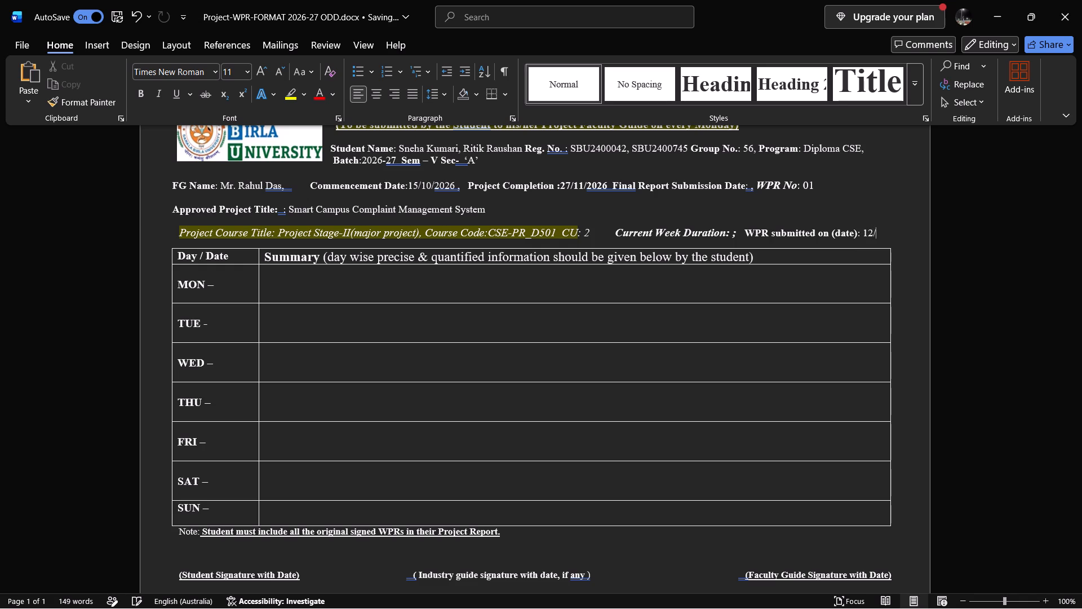
pyautogui.write('10')
pyautogui.press('/')
pyautogui.write('2026')
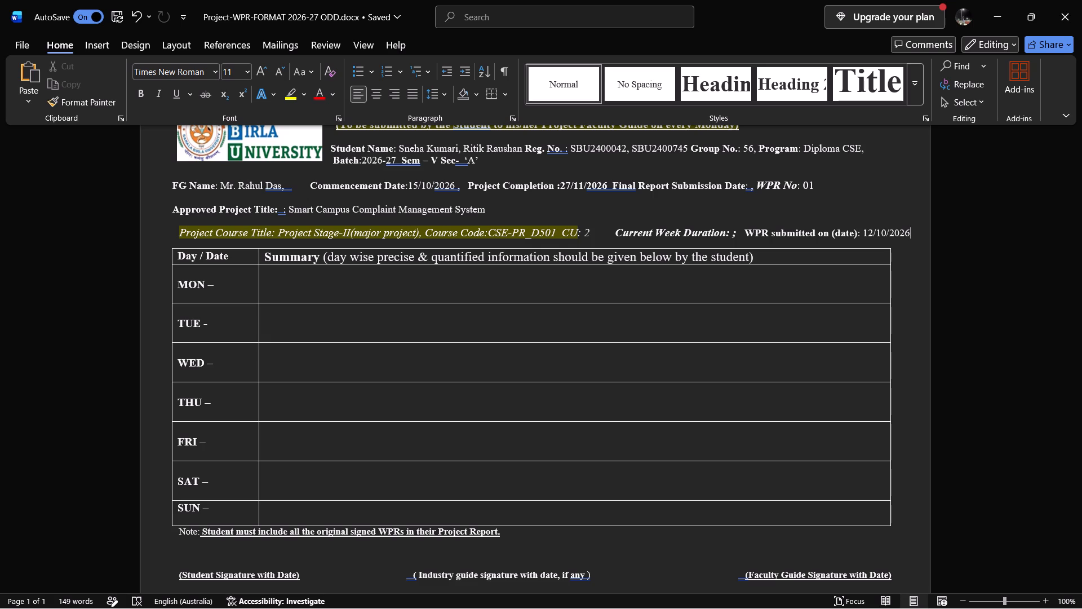
# Review the form from its header details through the day-wise table to the note and signature lines.
pyautogui.scroll(-3, 1026, 258)
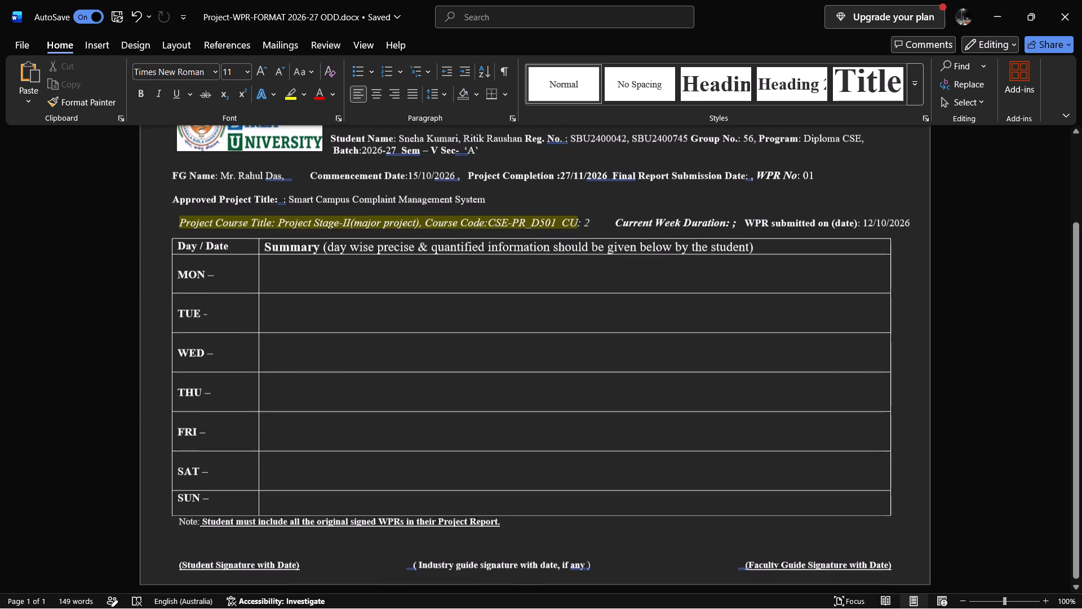
pyautogui.scroll(-3, 1026, 258)
pyautogui.scroll(4, 938, 273)
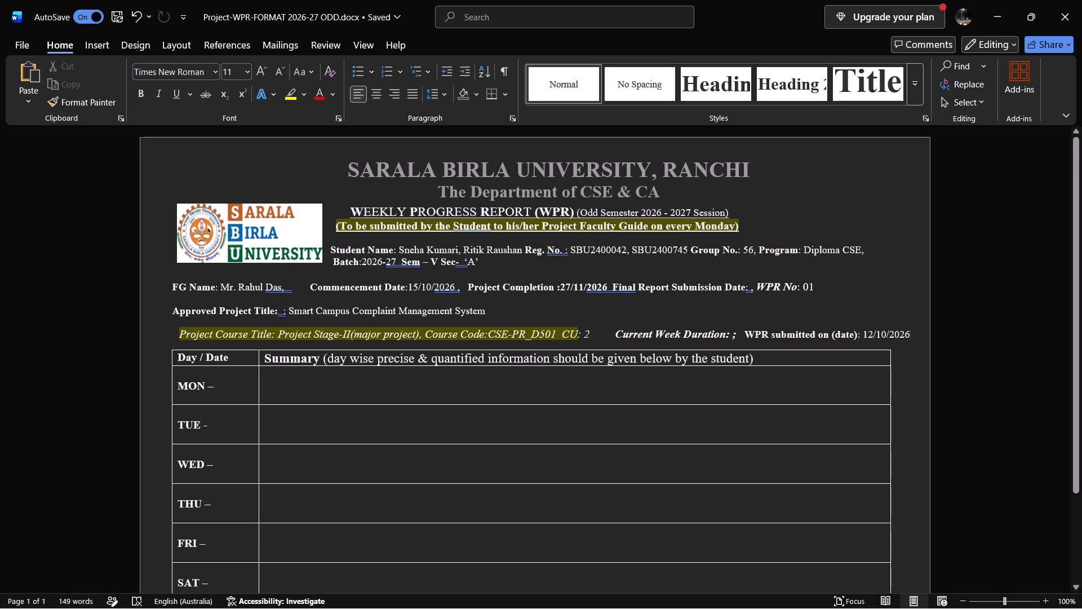
pyautogui.scroll(-1, 1010, 289)
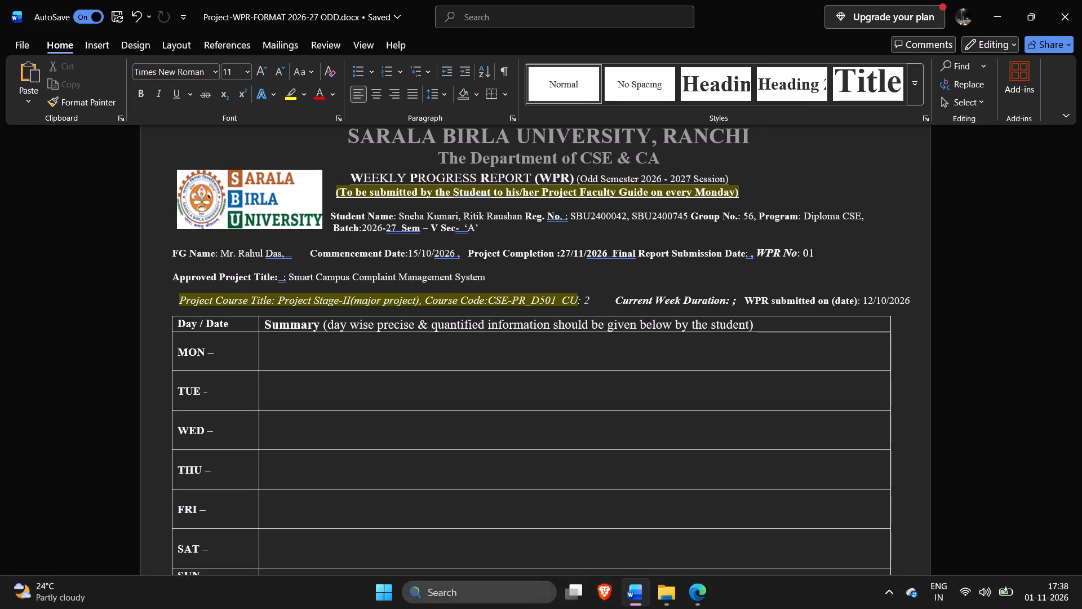
pyautogui.click(505, 595)
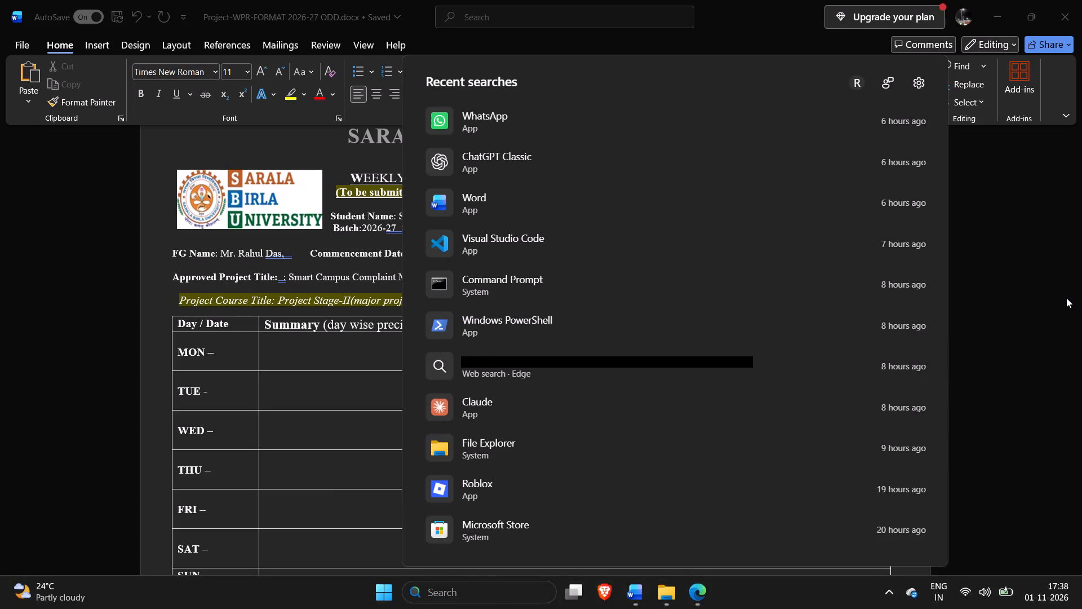
pyautogui.click(1066, 298)
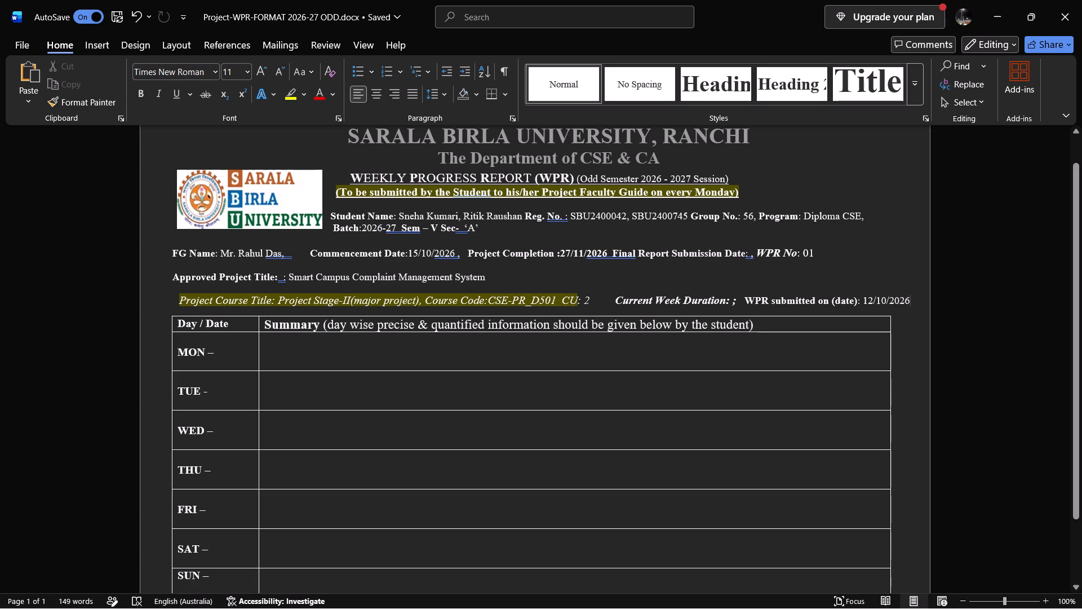
pyautogui.scroll(-4, 1023, 299)
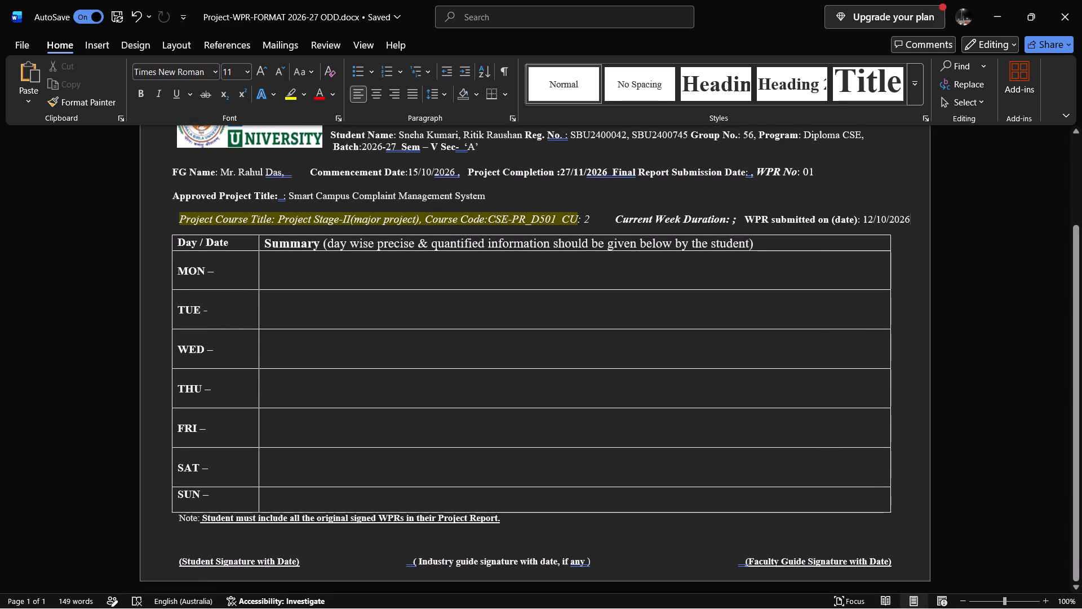
pyautogui.scroll(-2, 1023, 299)
pyautogui.moveTo(500, 519); pyautogui.dragTo(434, 519)
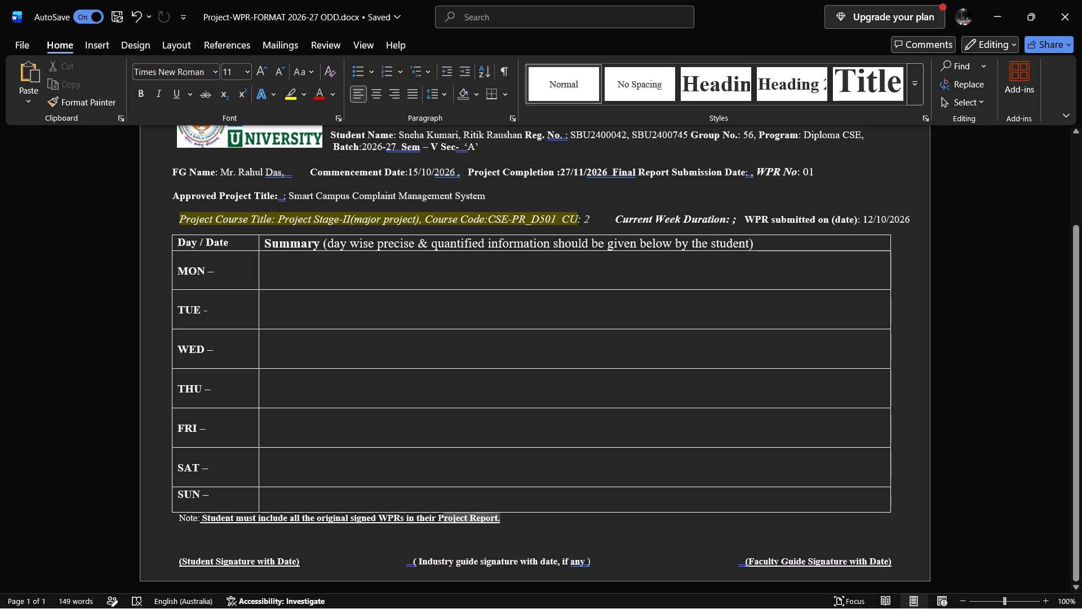
pyautogui.moveTo(434, 519); pyautogui.dragTo(164, 519)
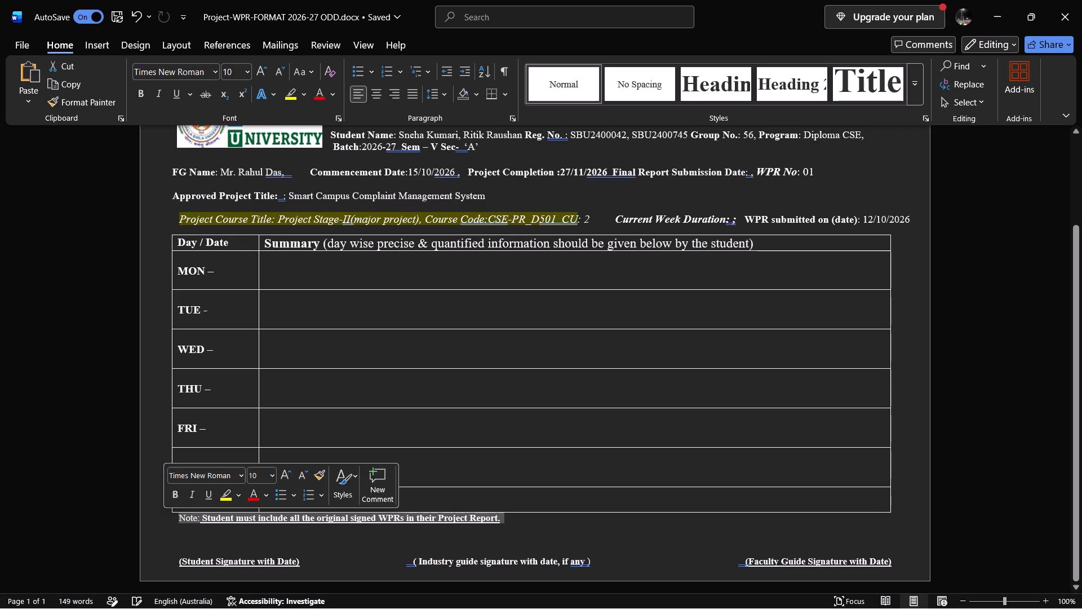
pyautogui.click(913, 384)
pyautogui.scroll(6, 913, 384)
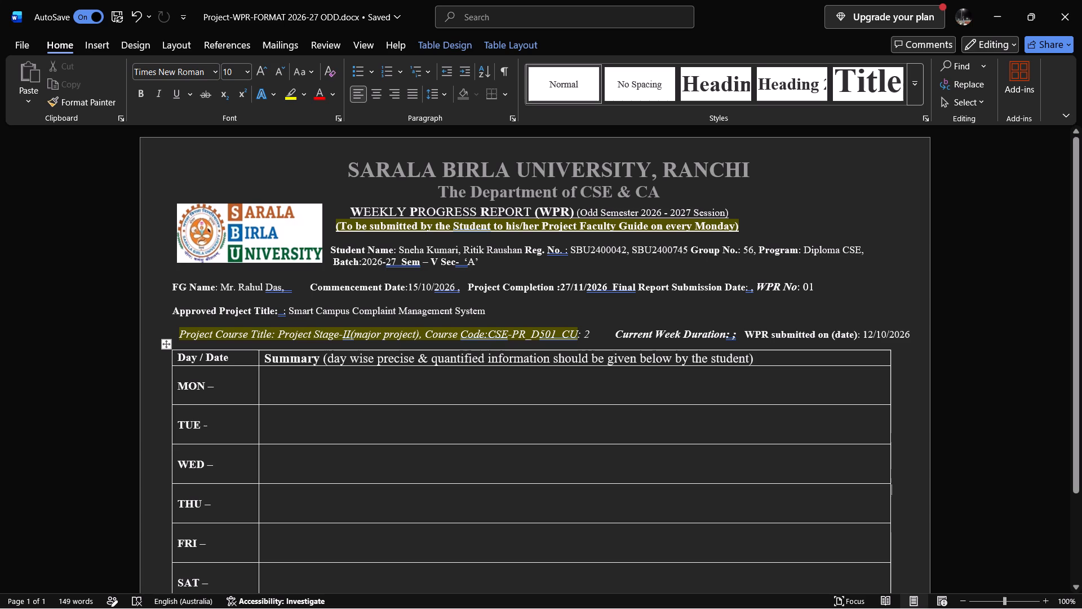
pyautogui.scroll(-1, 905, 387)
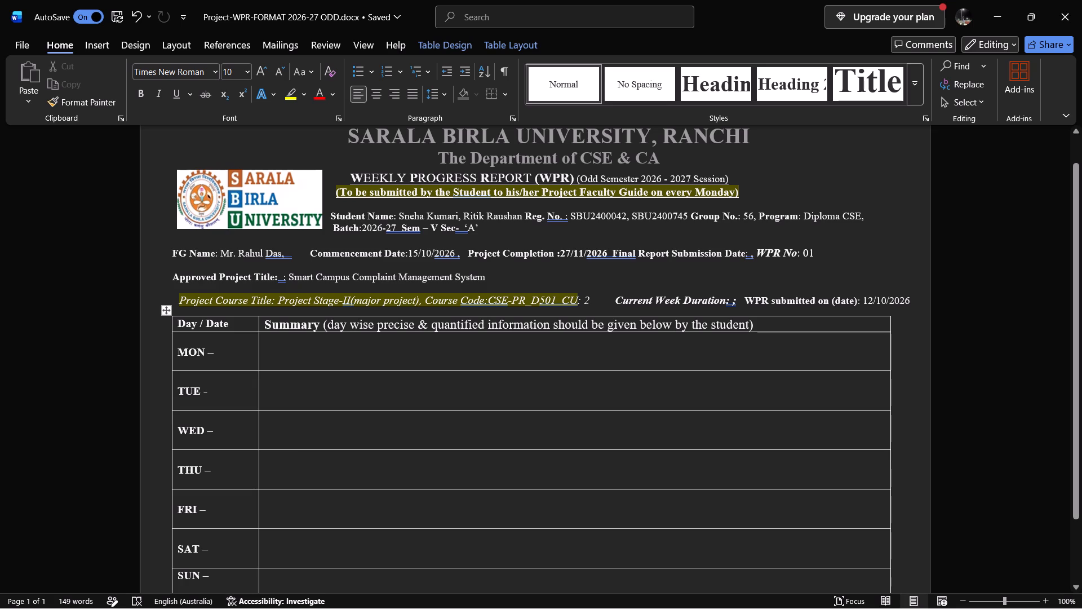
# Place the text cursor right after the day number in the WPR submission date.
pyautogui.click(871, 301)
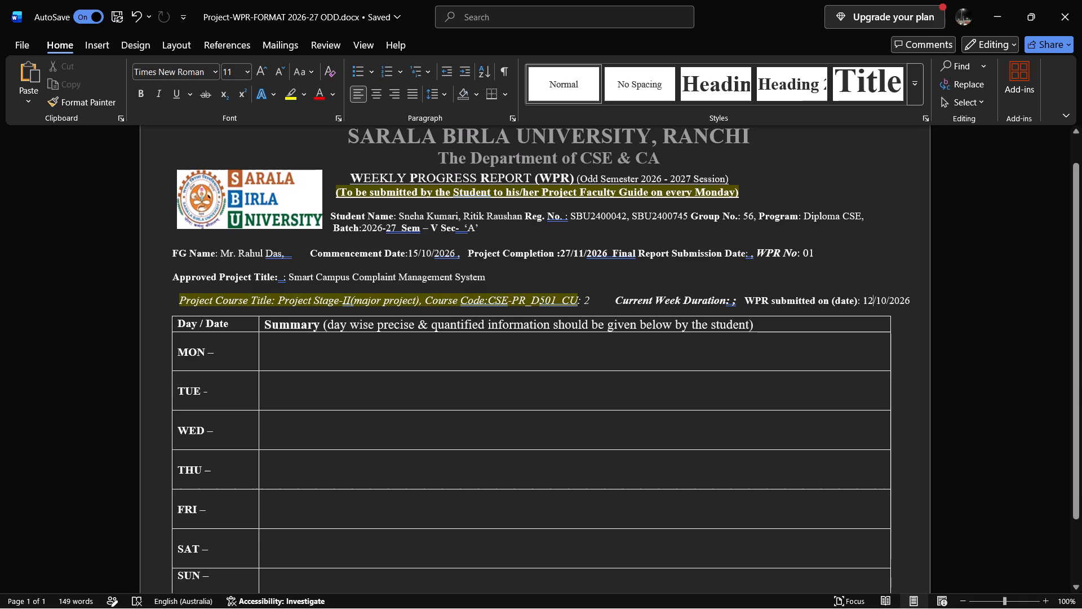
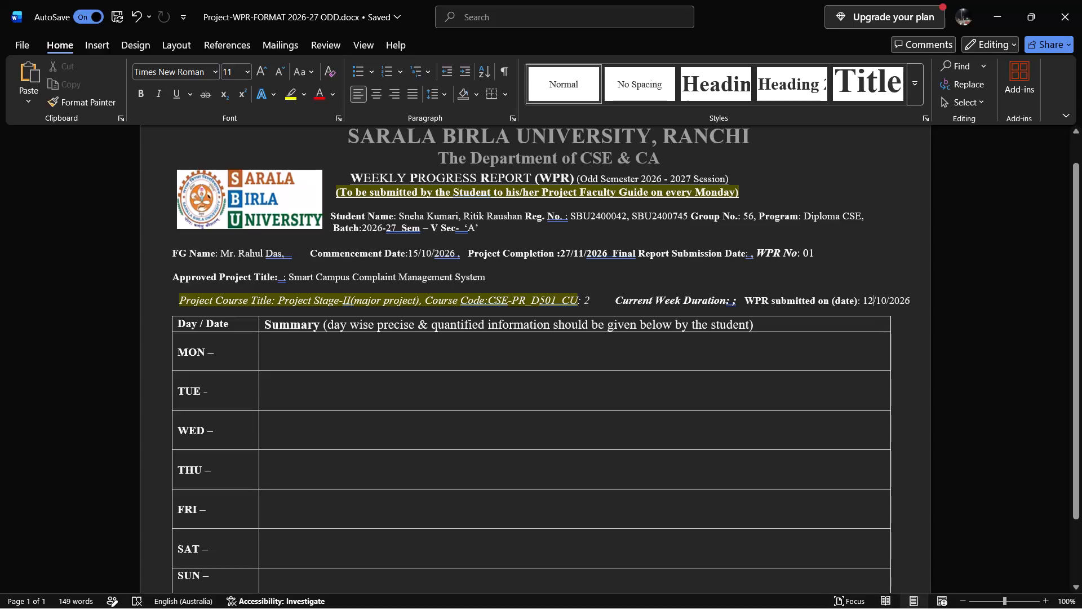
# Enter 12/10/2026 as the Current Week Duration.
pyautogui.click(730, 302)
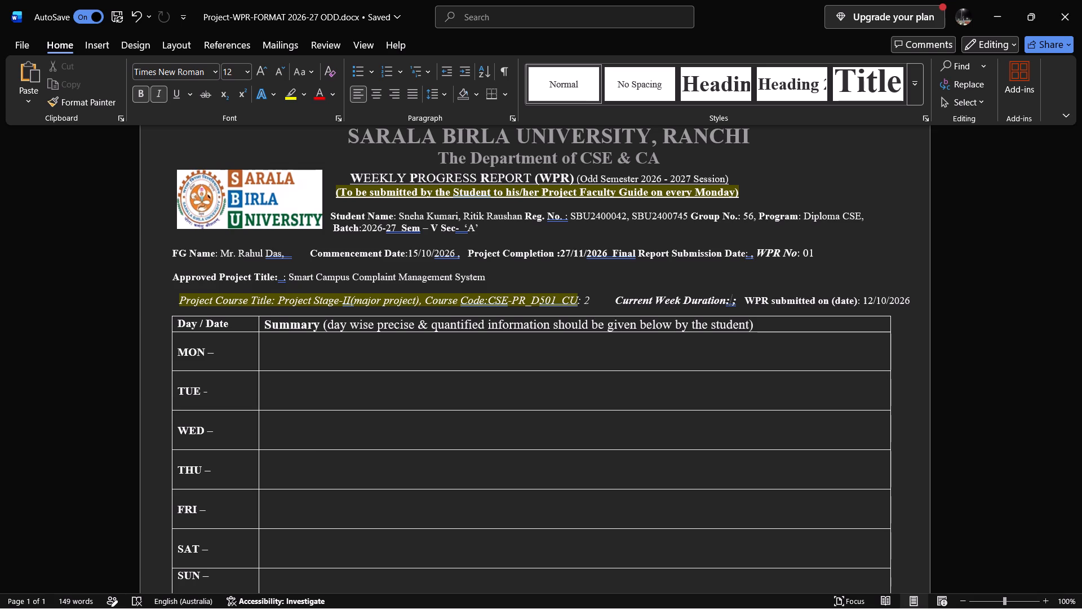
pyautogui.write('12')
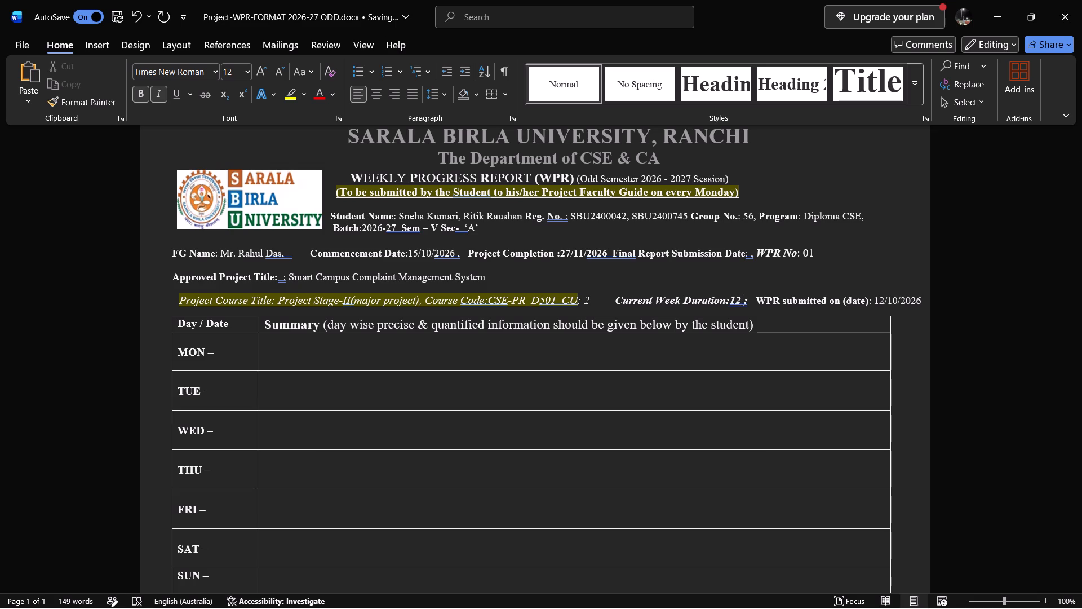
pyautogui.press('/')
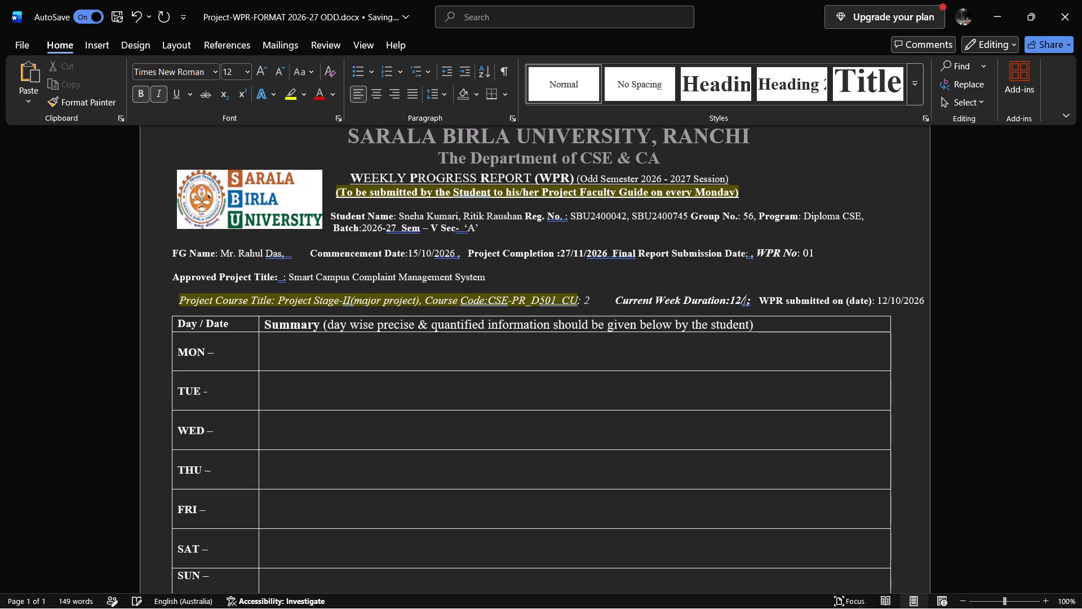
pyautogui.write('10')
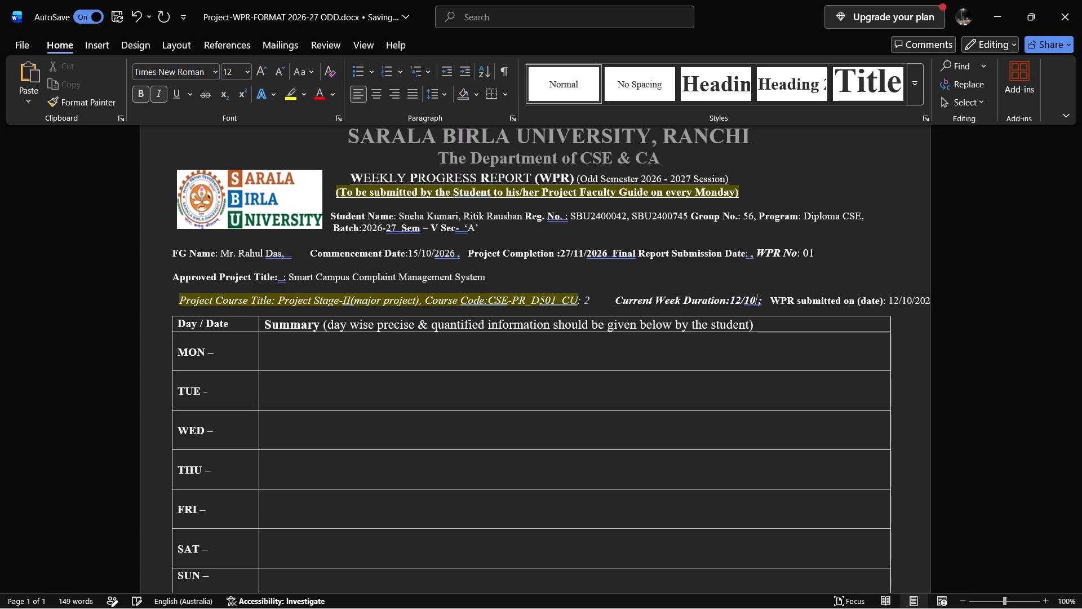
pyautogui.write('/2026')
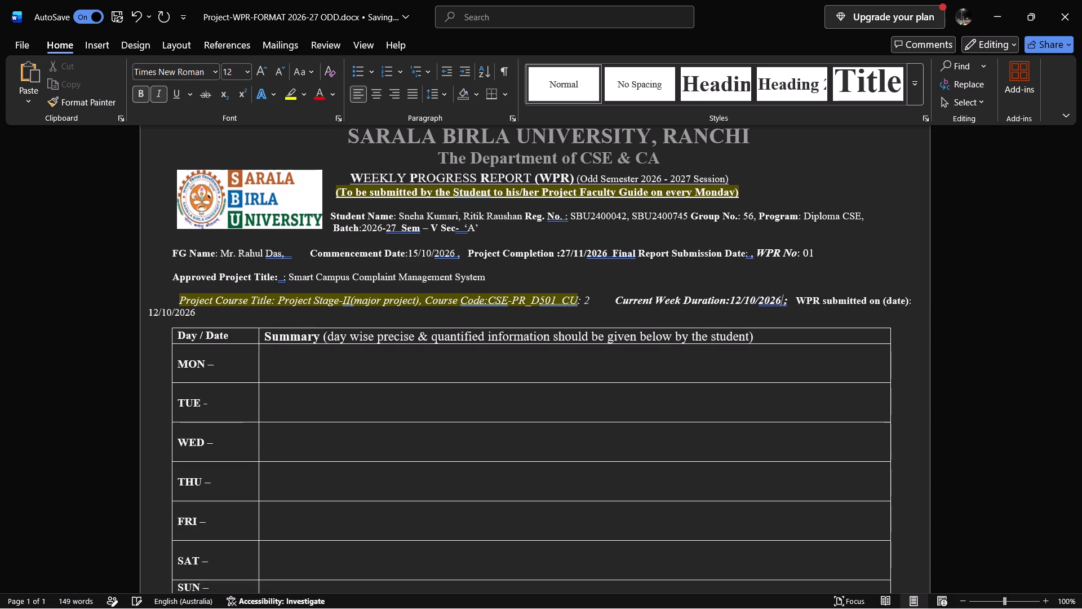
# Remove the blank spacing between the CU value and the Current Week Duration label.
pyautogui.click(618, 302)
pyautogui.press('BackSpace')
pyautogui.press('BackSpace')
pyautogui.press('BackSpace')
pyautogui.press('BackSpace')
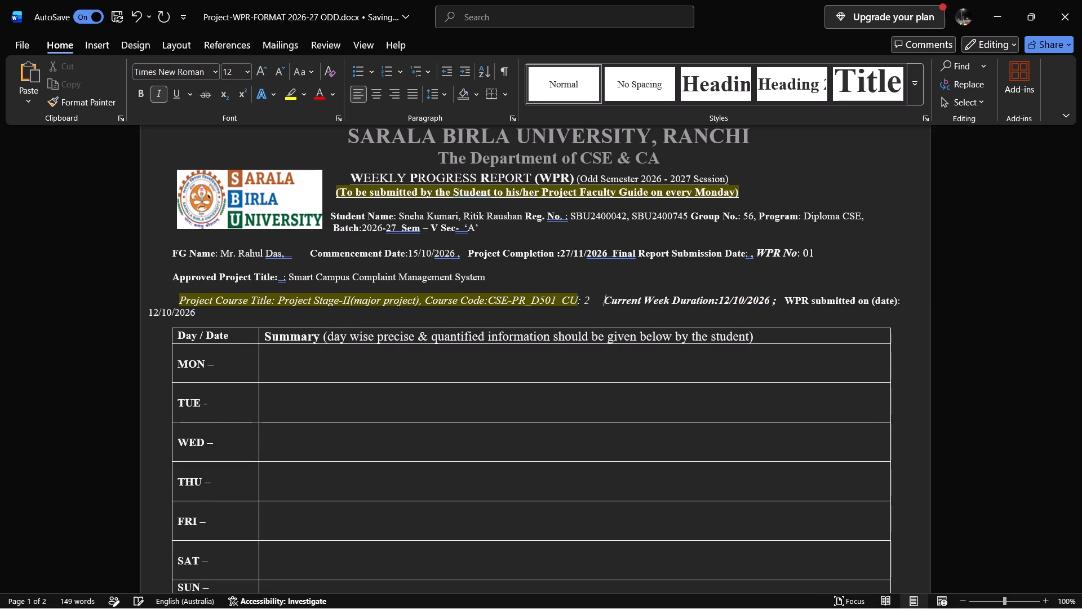
pyautogui.press('BackSpace')
pyautogui.press('BackSpace')
pyautogui.press('BackSpace')
pyautogui.press('BackSpace')
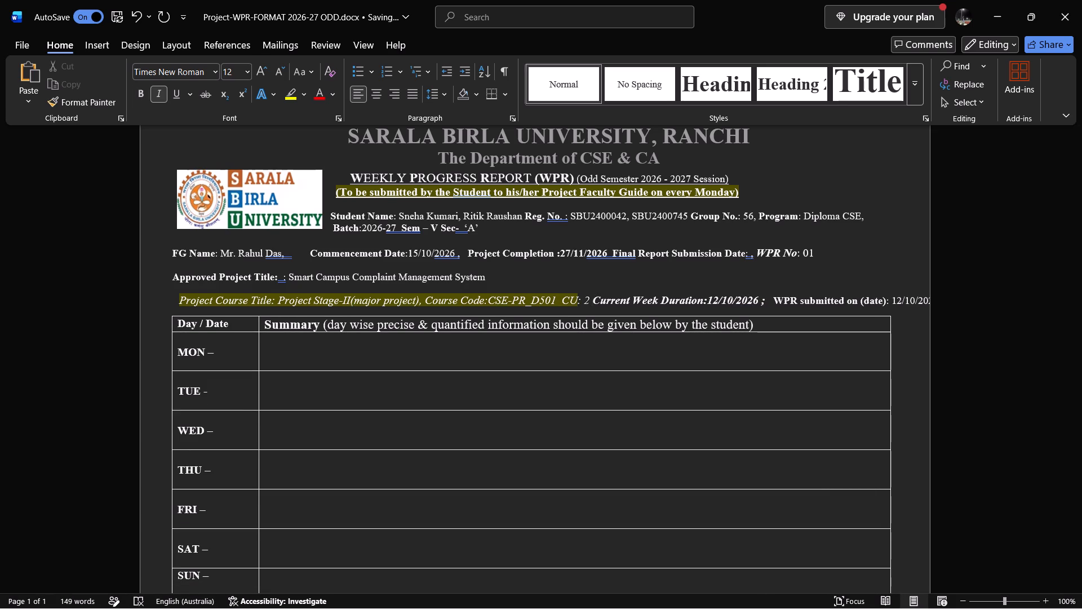
pyautogui.press('BackSpace')
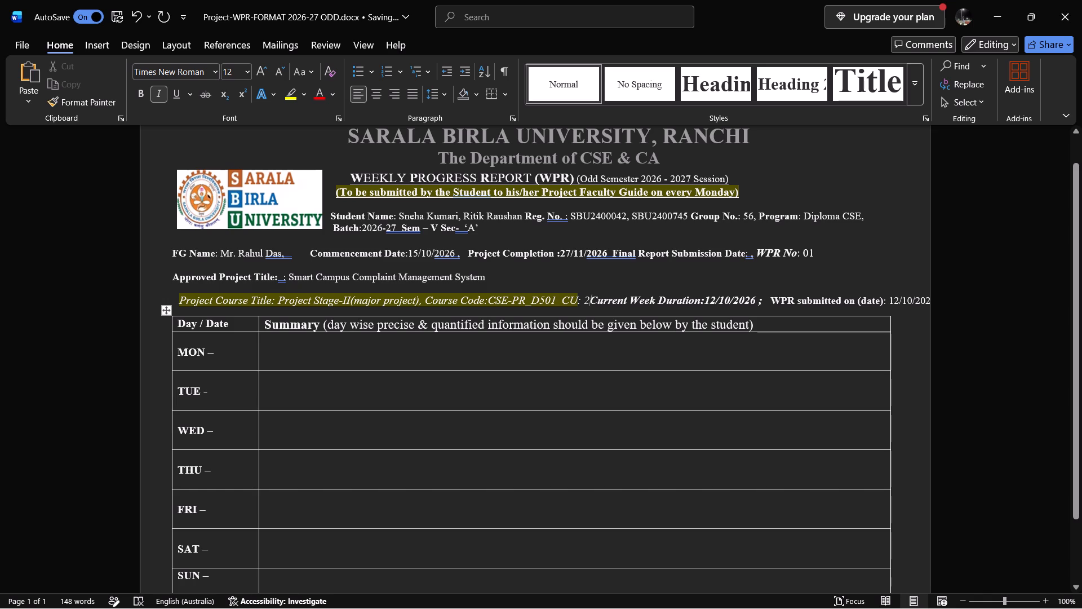
# Remove the indentation before Project Course Title at the start of the course line.
pyautogui.click(180, 295)
pyautogui.press('BackSpace')
pyautogui.press('BackSpace')
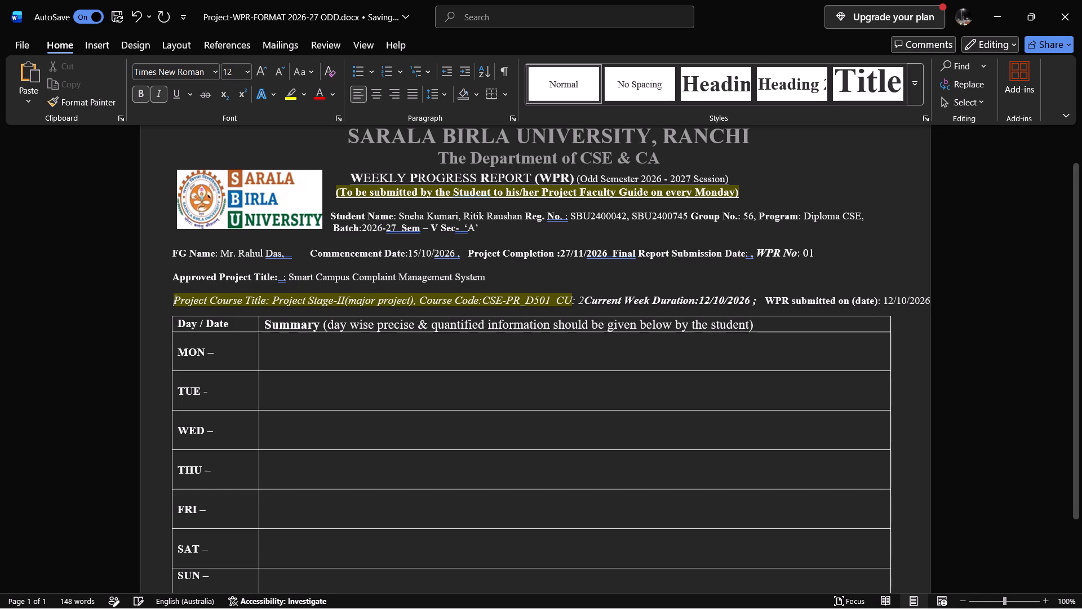
pyautogui.press('BackSpace')
pyautogui.press('BackSpace')
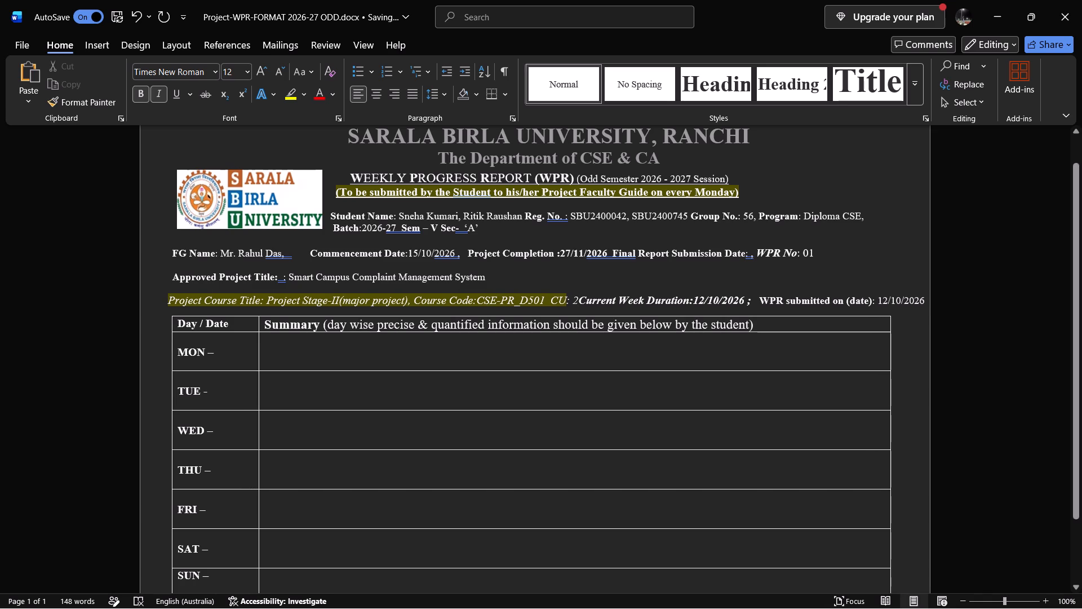
# Insert a single space between the CU value 2 and the Current Week Duration label.
pyautogui.click(571, 298)
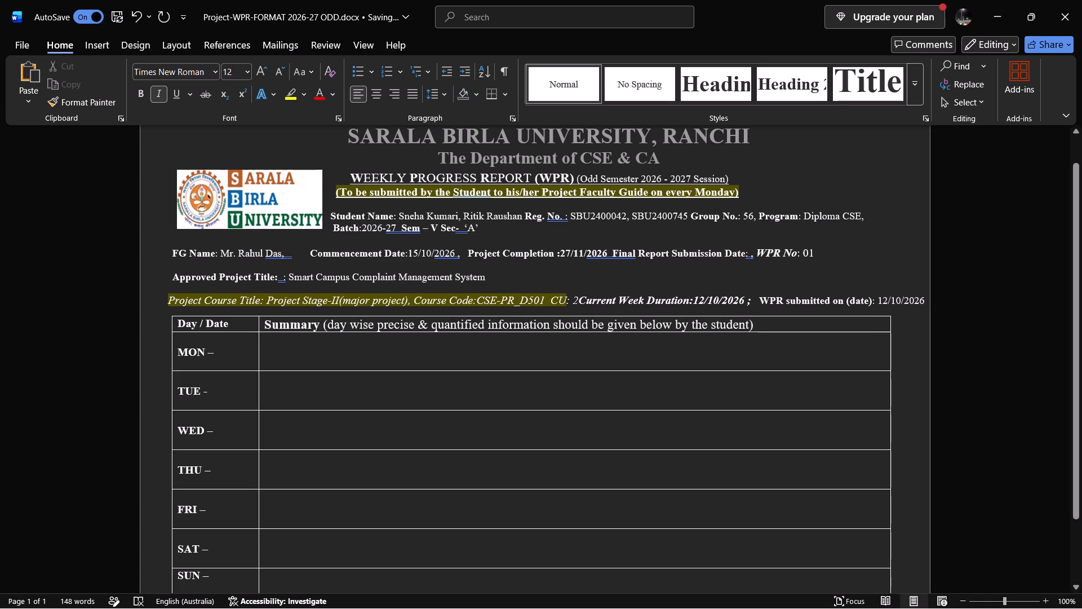
pyautogui.click(578, 301)
pyautogui.press('BackSpace')
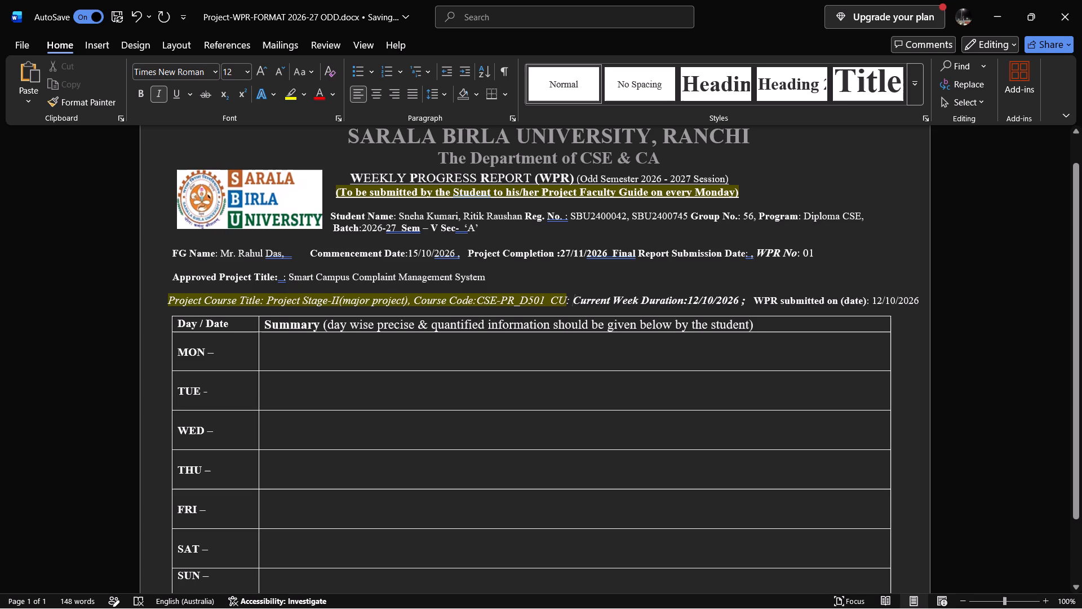
pyautogui.hotkey('ctrl', 'z')
pyautogui.press('space')
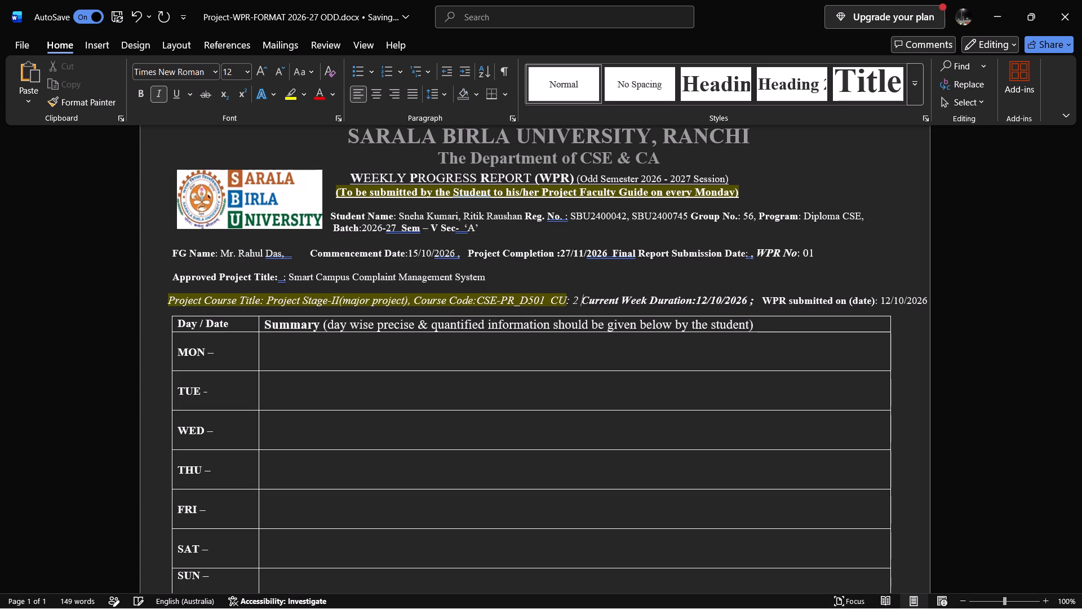
# Change the month of the WPR submission date to make it 12/11/2026.
pyautogui.scroll(-1, 911, 277)
pyautogui.click(903, 266)
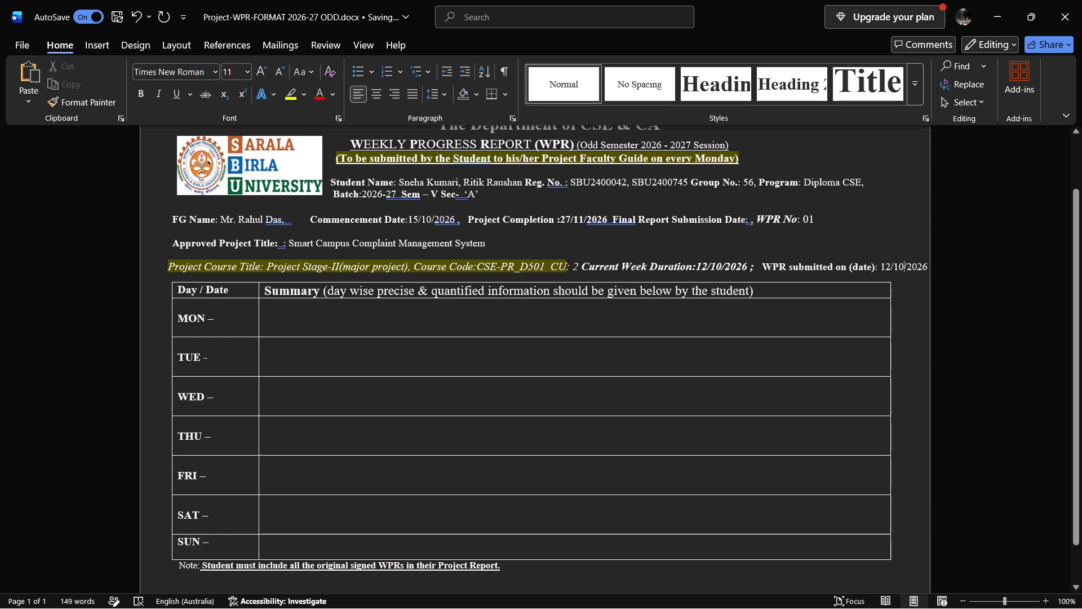
pyautogui.press('BackSpace')
pyautogui.press('1')
# Copy the WPR submission date 12/11/2026 into the Final Report Submission Date field.
pyautogui.scroll(1, 882, 248)
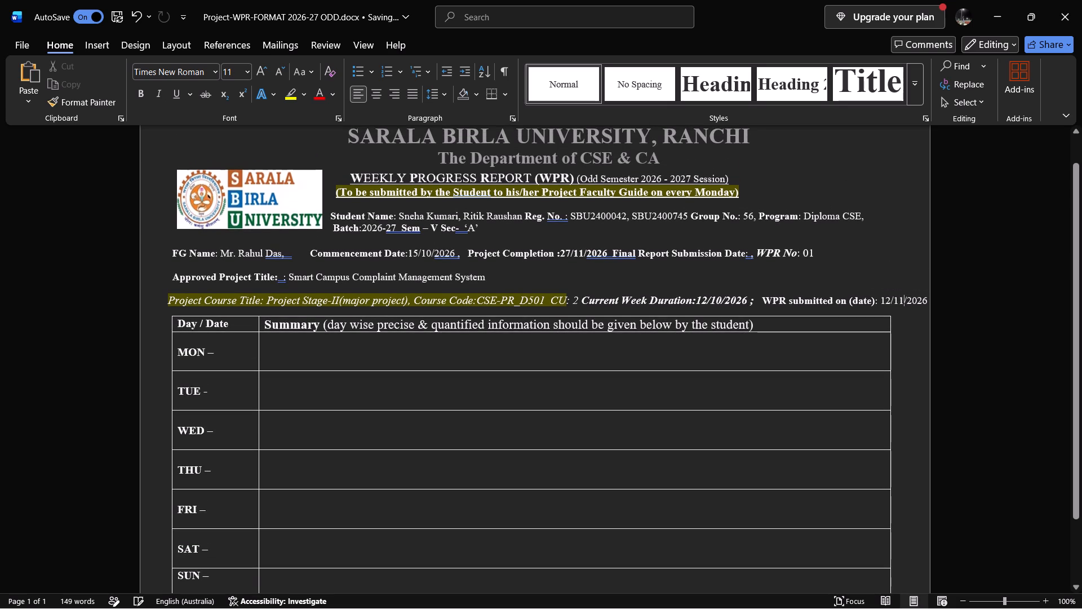
pyautogui.moveTo(879, 300); pyautogui.dragTo(924, 293)
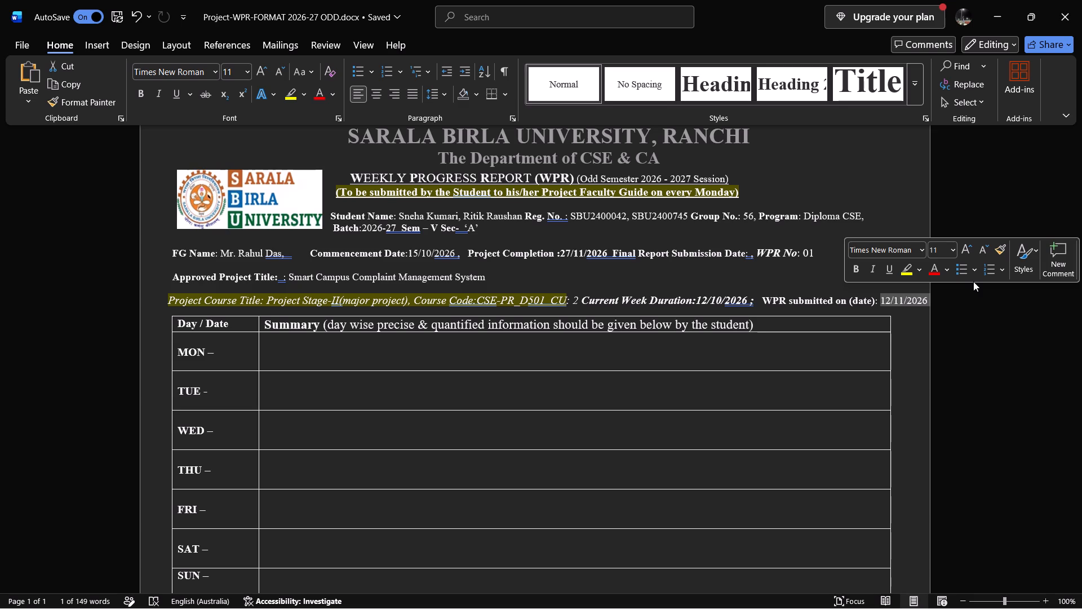
pyautogui.hotkey('ctrl', 'c')
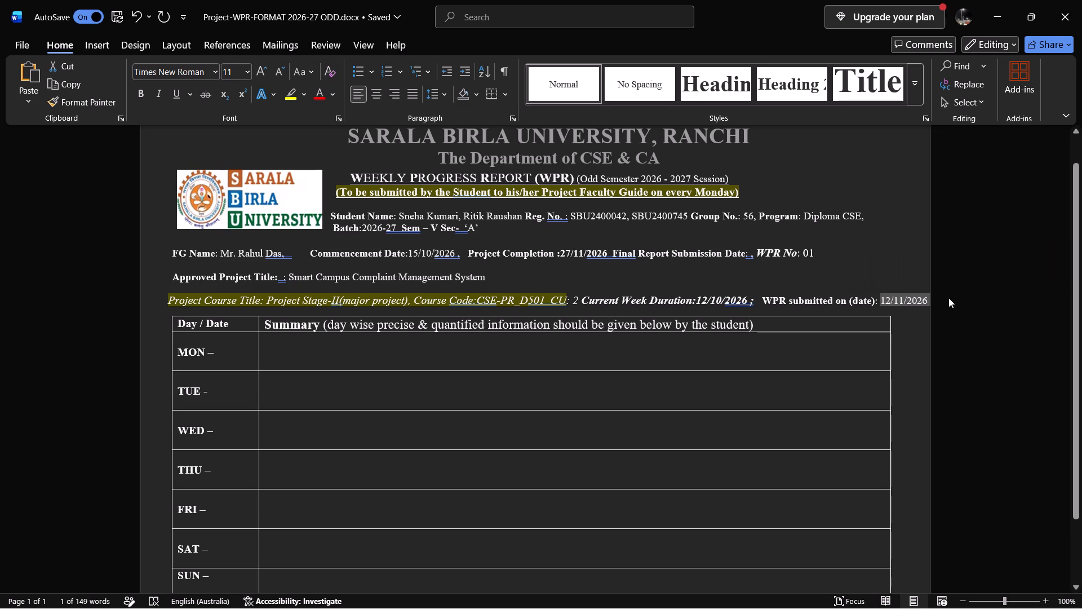
pyautogui.click(748, 253)
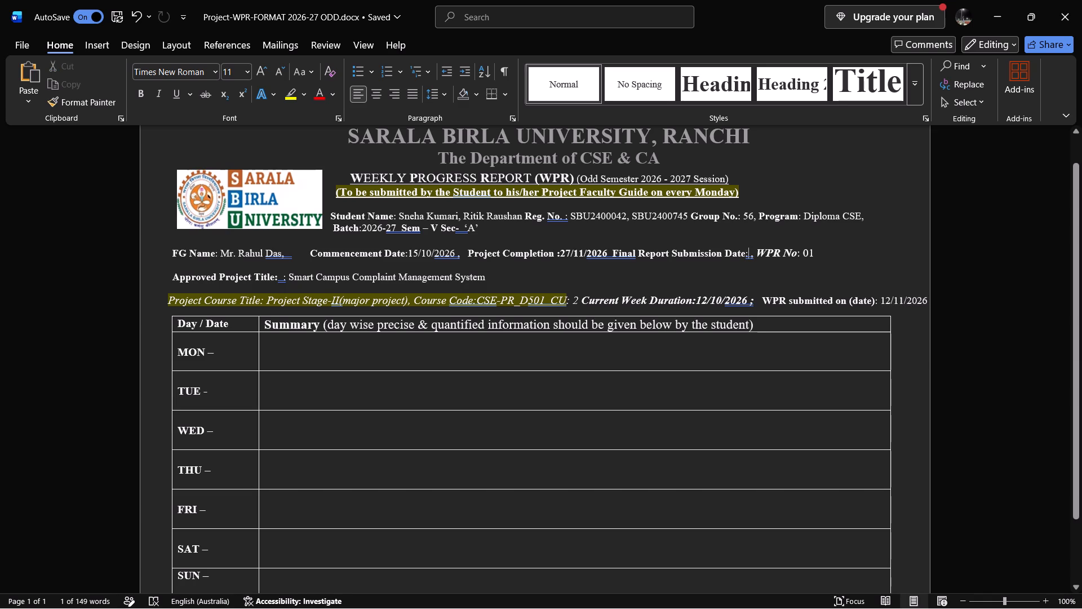
pyautogui.hotkey('ctrl', 'v')
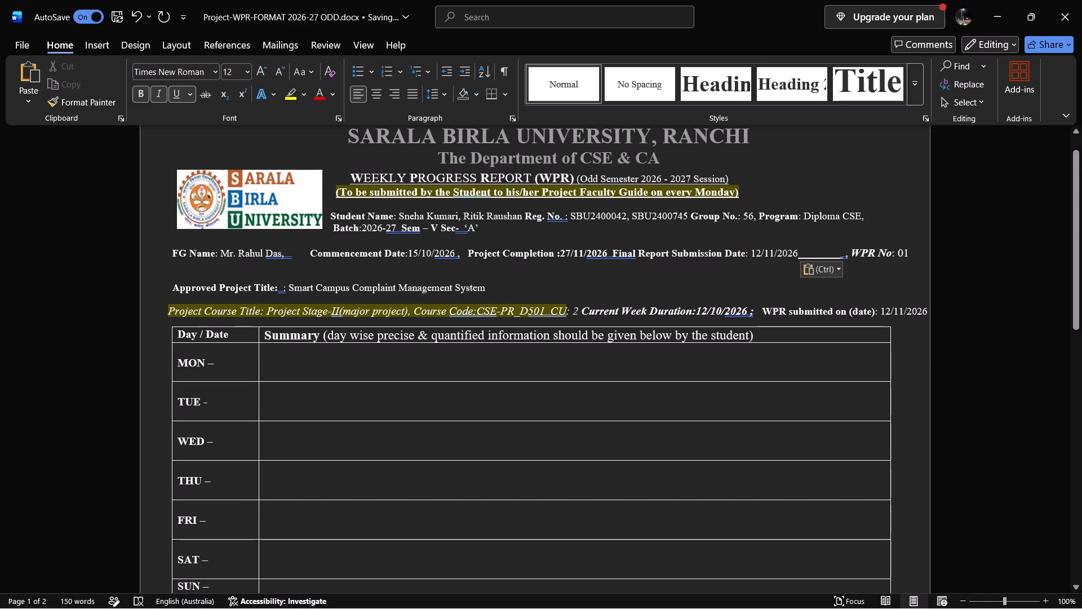
# Delete the surplus underlined blank space between the Final Report Submission Date and the WPR No field.
pyautogui.press('BackSpace')
pyautogui.press('BackSpace')
pyautogui.press('BackSpace')
pyautogui.press('BackSpace')
pyautogui.press('BackSpace')
pyautogui.press('BackSpace')
pyautogui.press('BackSpace')
pyautogui.press('BackSpace')
pyautogui.press('BackSpace')
pyautogui.press('BackSpace')
pyautogui.press('BackSpace')
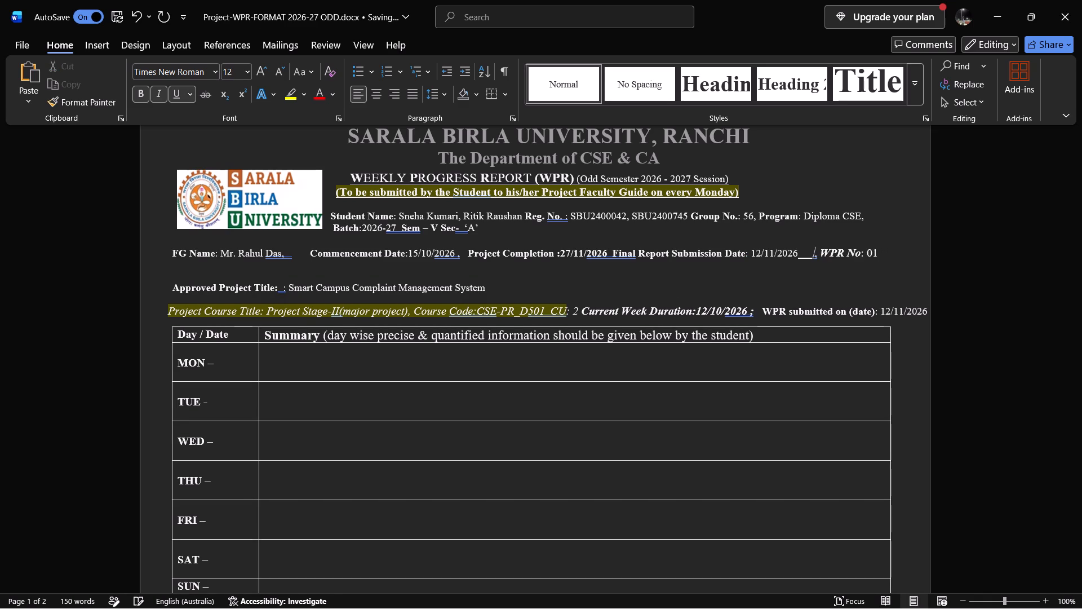
pyautogui.press('BackSpace')
pyautogui.press('BackSpace')
pyautogui.press('BackSpace')
pyautogui.press('BackSpace')
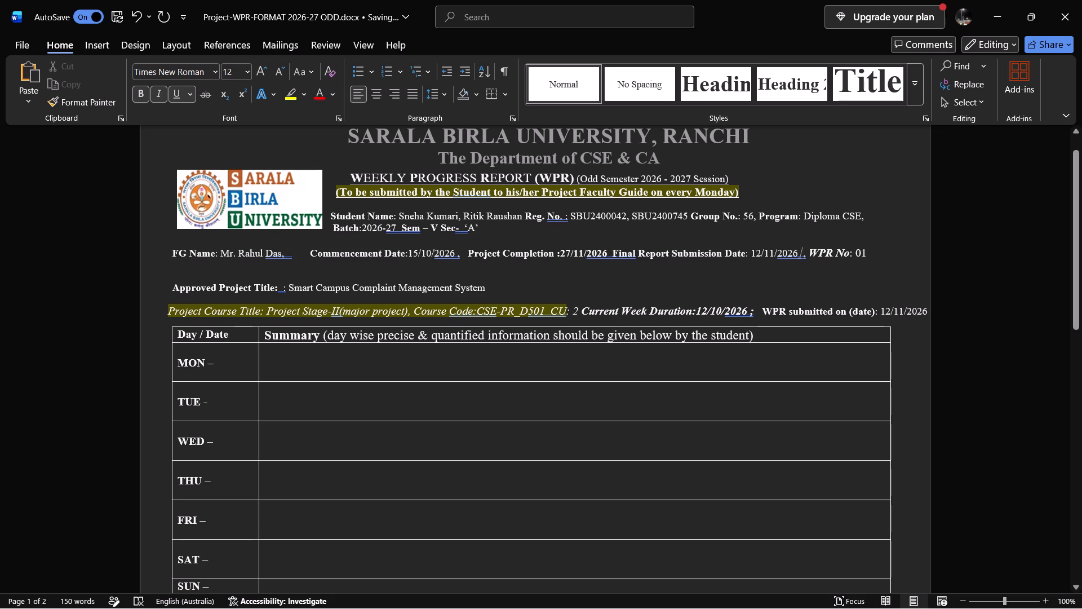
# Change the Final Report Submission Date to 1/11/2026.
pyautogui.click(760, 251)
pyautogui.press('BackSpace')
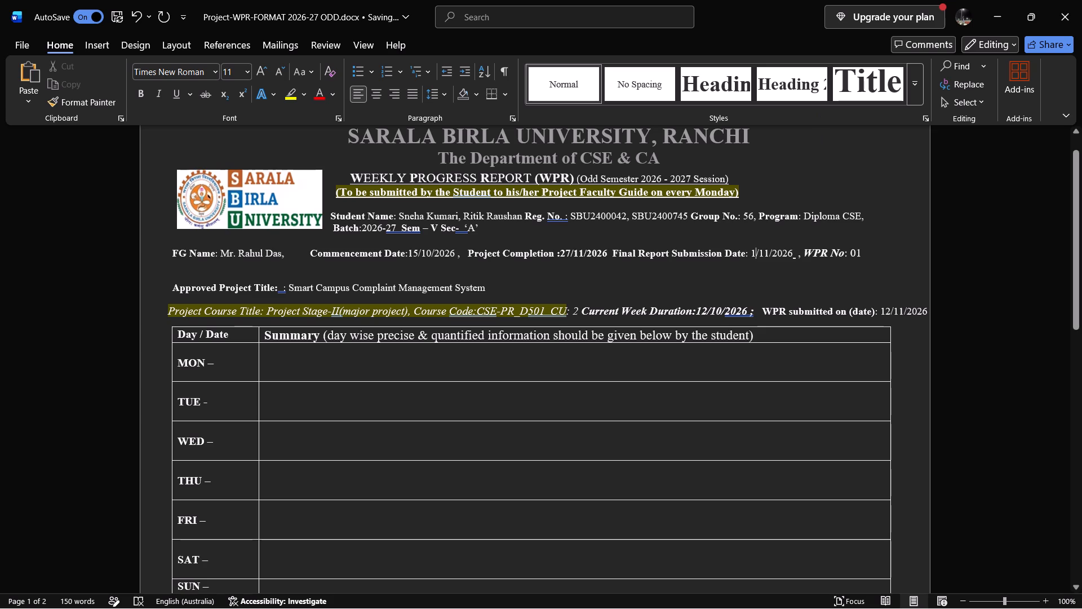
# Change the WPR submission date to 1/11/2026.
pyautogui.click(892, 310)
pyautogui.press('BackSpace')
# Review the form from its header details to the signature line on the second page.
pyautogui.scroll(-4, 1010, 392)
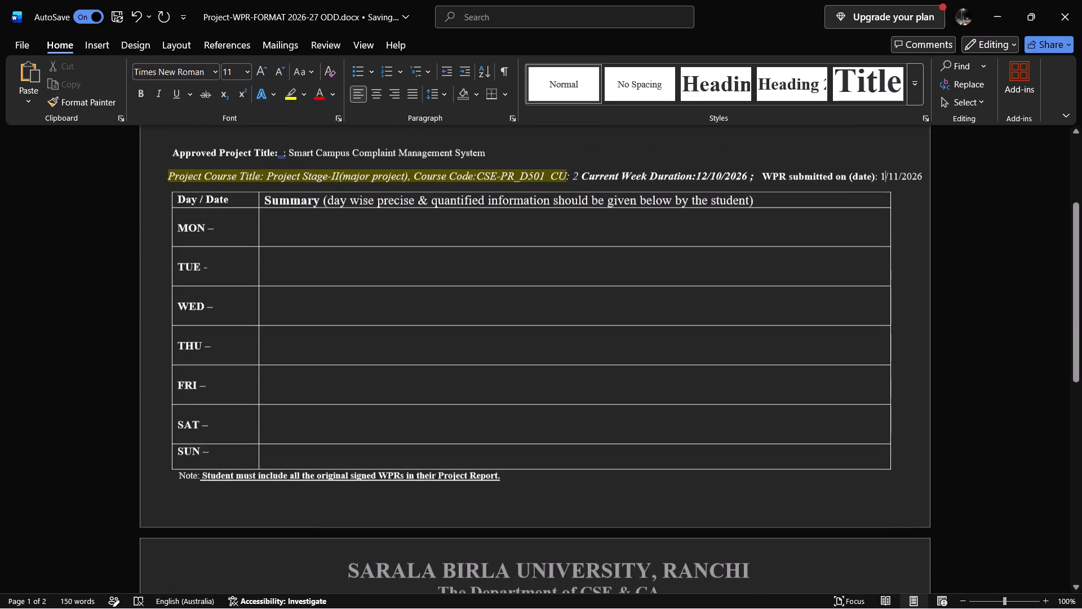
pyautogui.scroll(-6, 1004, 401)
pyautogui.scroll(-2, 929, 483)
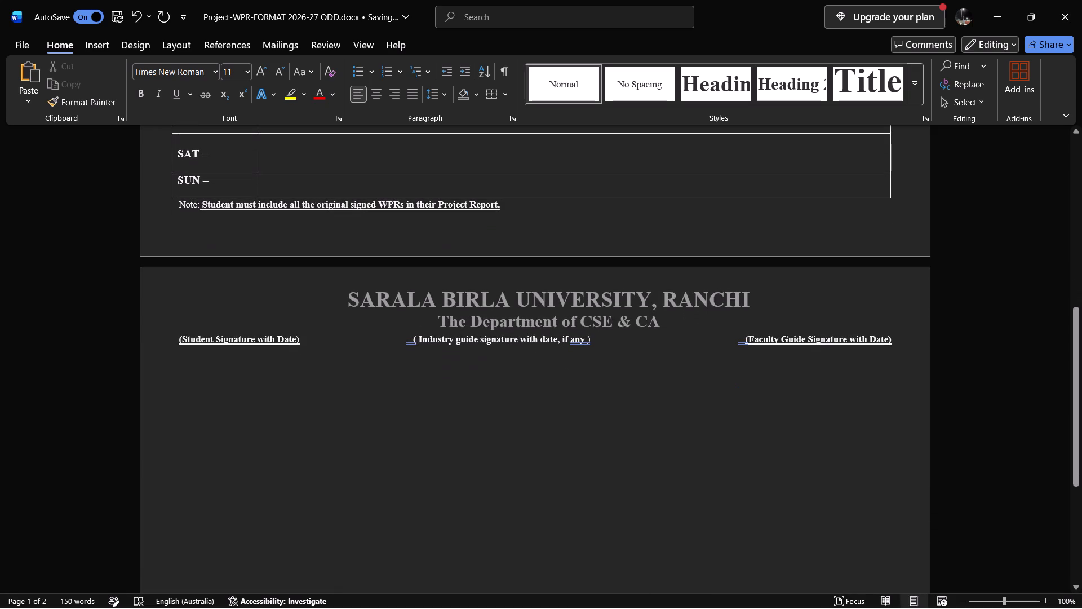
pyautogui.scroll(18, 611, 376)
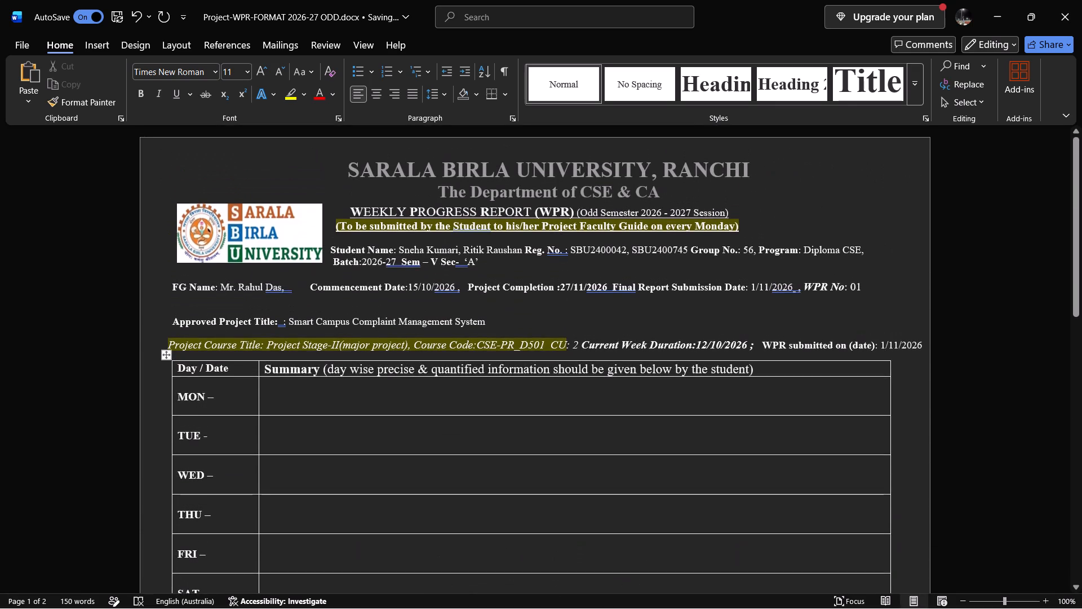
pyautogui.scroll(-13, 610, 372)
pyautogui.moveTo(676, 325); pyautogui.dragTo(507, 302)
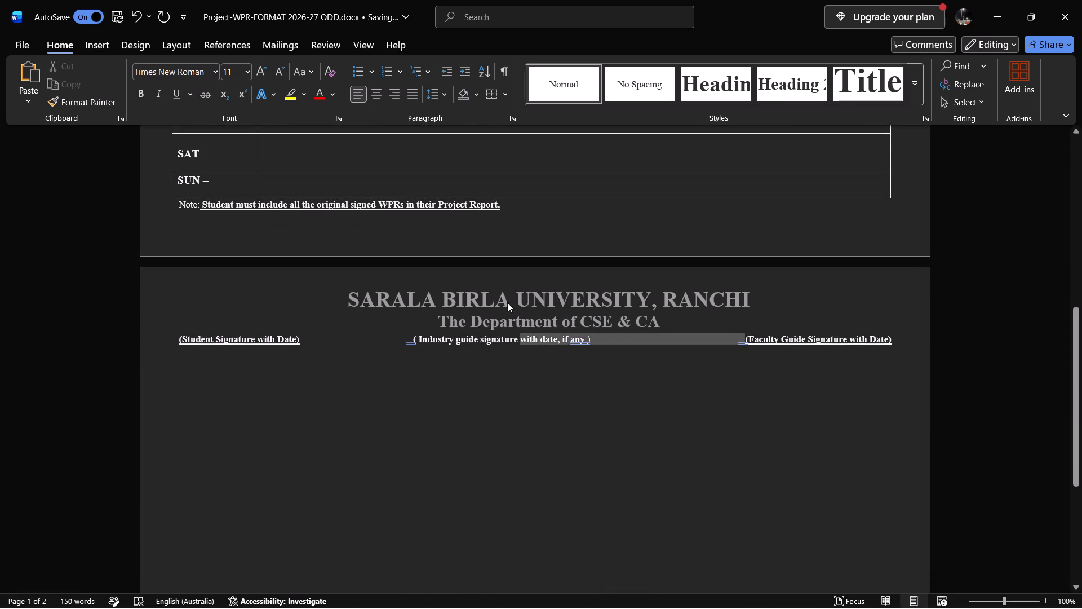
pyautogui.moveTo(507, 302); pyautogui.dragTo(633, 341)
pyautogui.click(488, 423)
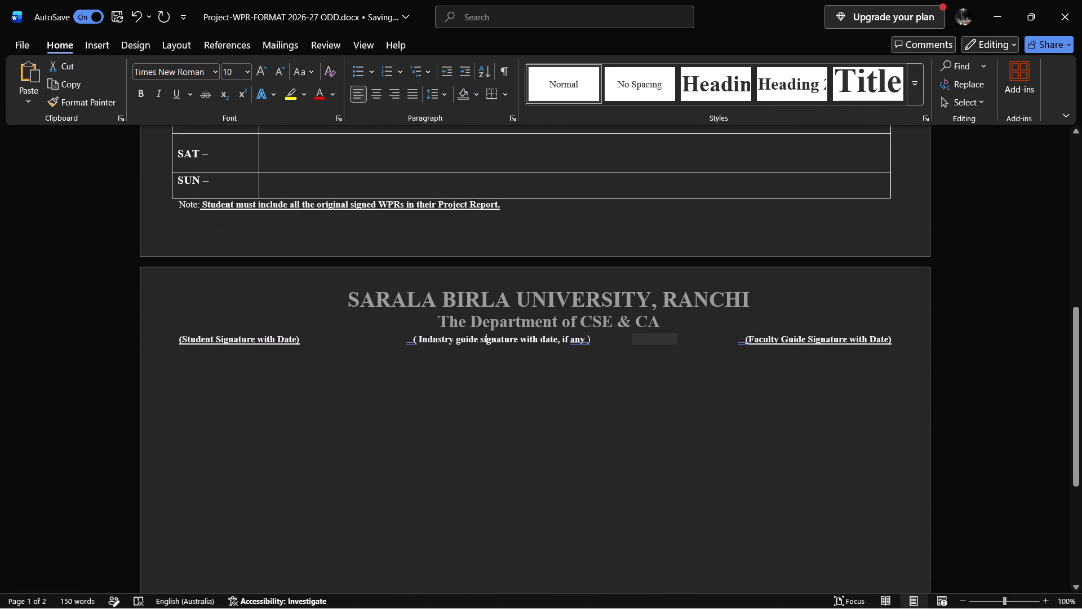
pyautogui.click(684, 329)
pyautogui.click(680, 323)
pyautogui.scroll(-13, 686, 449)
pyautogui.scroll(5, 685, 439)
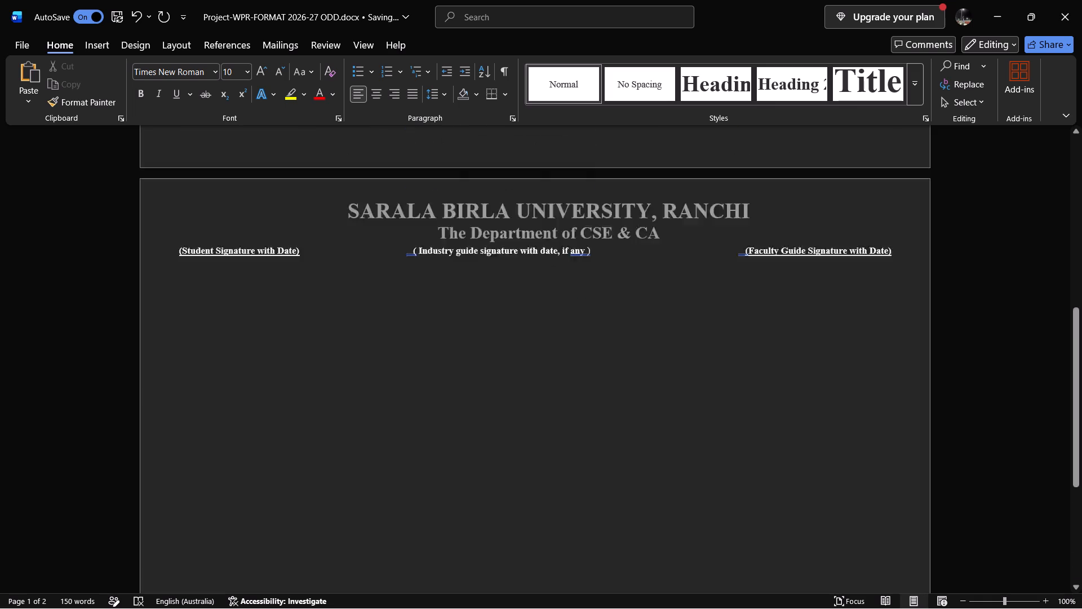
pyautogui.scroll(5, 685, 439)
# Delete the blank space before the signature line so it moves up from the second page onto the first.
pyautogui.click(634, 396)
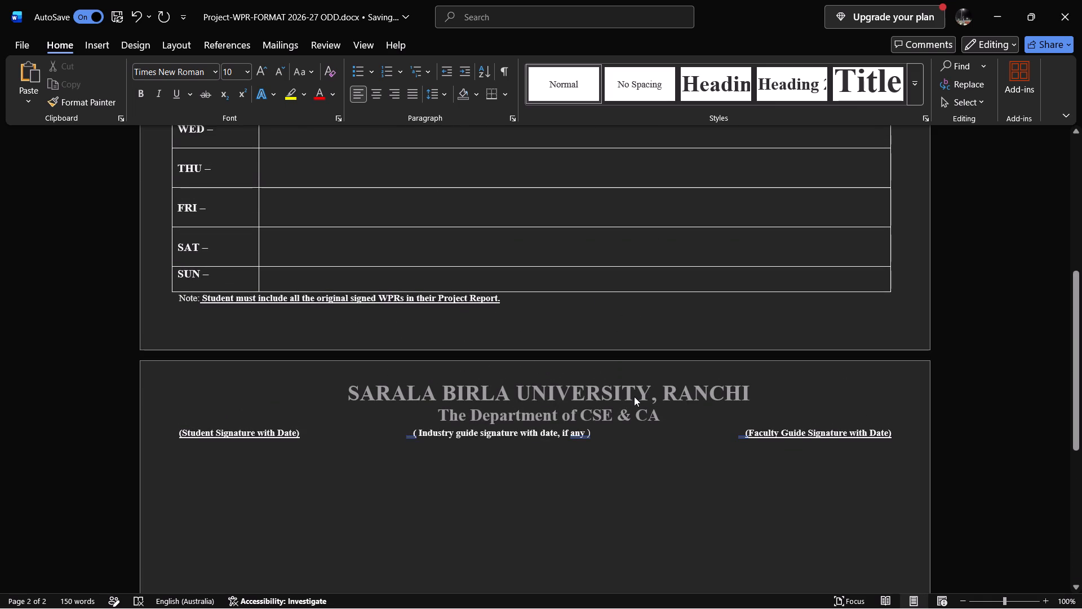
pyautogui.click(203, 403)
pyautogui.click(185, 396)
pyautogui.click(176, 430)
pyautogui.press('BackSpace')
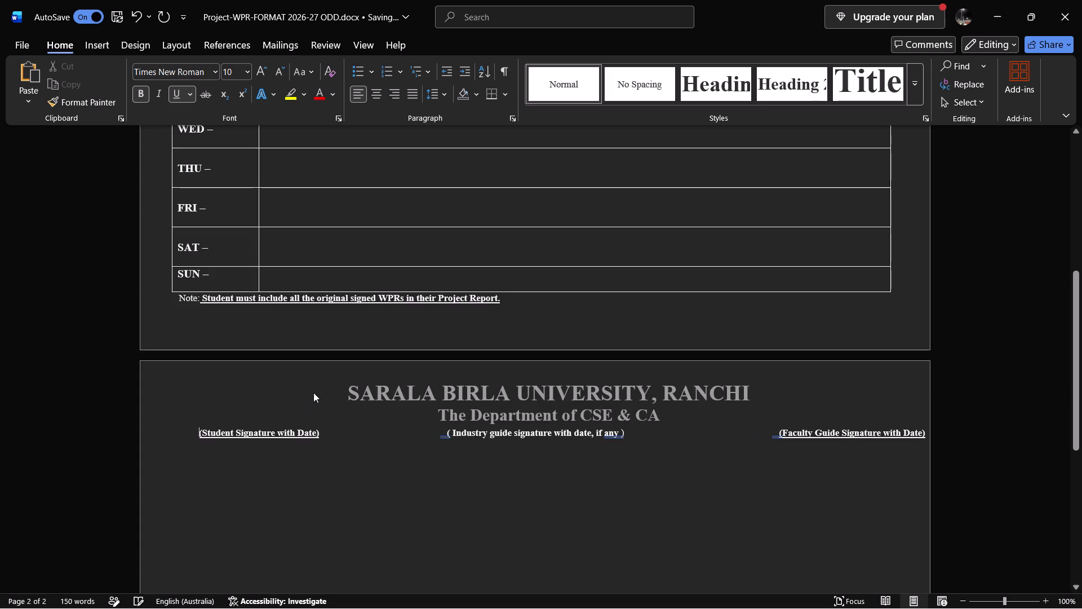
pyautogui.press('BackSpace')
pyautogui.scroll(-6, 690, 517)
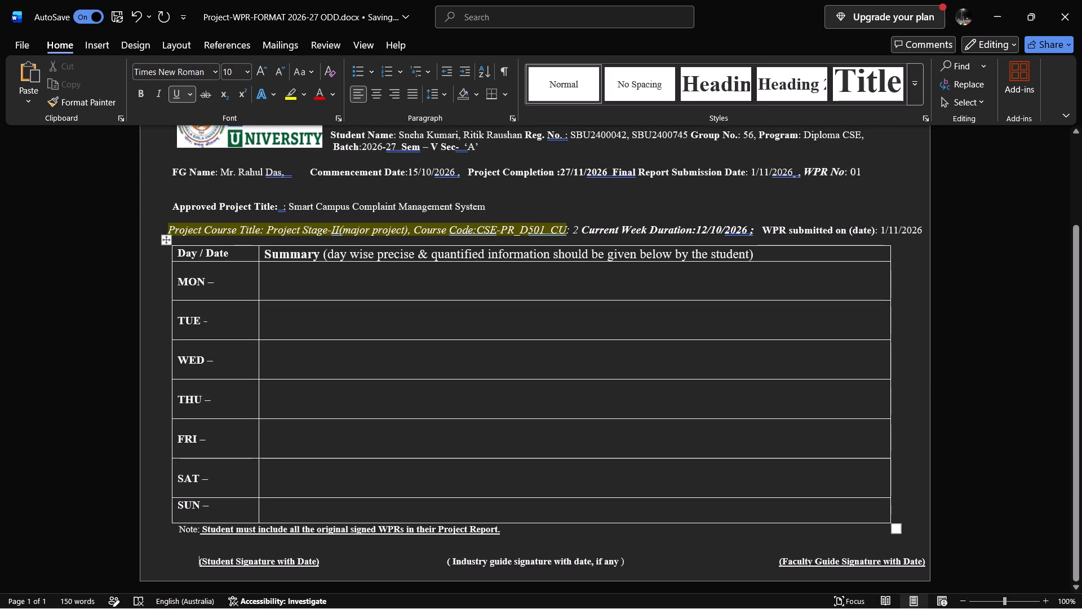
# Copy the Current Week Duration date, 12/10/2026, into the table's MON cell directly after the dash, without a space.
pyautogui.click(276, 279)
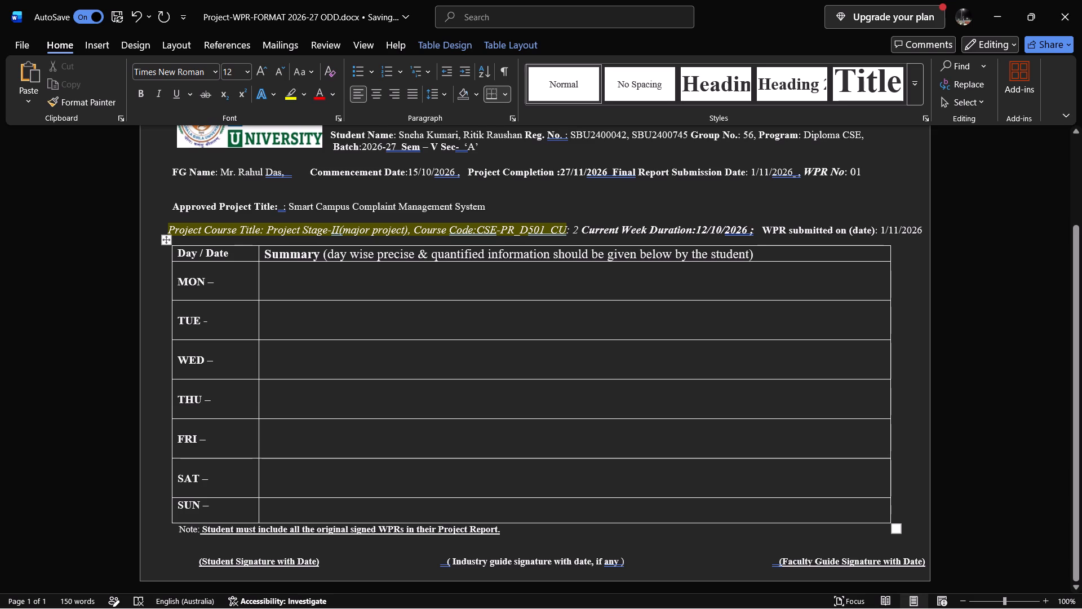
pyautogui.moveTo(698, 231); pyautogui.dragTo(736, 227)
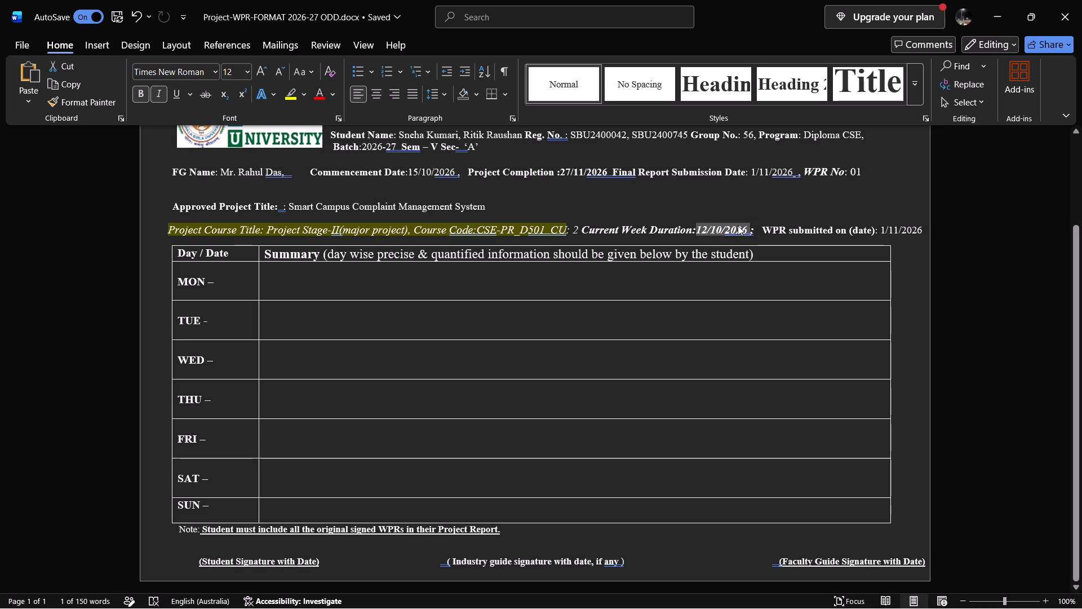
pyautogui.hotkey('ctrl', 'c')
pyautogui.click(223, 289)
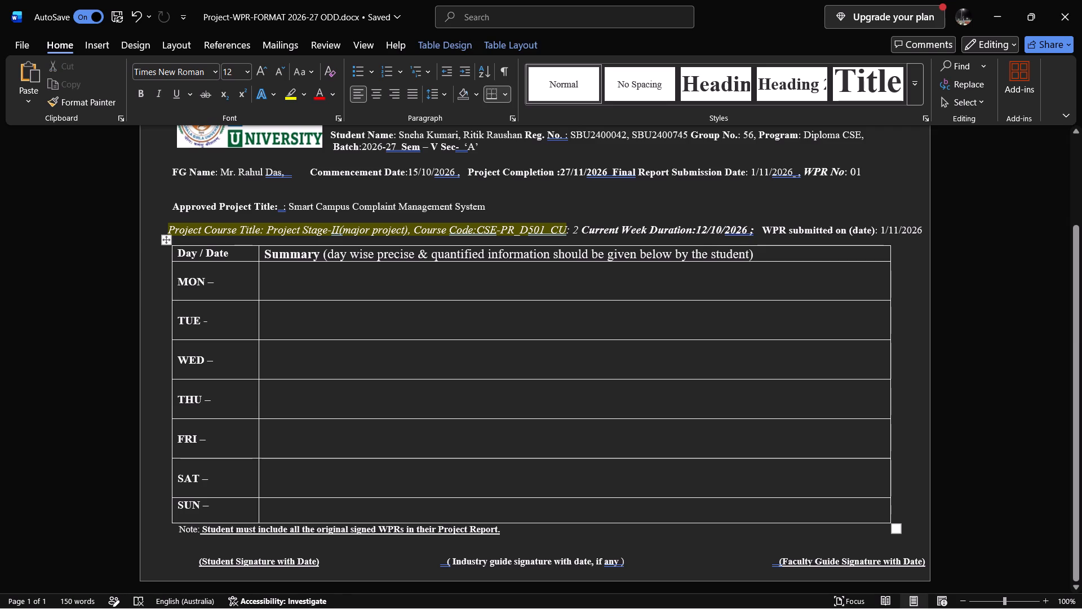
pyautogui.click(217, 280)
pyautogui.hotkey('ctrl', 'v')
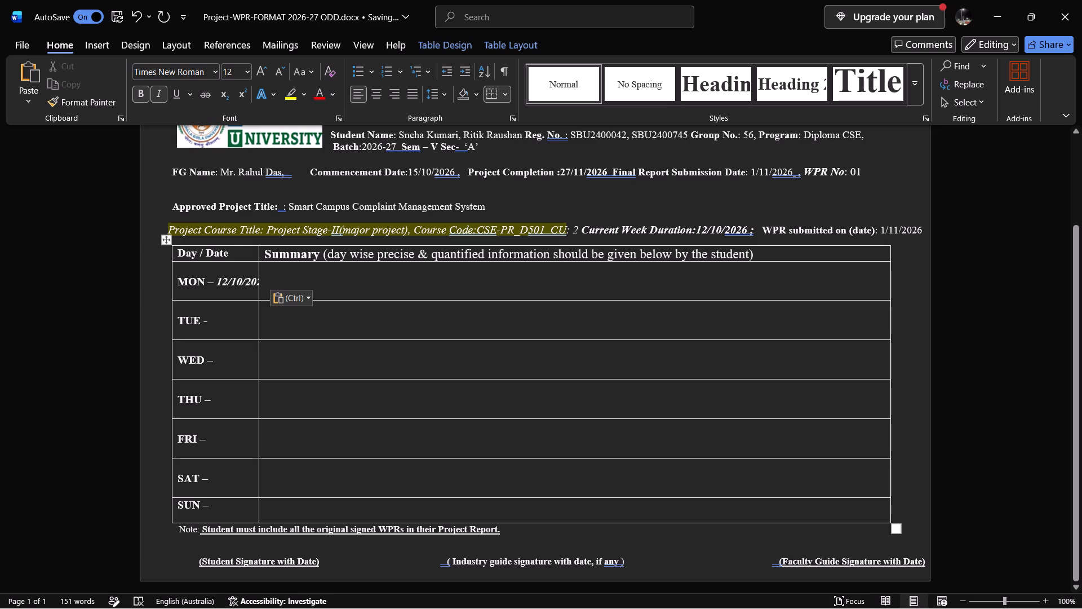
pyautogui.click(216, 279)
pyautogui.press('BackSpace')
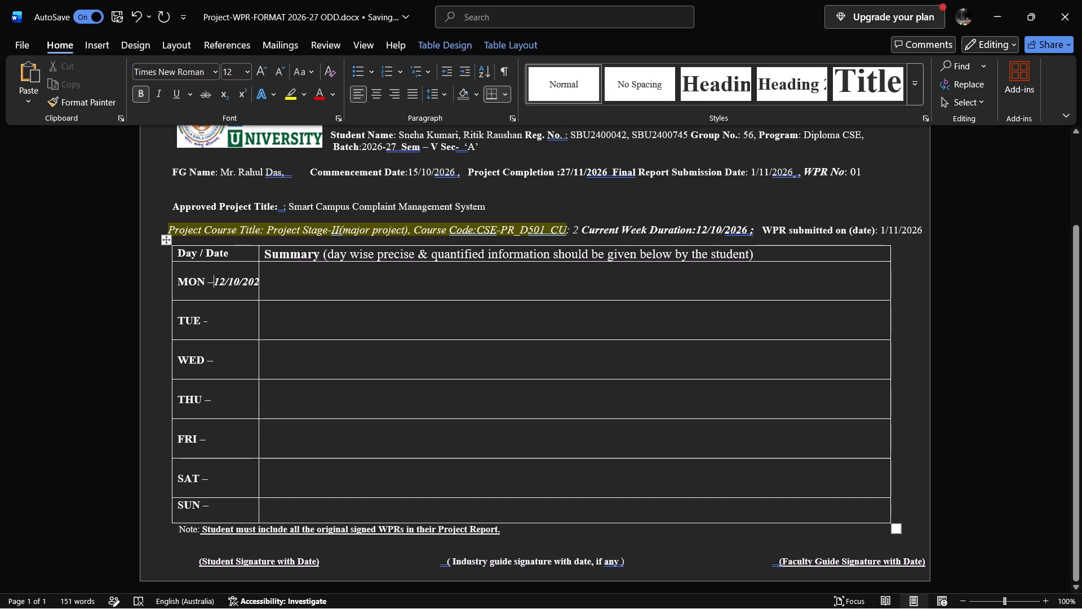
# Widen the table's Day / Date column slightly so the full MON date fits on its line.
pyautogui.click(259, 293)
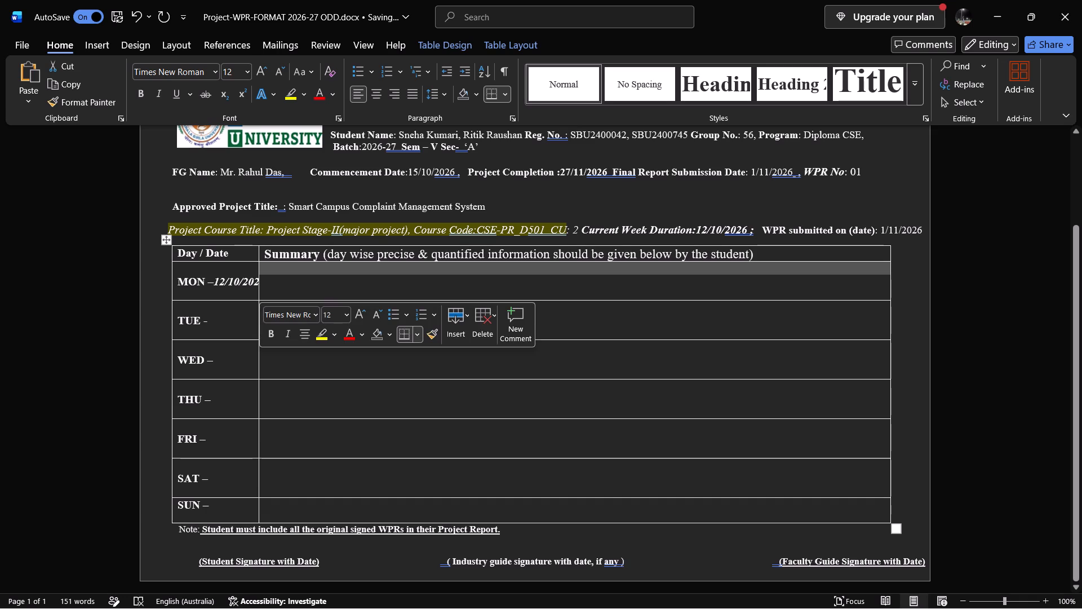
pyautogui.moveTo(260, 291); pyautogui.dragTo(268, 291)
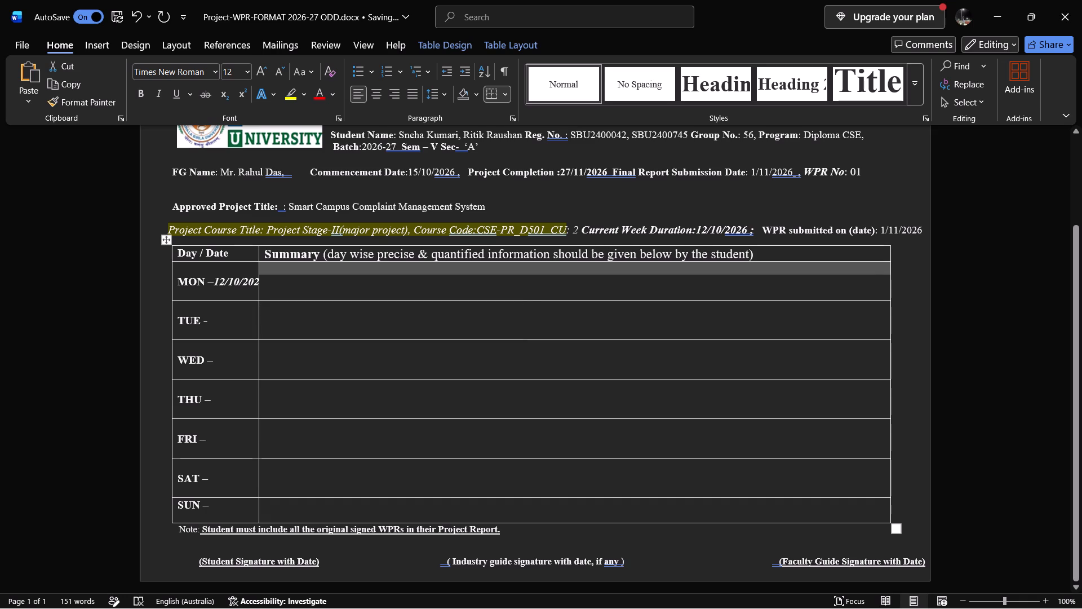
pyautogui.moveTo(259, 308); pyautogui.dragTo(264, 309)
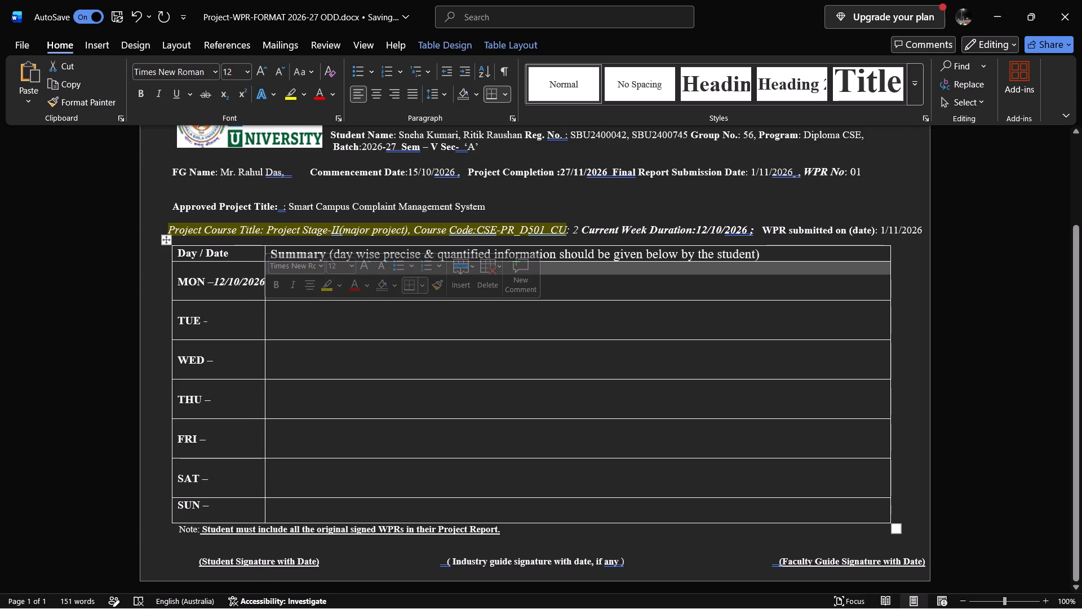
# Paste the copied date 12/10/2026 after the dash in each Day / Date cell from TUE to SUN.
pyautogui.click(209, 321)
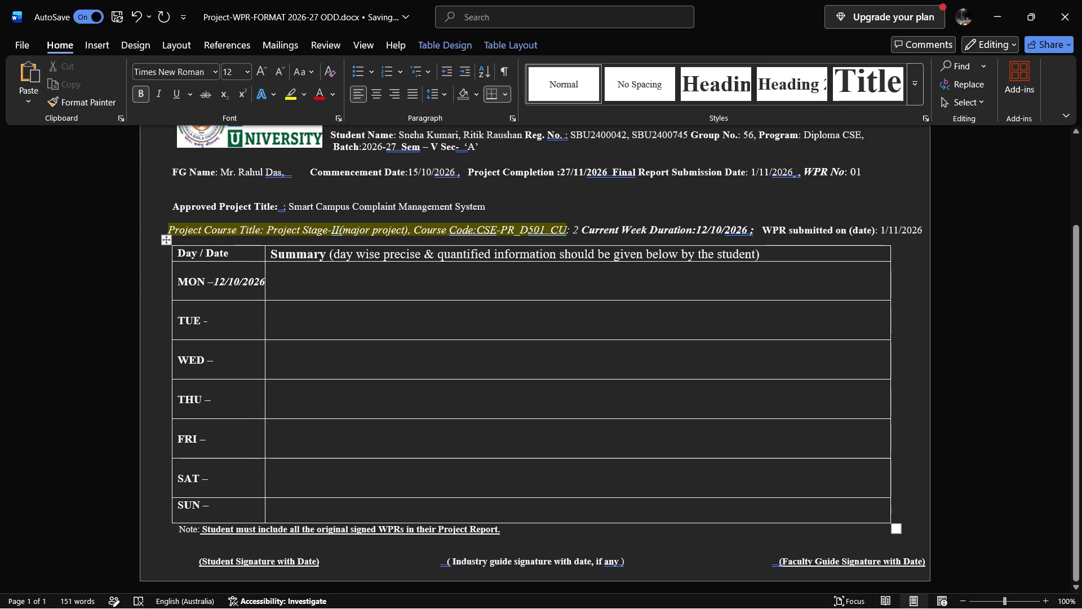
pyautogui.hotkey('ctrl', 'v')
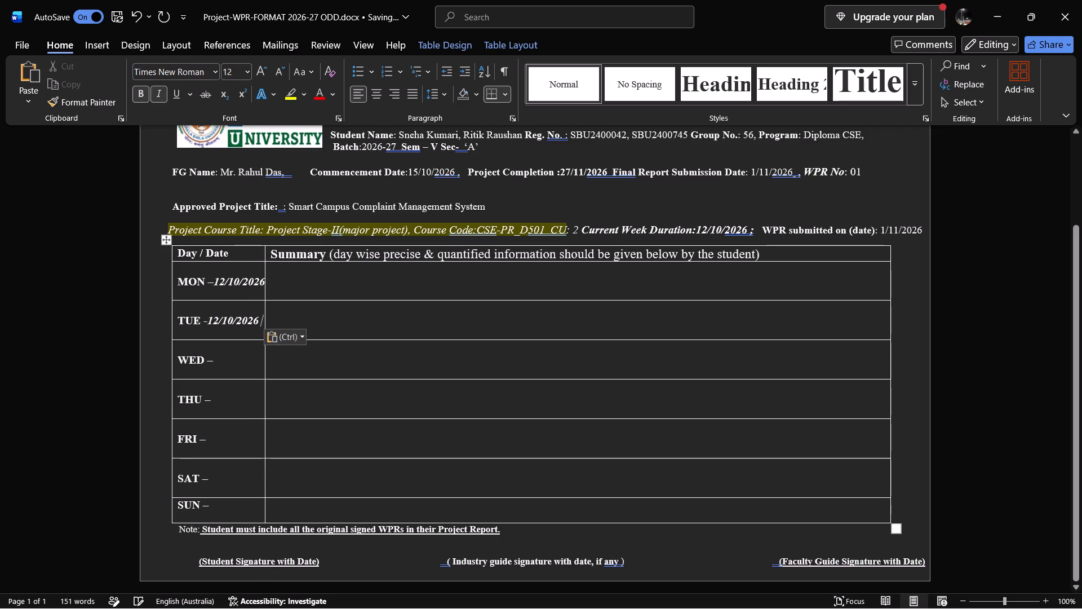
pyautogui.click(218, 364)
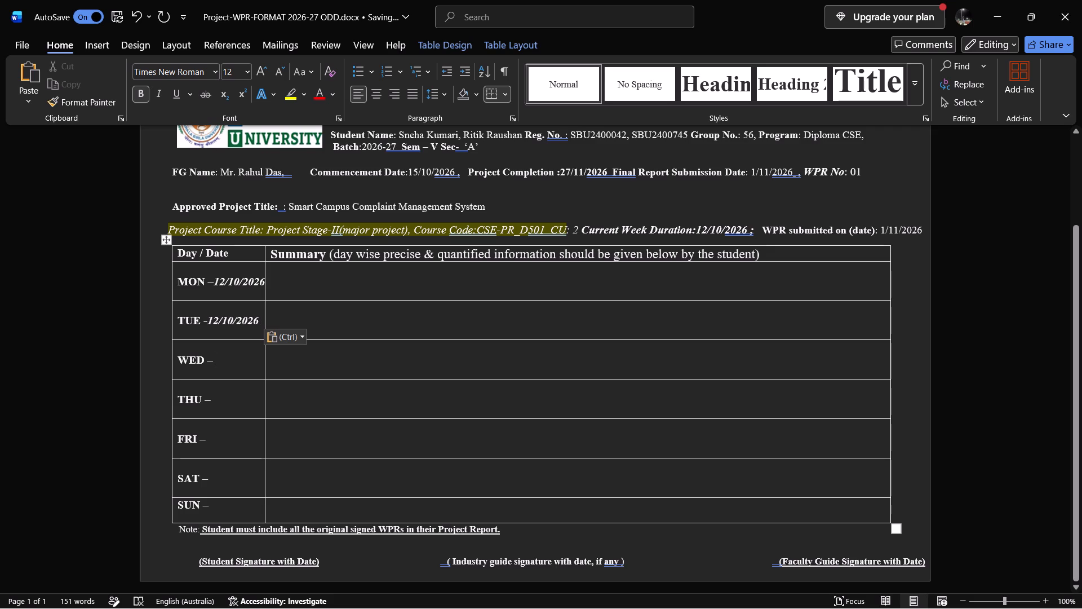
pyautogui.press('Left')
pyautogui.hotkey('ctrl', 'v')
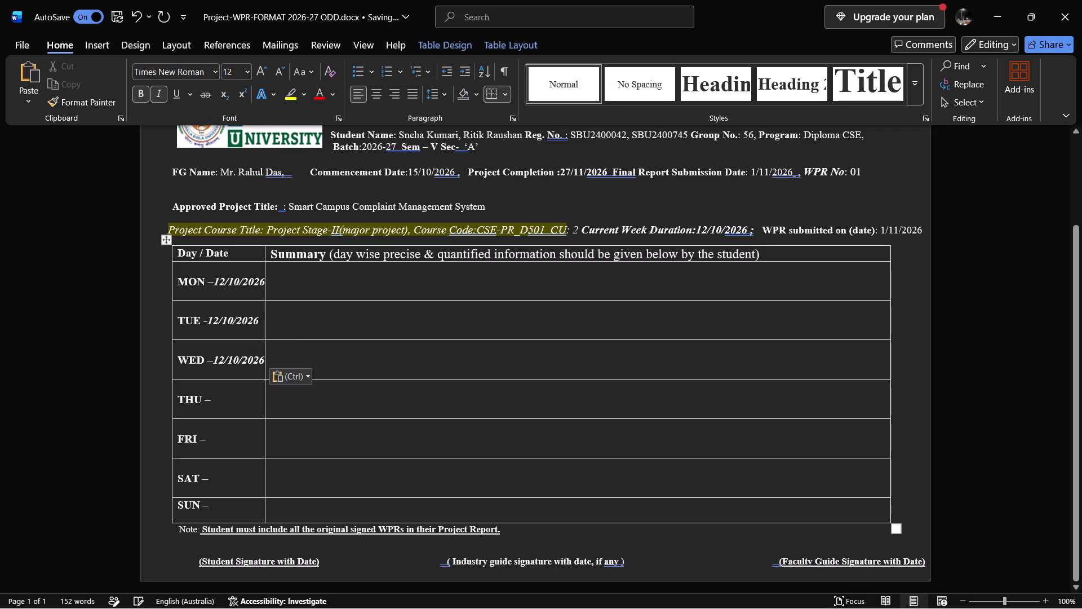
pyautogui.click(212, 401)
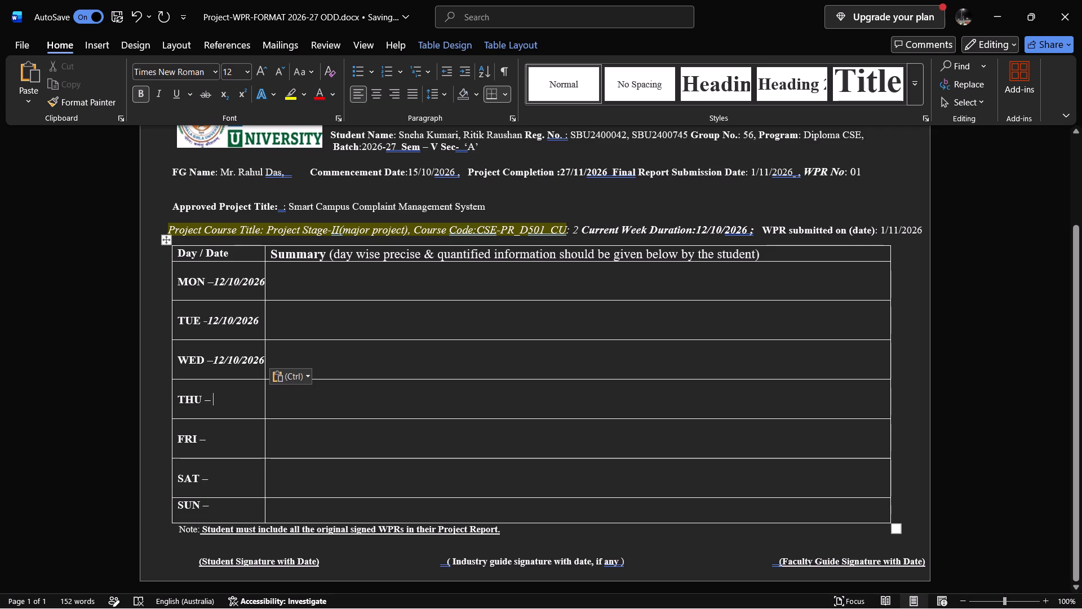
pyautogui.press('Left')
pyautogui.hotkey('ctrl', 'v')
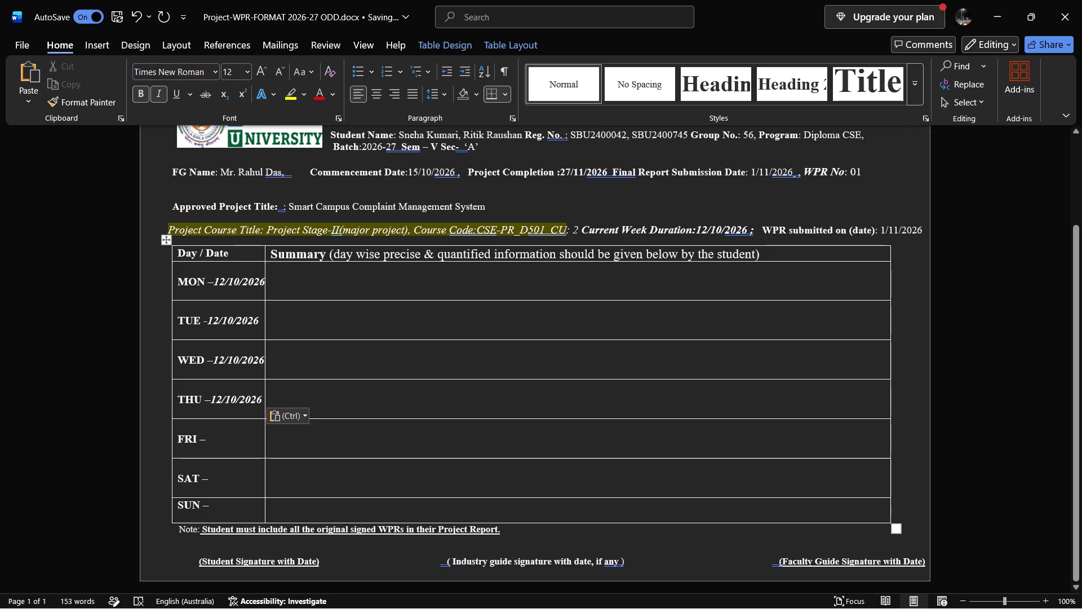
pyautogui.click(207, 438)
pyautogui.press('BackSpace')
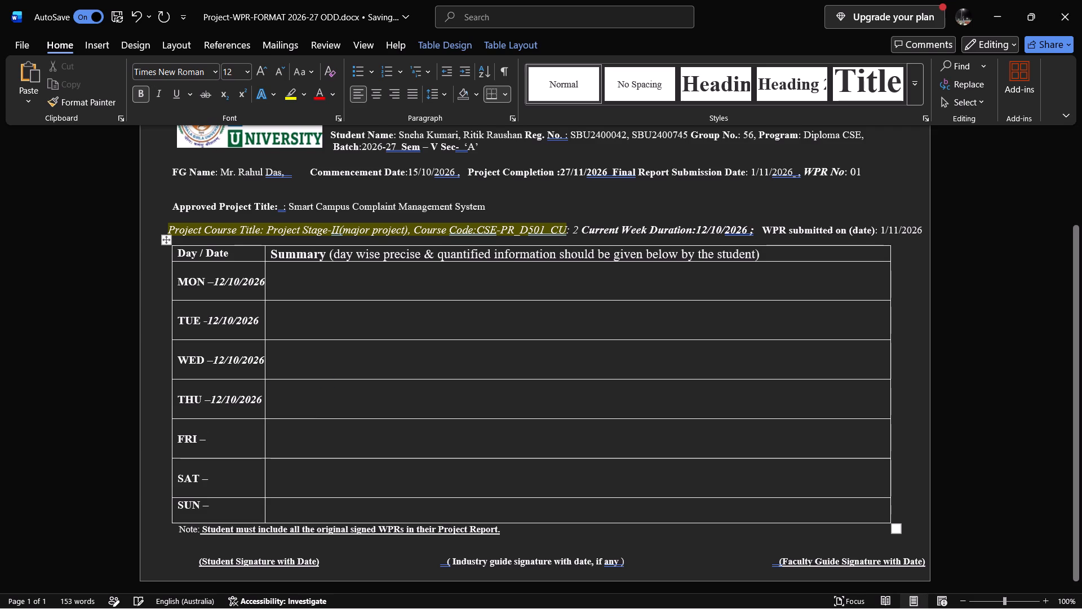
pyautogui.hotkey('ctrl', 'v')
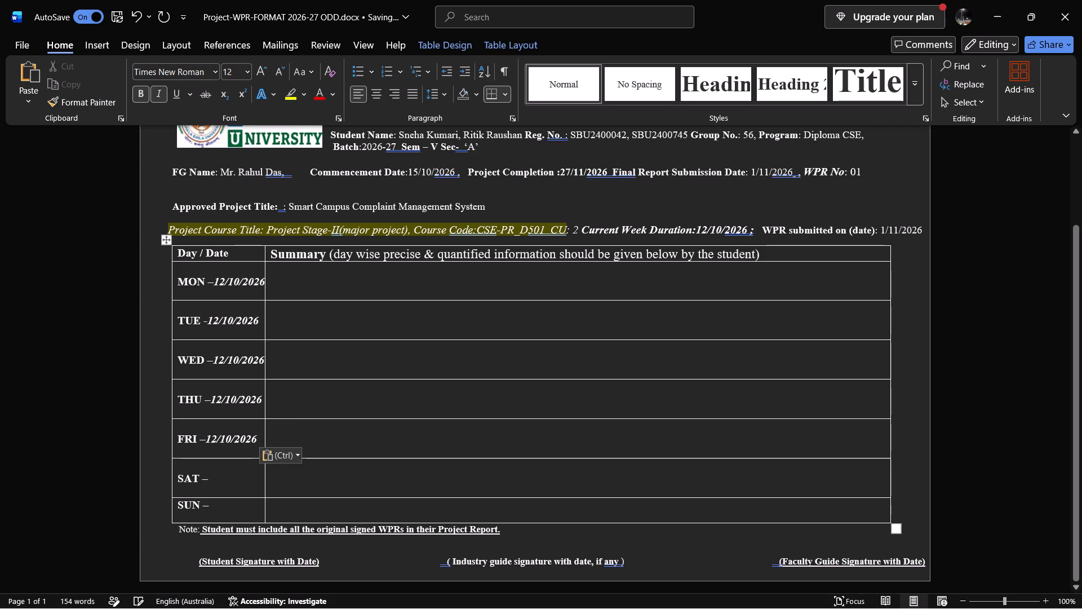
pyautogui.click(209, 483)
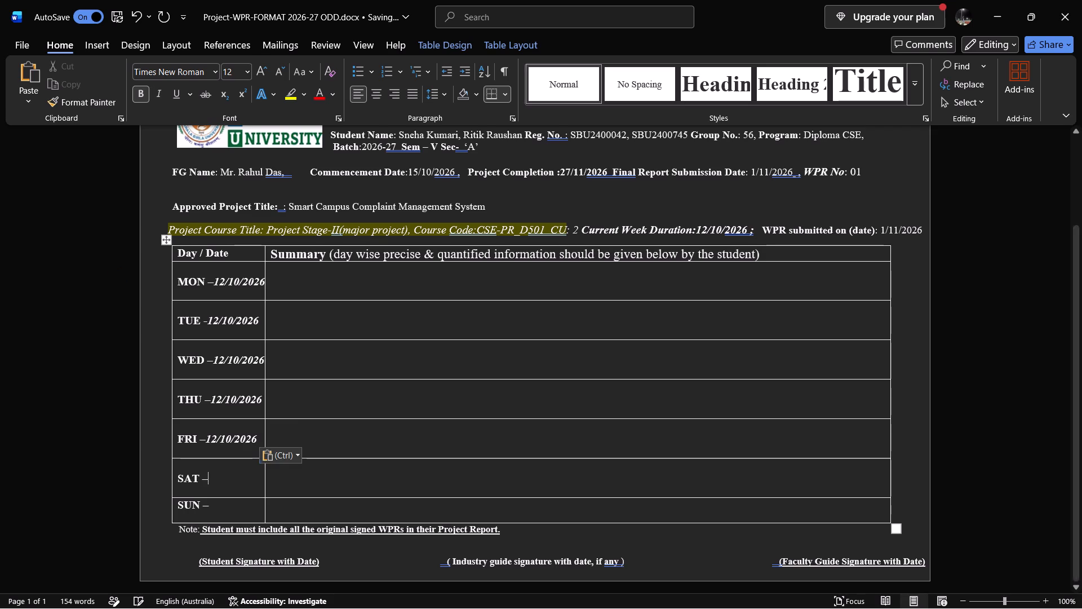
pyautogui.hotkey('ctrl', 'v')
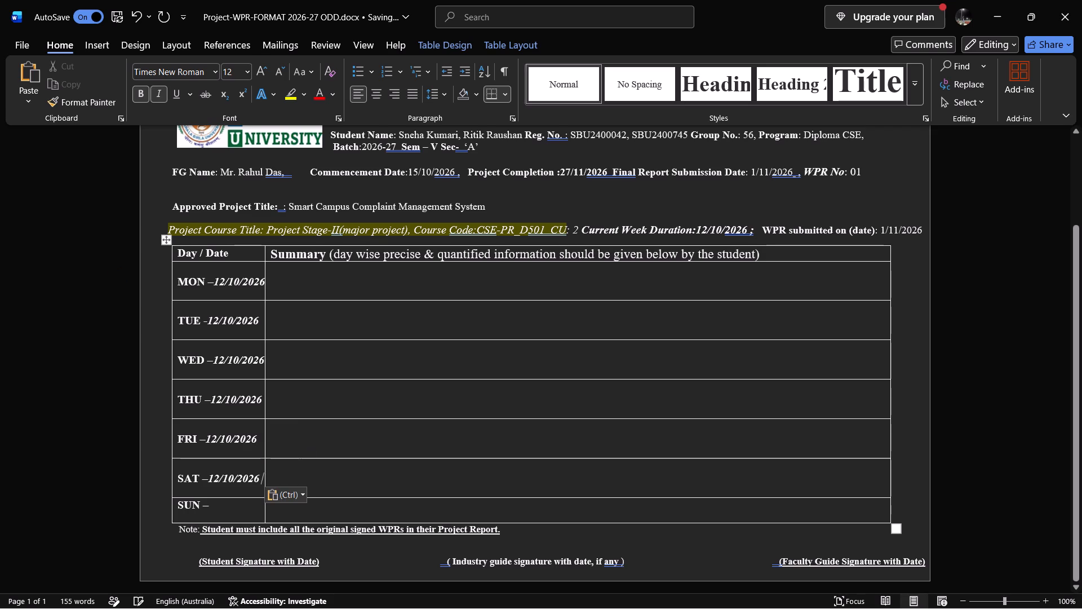
pyautogui.click(210, 508)
pyautogui.hotkey('ctrl', 'v')
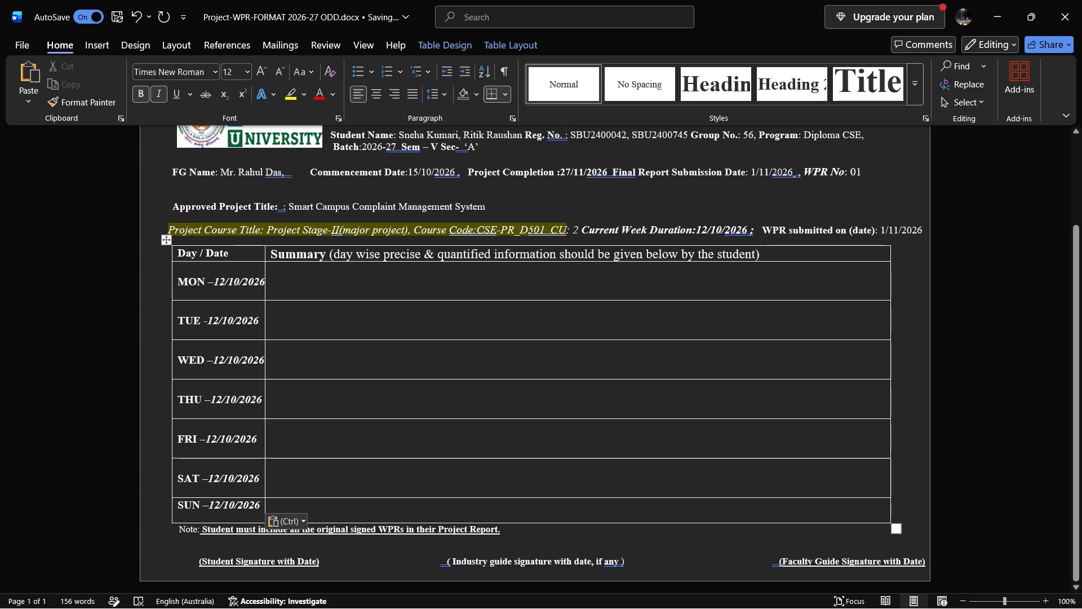
# Change the TUE date to 13/10/2026 and the WED date to 14/10/2026 in the Day / Date column.
pyautogui.click(219, 319)
pyautogui.press('BackSpace')
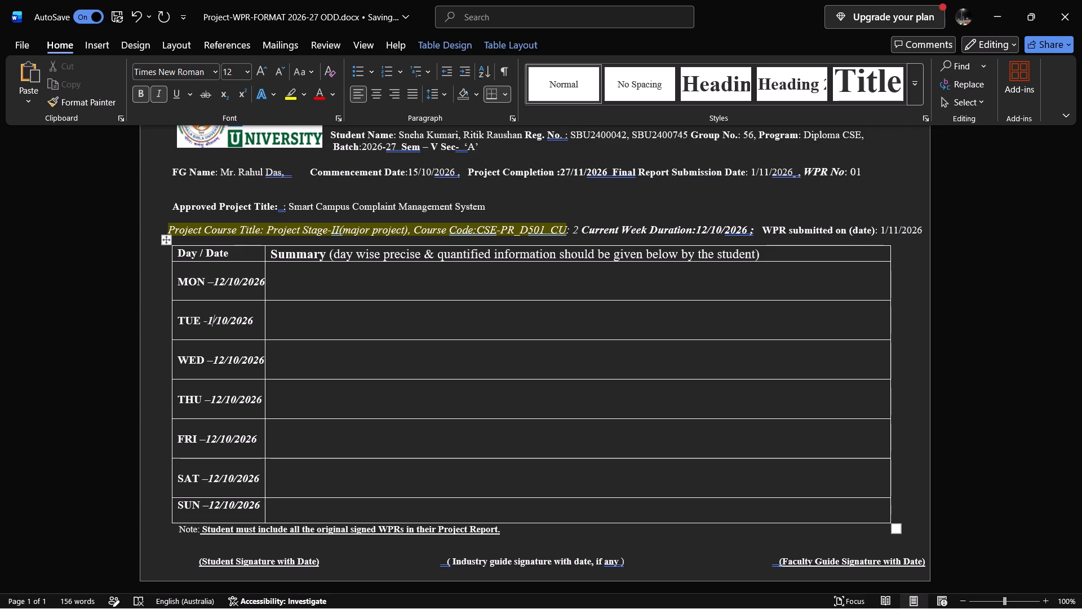
pyautogui.press('3')
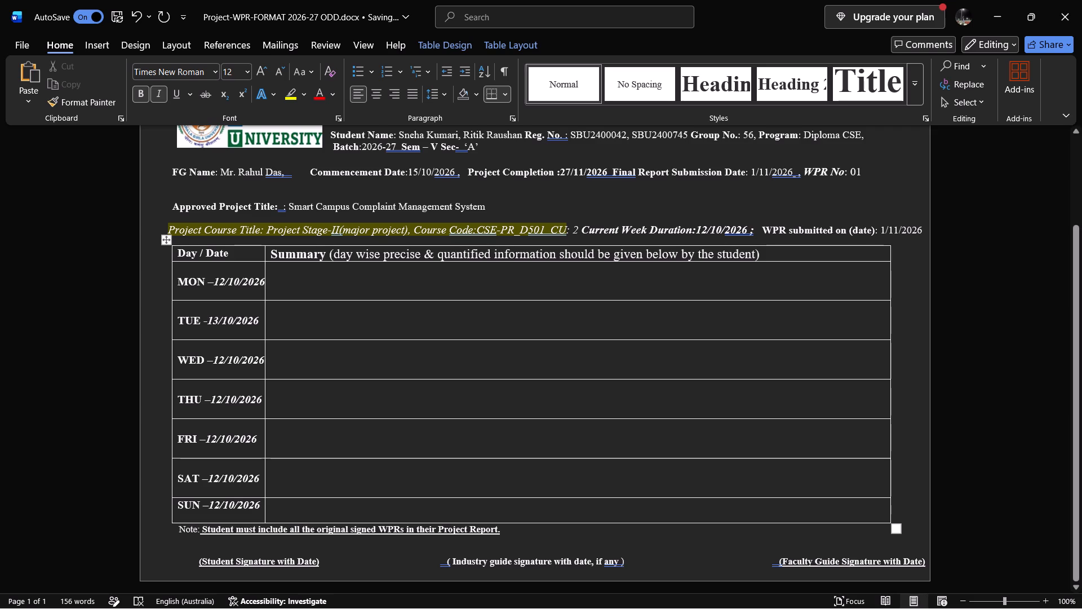
pyautogui.click(224, 362)
pyautogui.press('BackSpace')
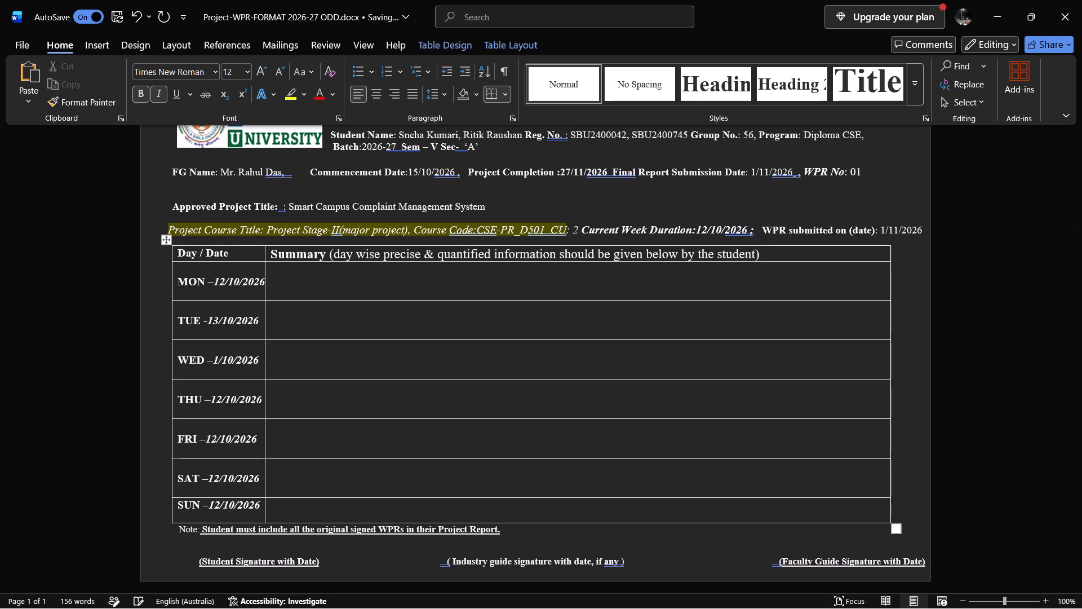
pyautogui.press('4')
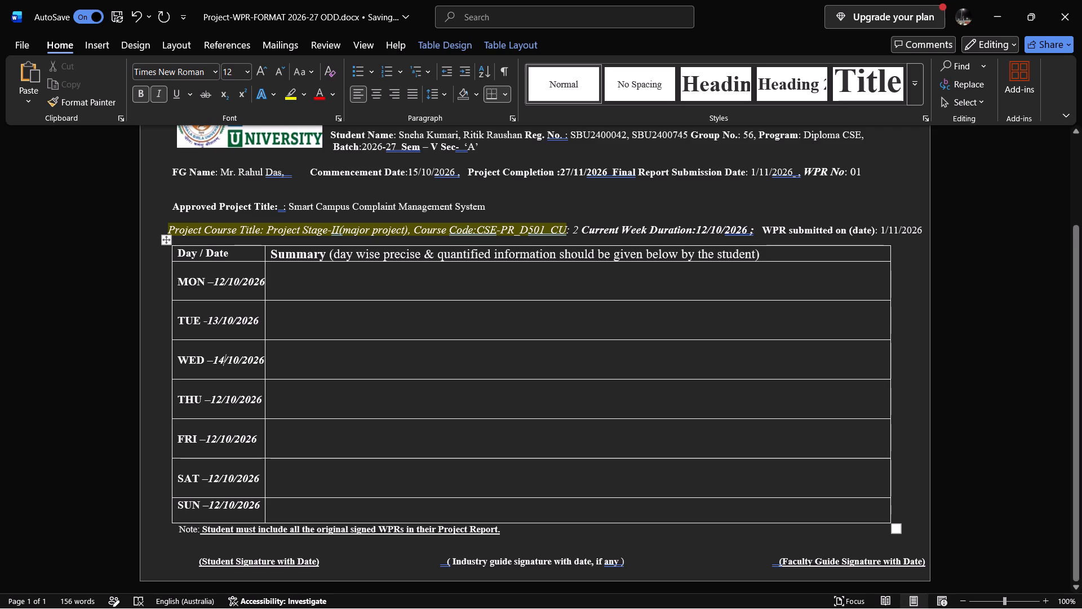
# Change the THU date to 15/10/2026 and the FRI date to 16/10/2026 in the Day / Date column.
pyautogui.click(222, 400)
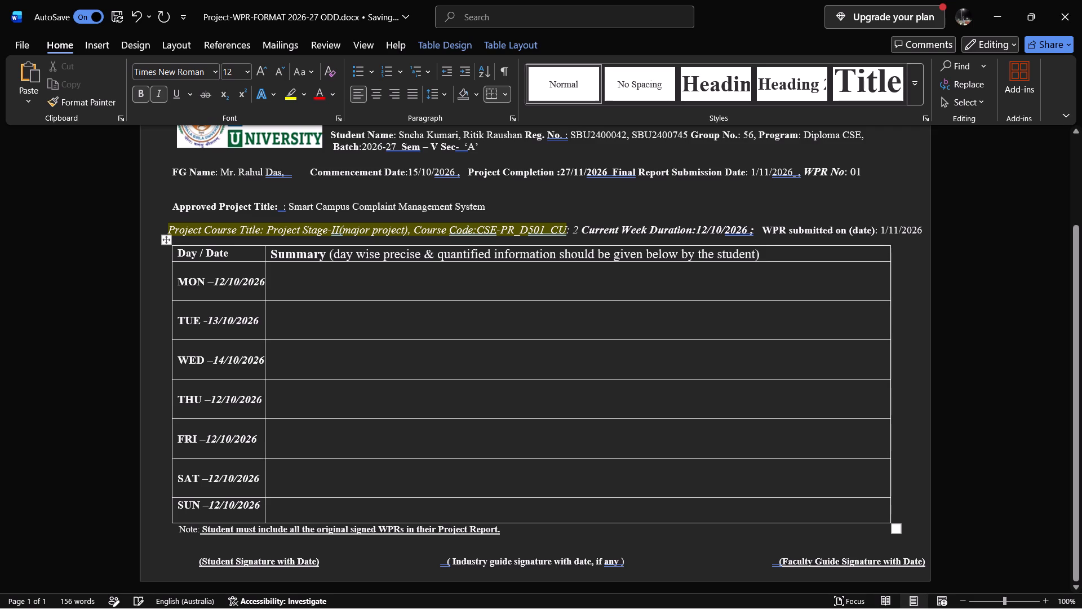
pyautogui.press('Pause')
pyautogui.press('Home')
pyautogui.click(220, 400)
pyautogui.press('BackSpace')
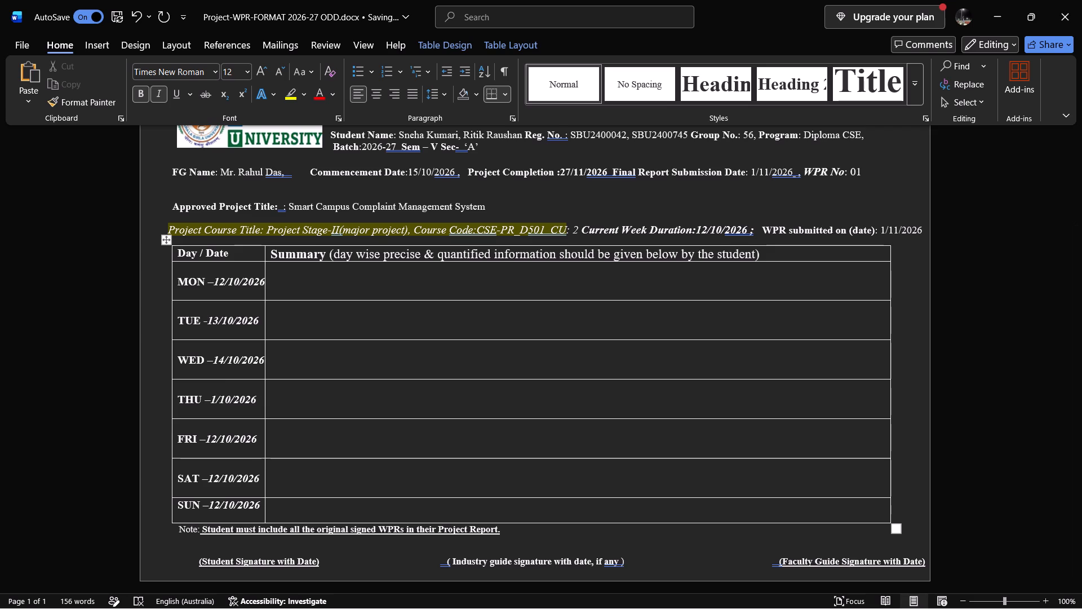
pyautogui.press('5')
pyautogui.click(217, 442)
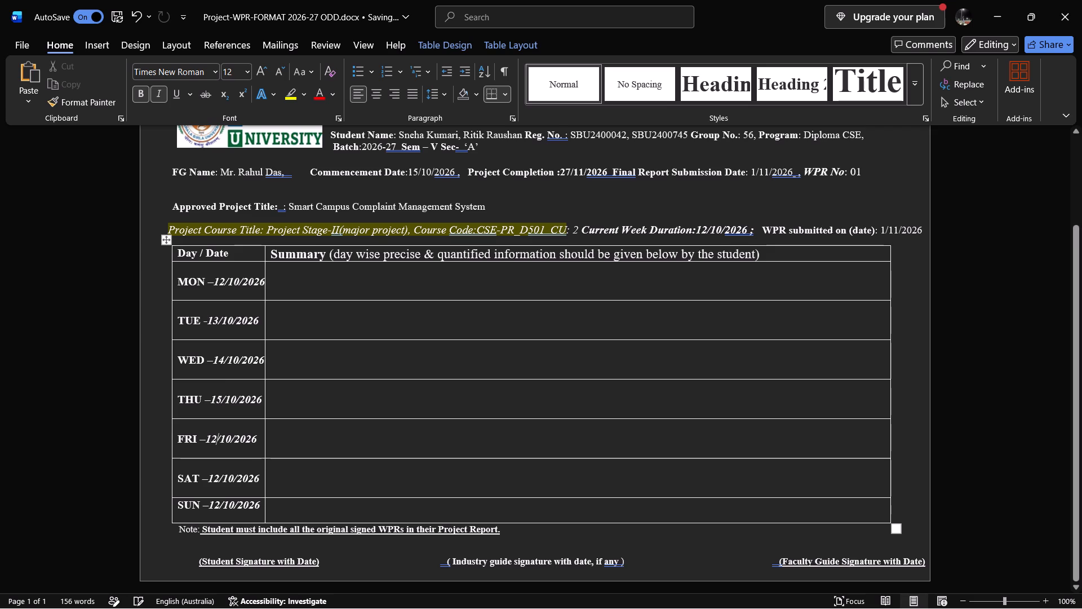
pyautogui.press('BackSpace')
pyautogui.press('6')
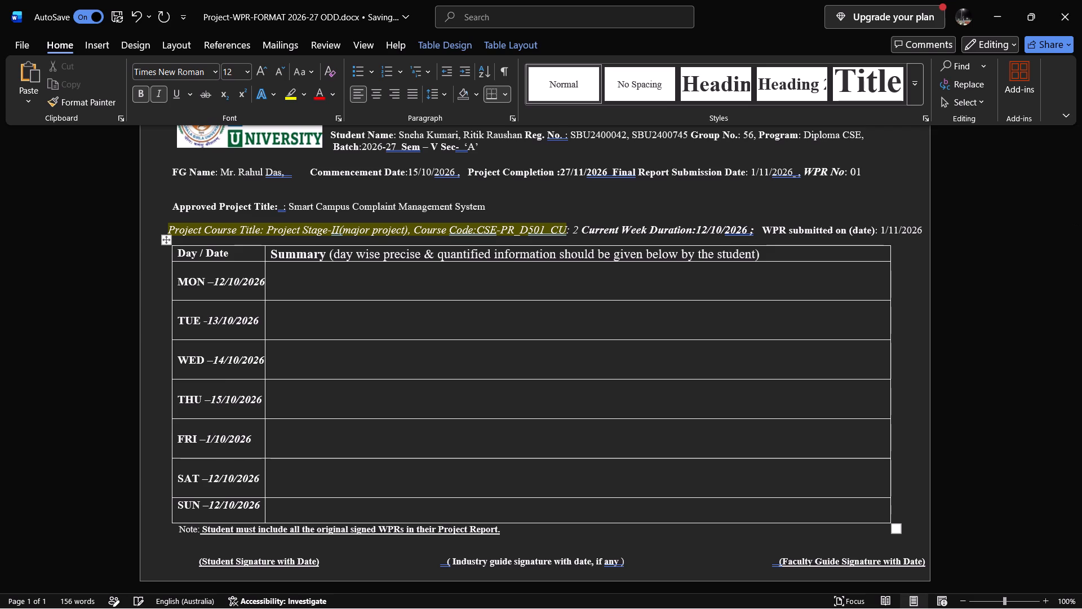
# Change the SAT date to 17/10/2026 and the SUN date to 18/10/2026 in the Day / Date column.
pyautogui.click(219, 478)
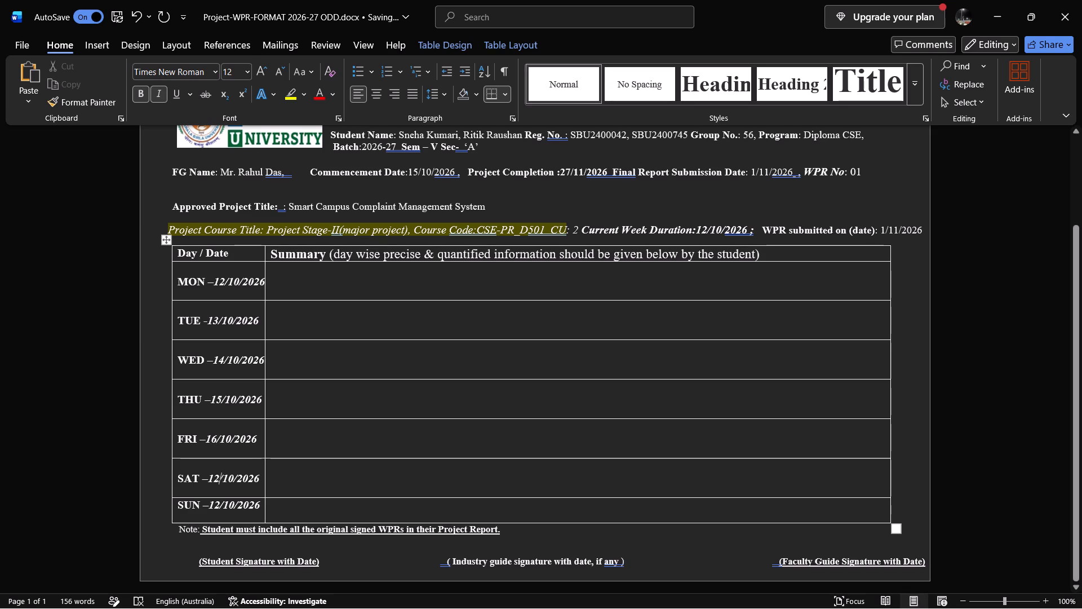
pyautogui.press('BackSpace')
pyautogui.press('7')
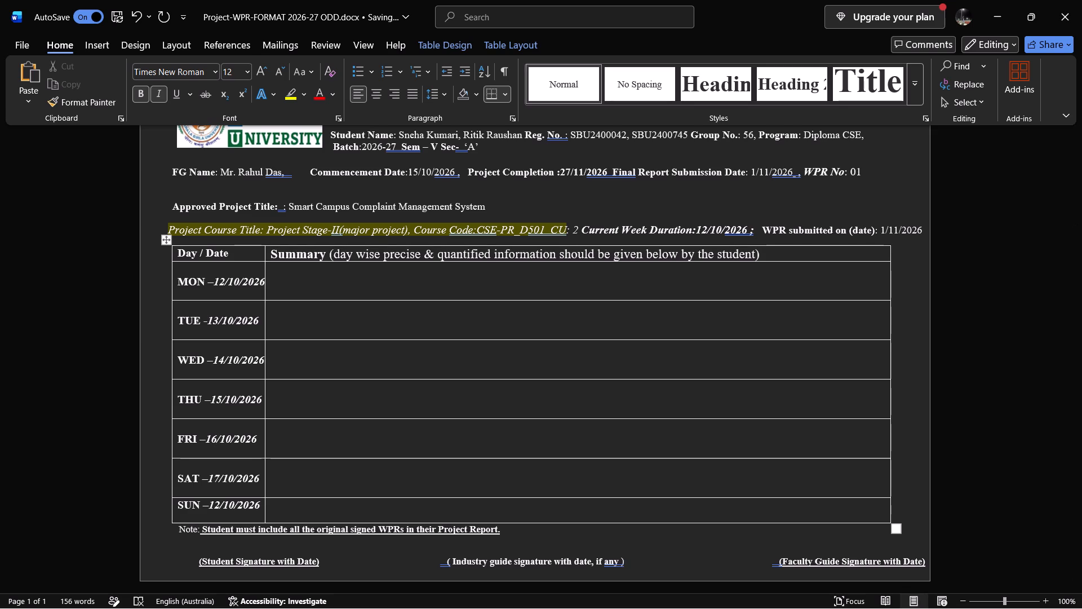
pyautogui.click(220, 505)
pyautogui.press('BackSpace')
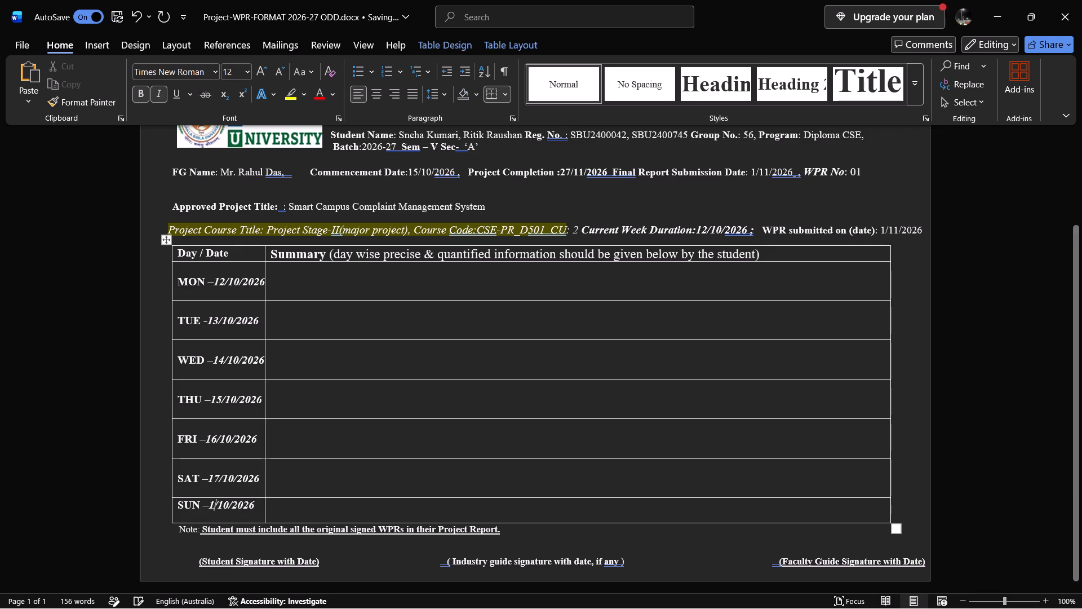
pyautogui.press('9')
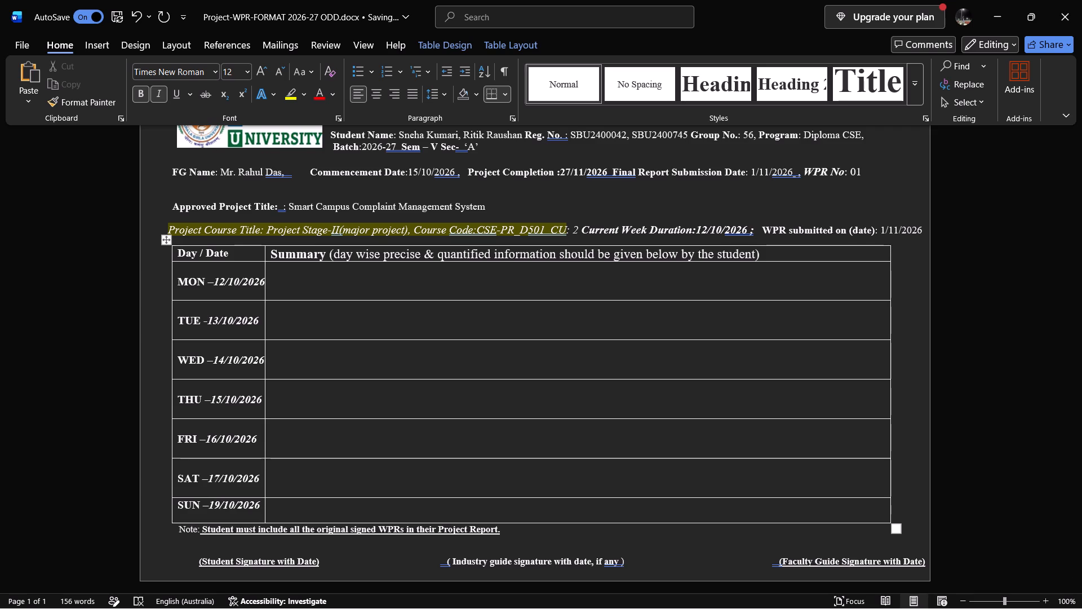
pyautogui.press('BackSpace')
pyautogui.press('8')
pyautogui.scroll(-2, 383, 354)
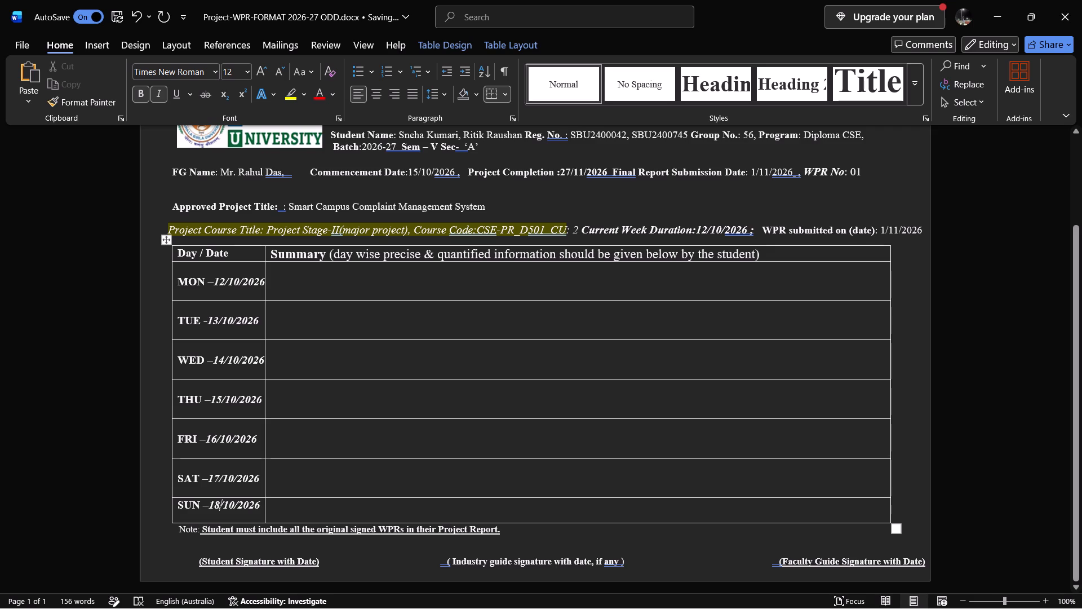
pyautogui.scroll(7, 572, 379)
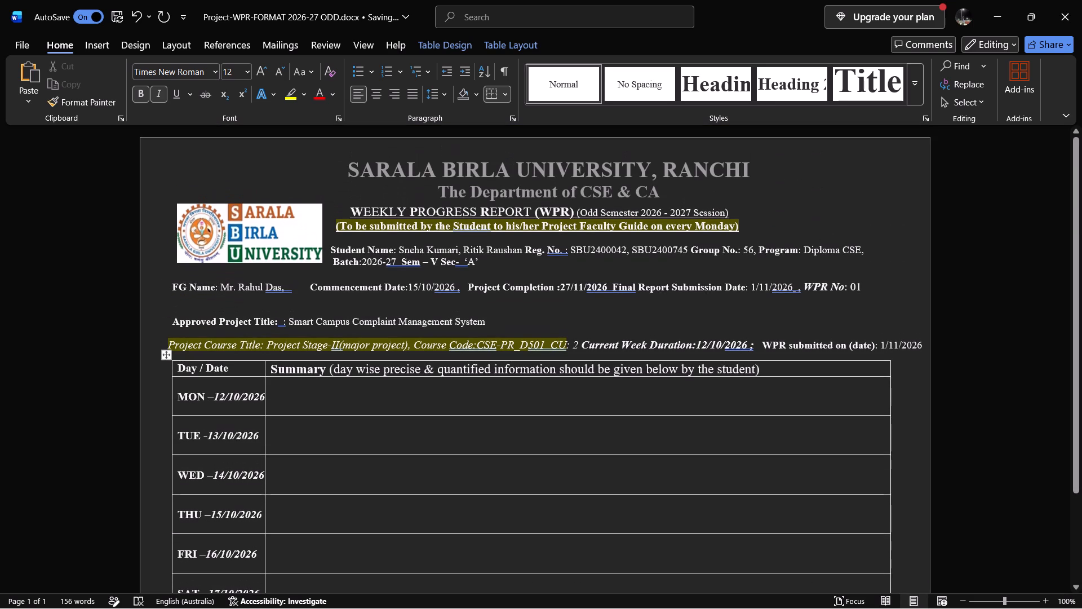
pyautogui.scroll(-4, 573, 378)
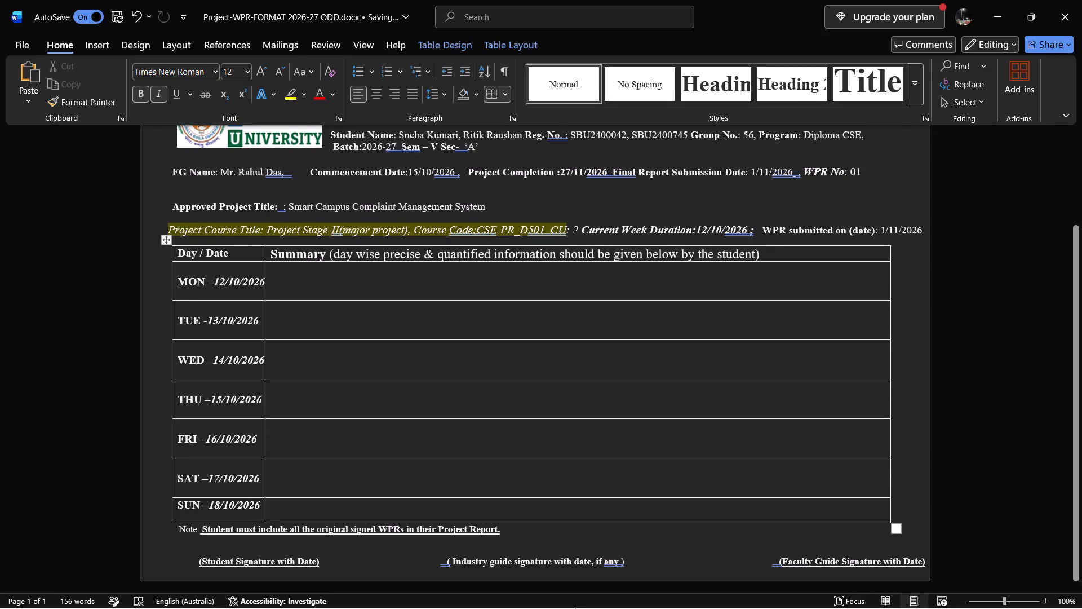
pyautogui.click(530, 593)
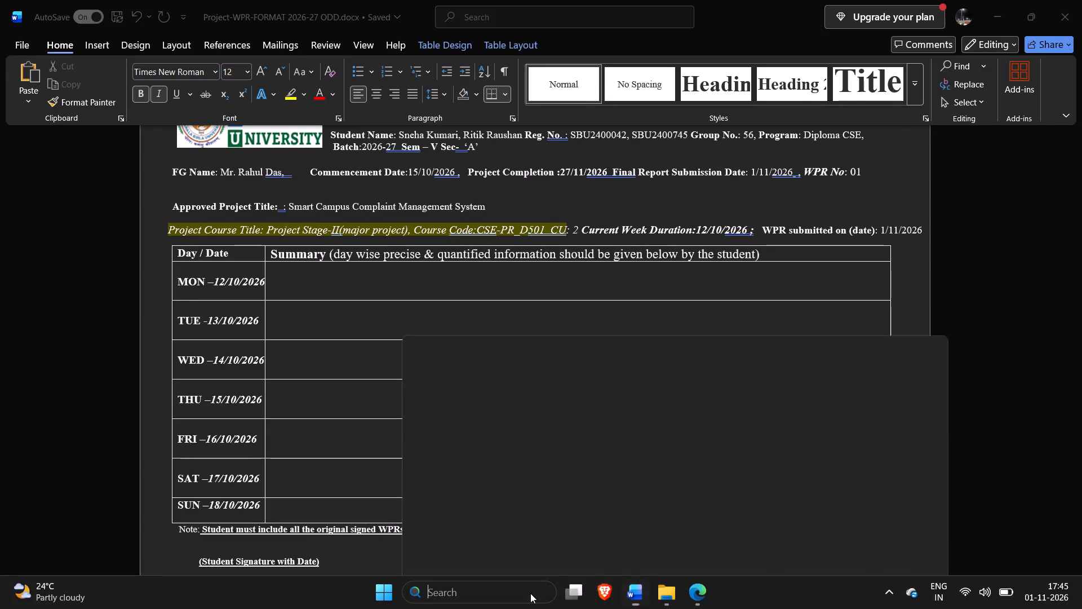
pyautogui.click(503, 166)
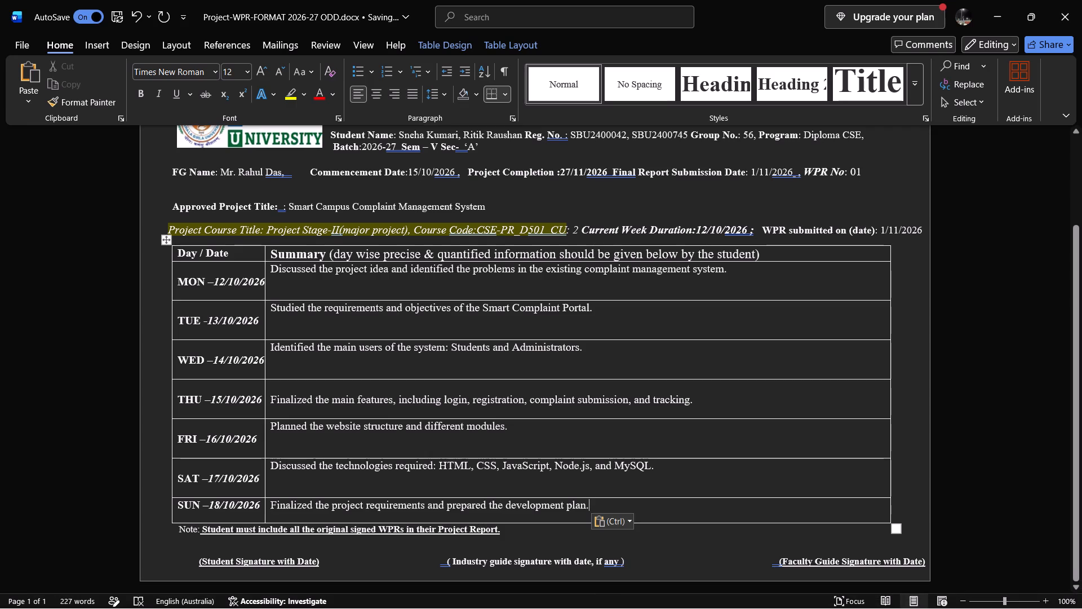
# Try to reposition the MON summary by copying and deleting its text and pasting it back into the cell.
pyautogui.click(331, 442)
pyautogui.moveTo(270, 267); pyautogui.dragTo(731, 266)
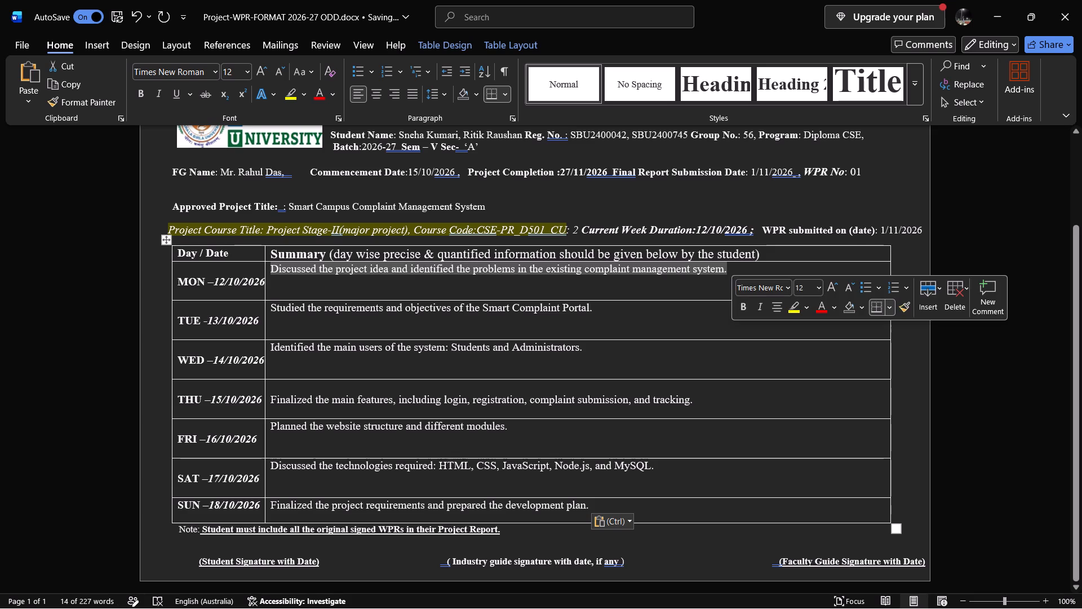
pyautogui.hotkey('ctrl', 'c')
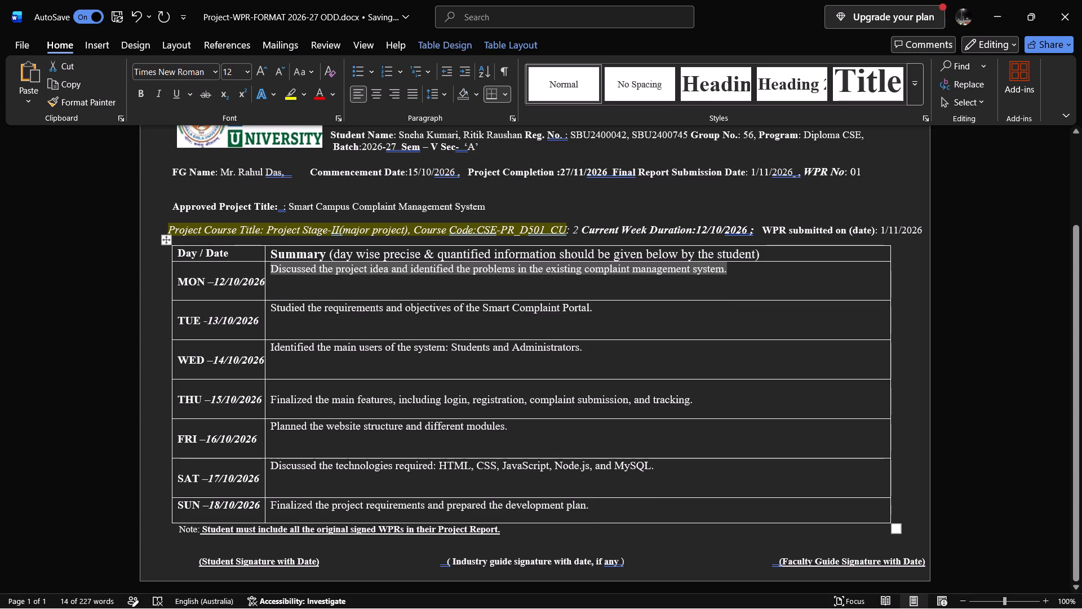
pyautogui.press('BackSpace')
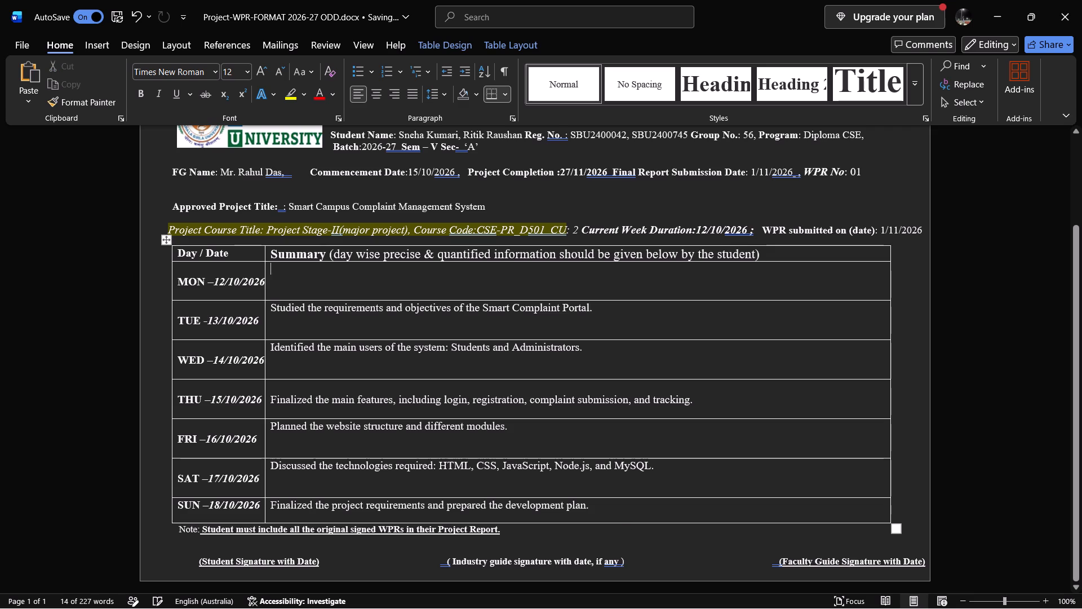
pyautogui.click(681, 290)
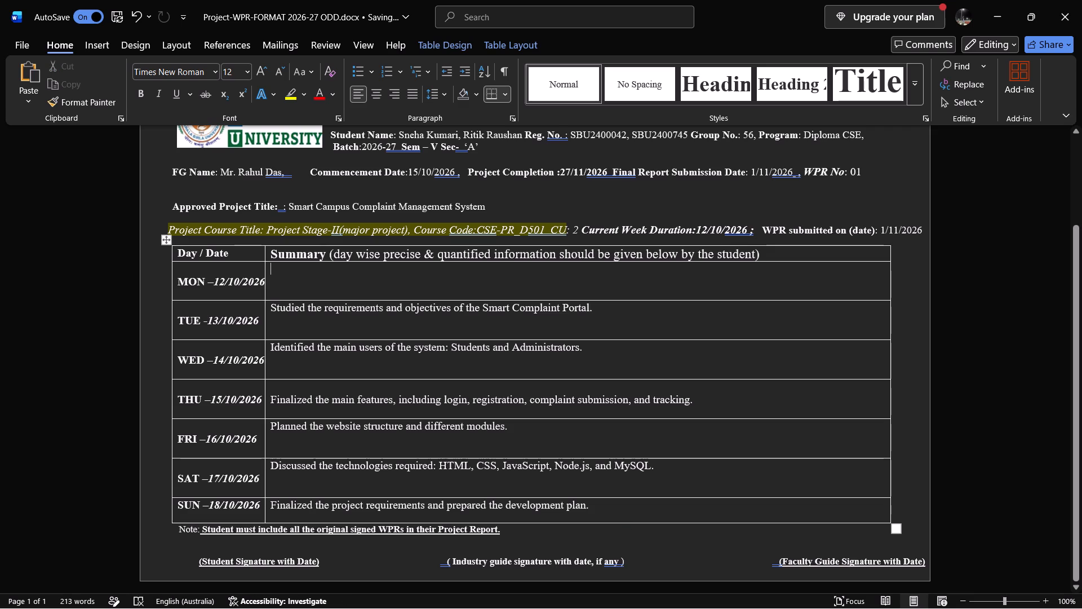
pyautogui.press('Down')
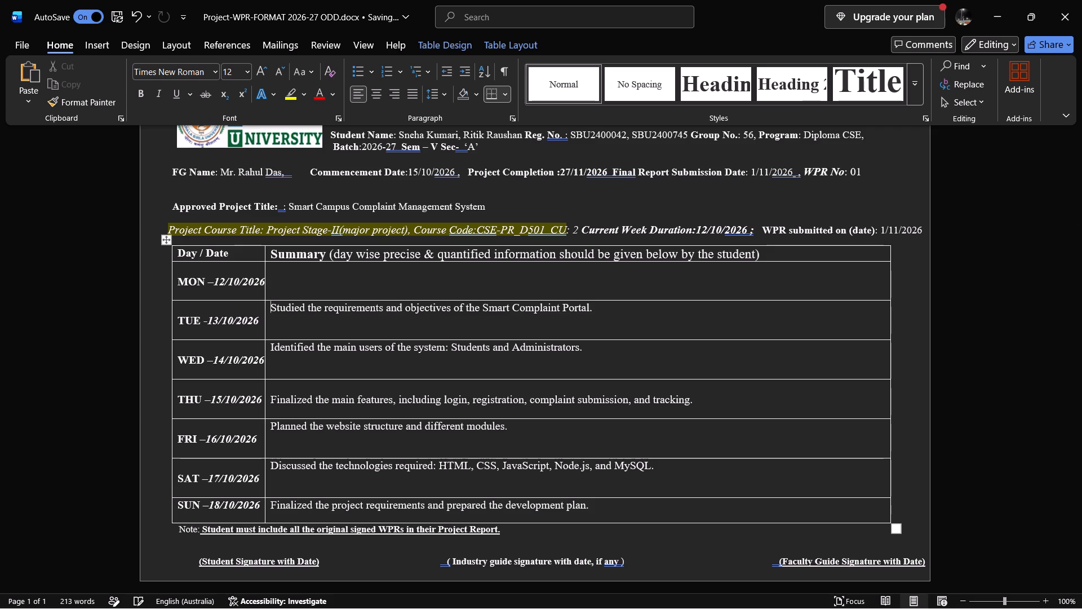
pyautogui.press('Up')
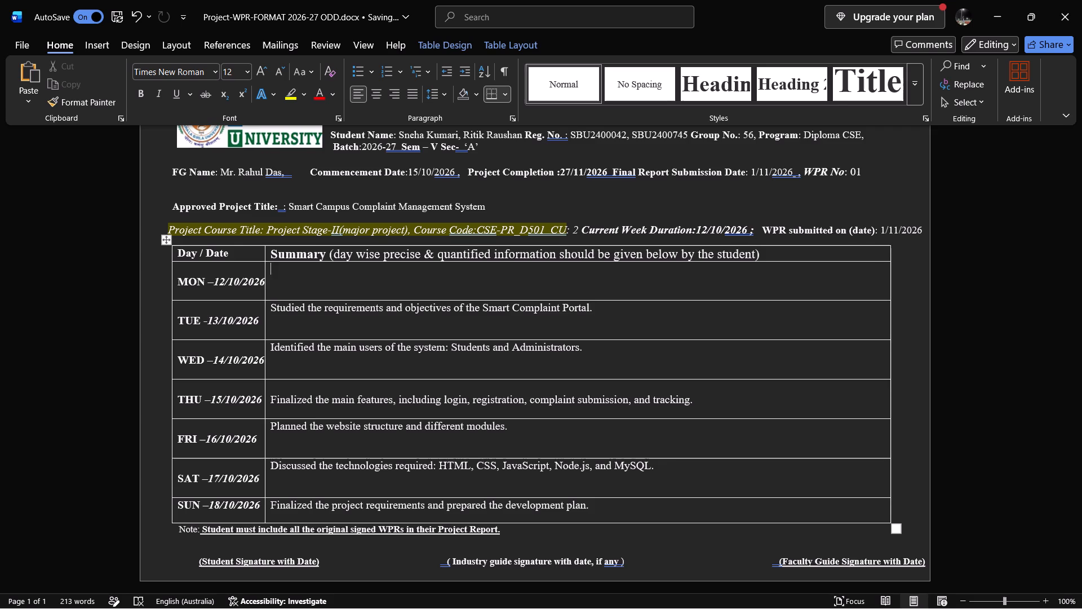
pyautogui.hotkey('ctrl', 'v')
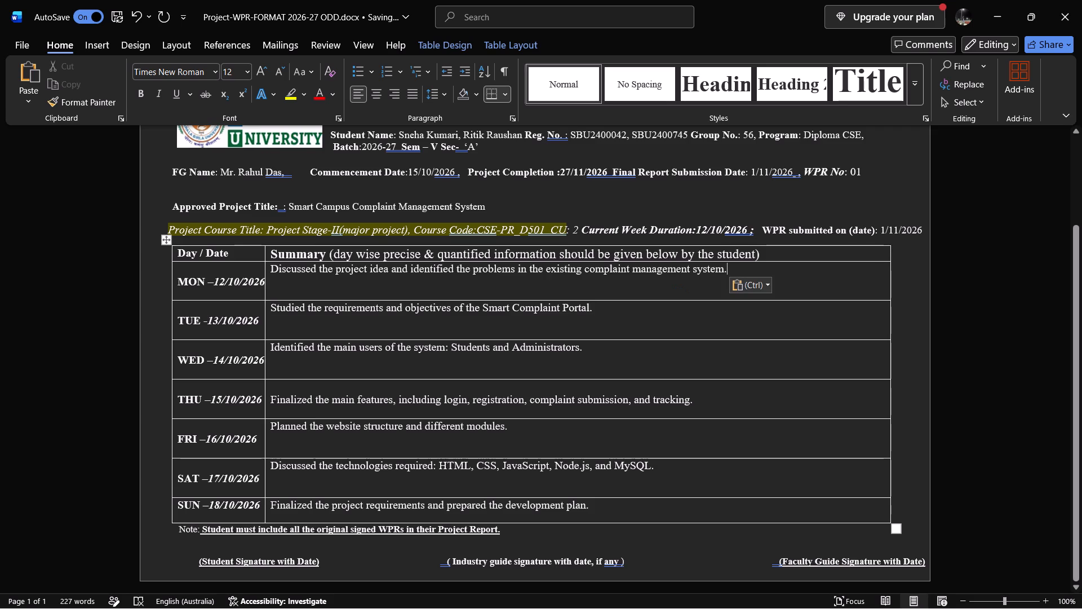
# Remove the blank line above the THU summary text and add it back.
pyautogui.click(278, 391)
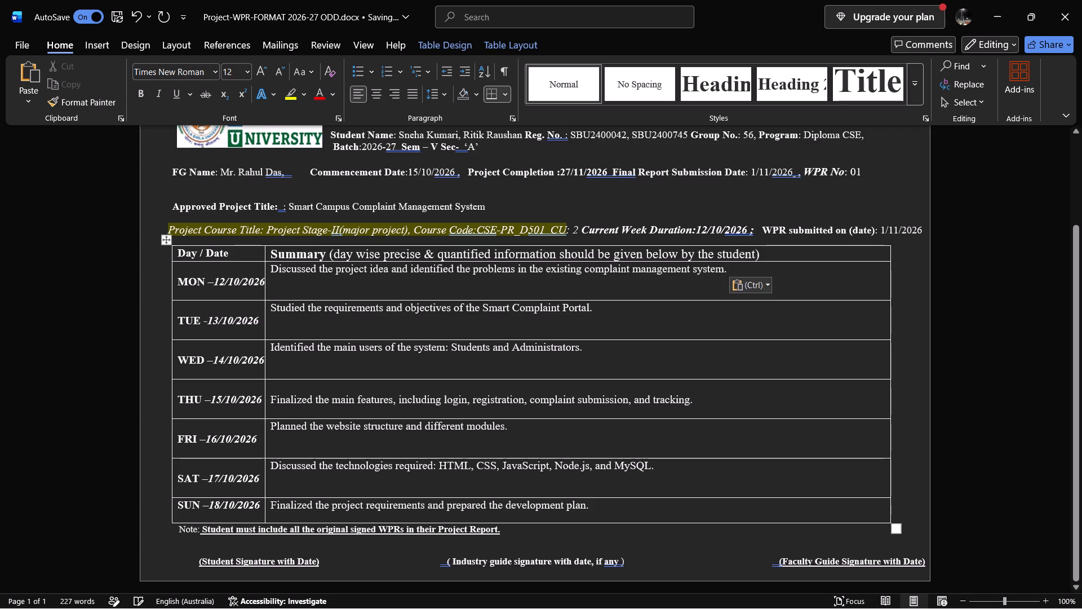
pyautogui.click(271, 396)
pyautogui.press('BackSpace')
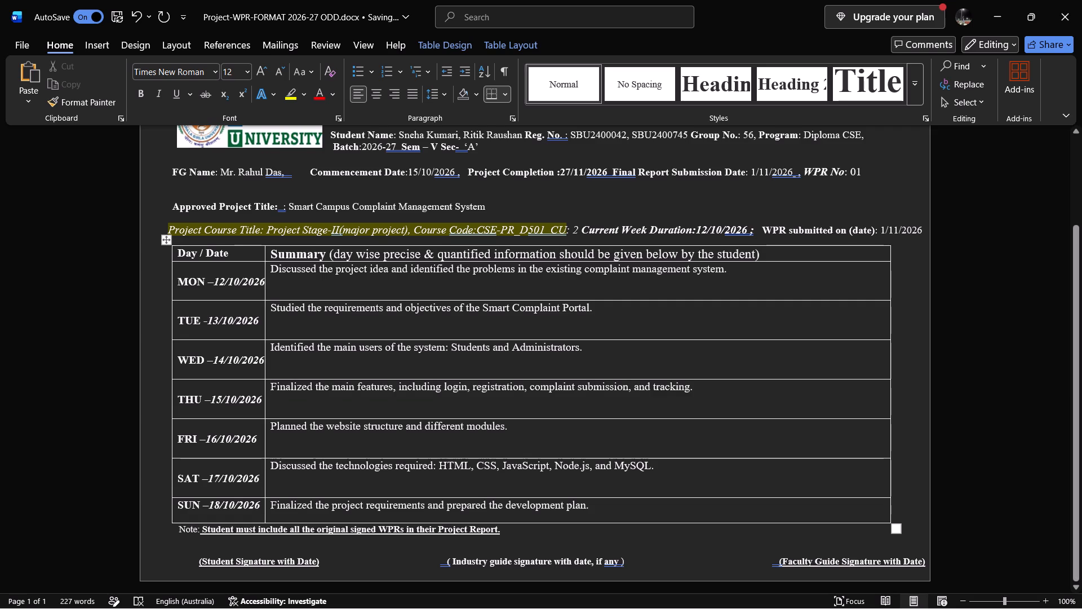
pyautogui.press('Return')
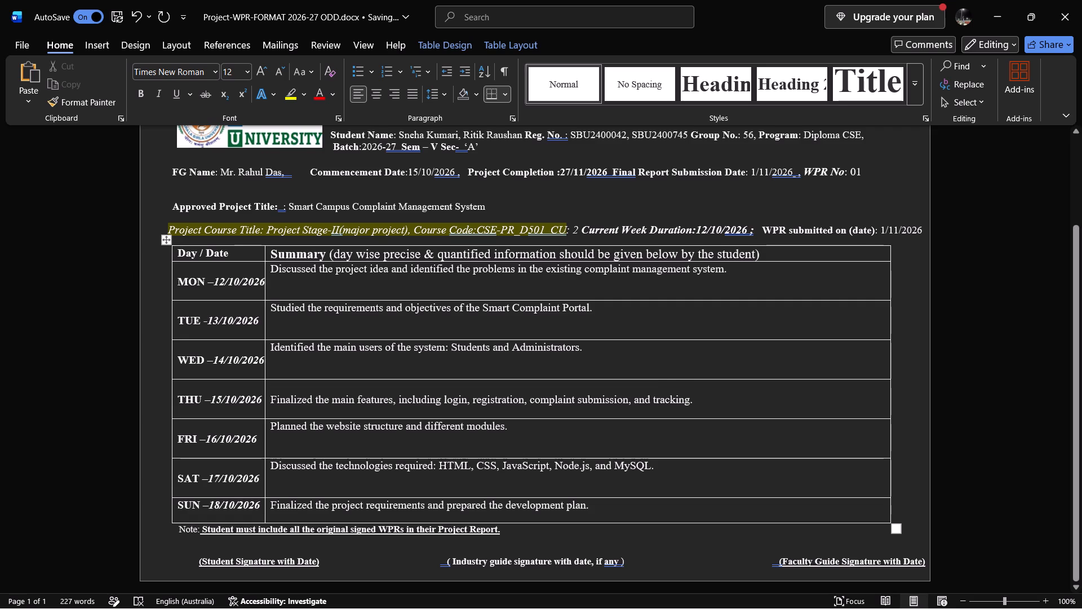
# Insert a blank line above the MON, TUE, WED, FRI and SAT summary texts so they line up with their dates.
pyautogui.click(271, 268)
pyautogui.press('Return')
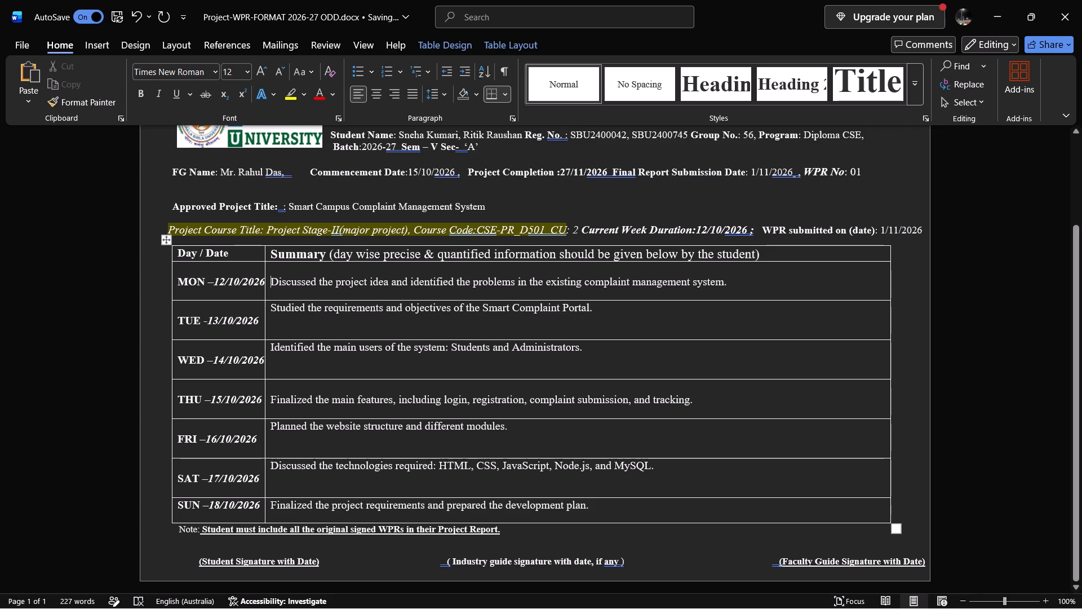
pyautogui.click(272, 307)
pyautogui.press('Return')
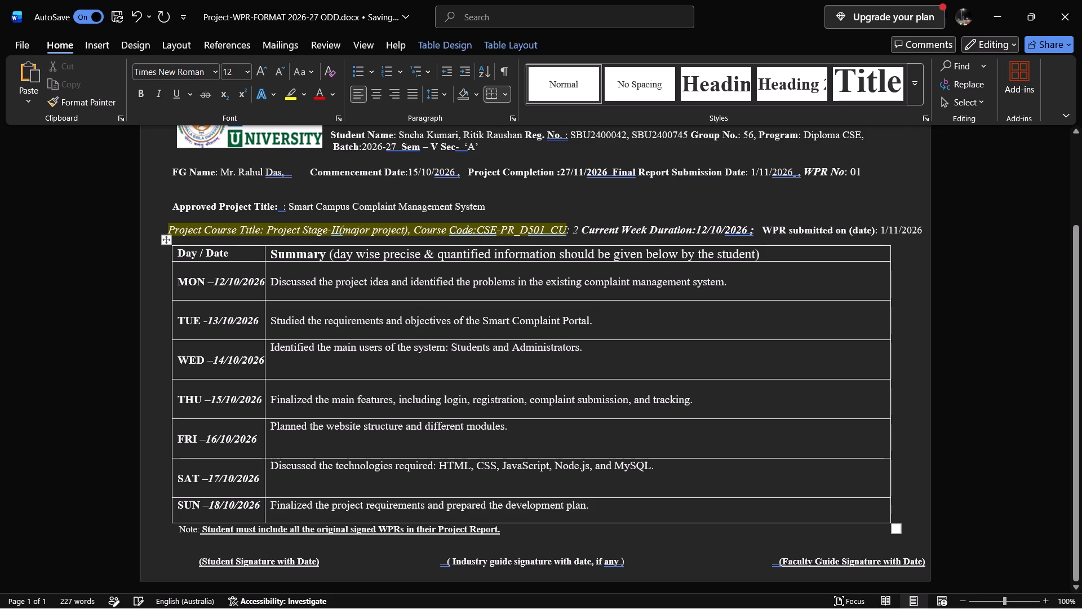
pyautogui.click(270, 348)
pyautogui.press('Return')
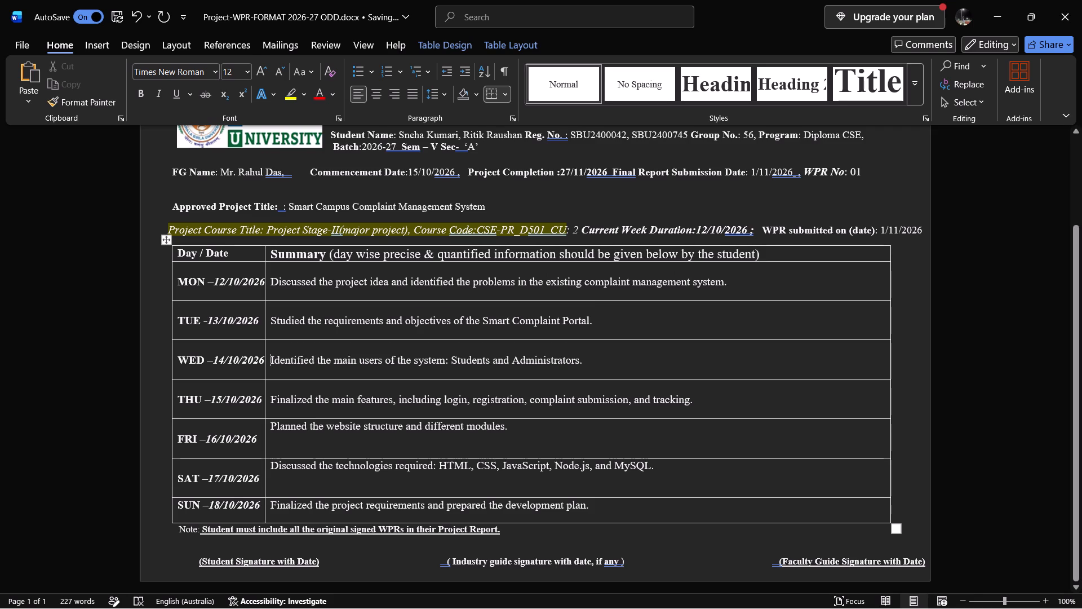
pyautogui.click(271, 426)
pyautogui.press('Return')
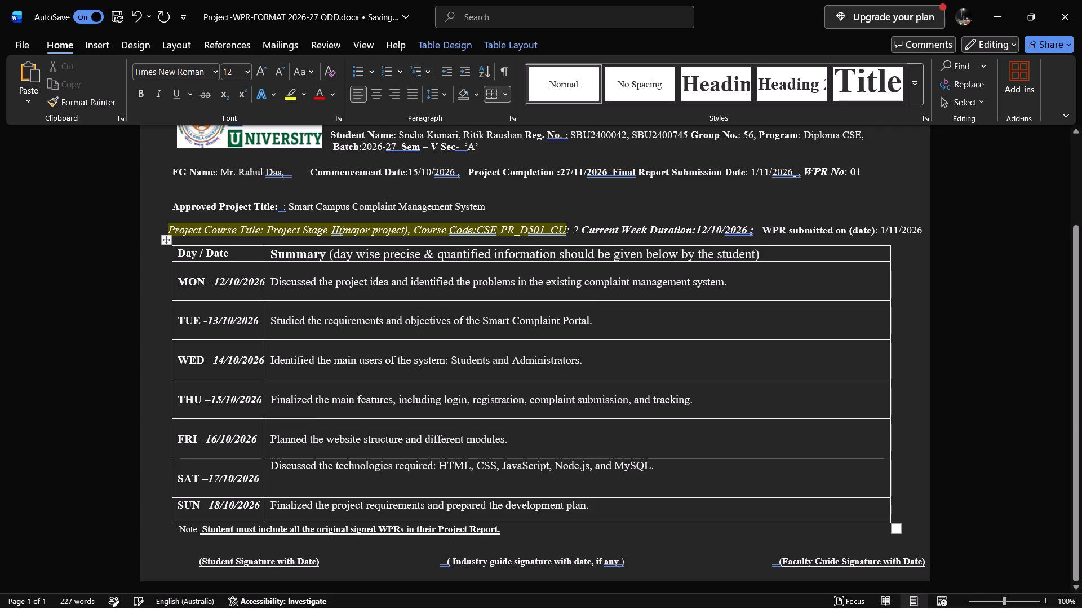
pyautogui.click(271, 465)
pyautogui.press('Return')
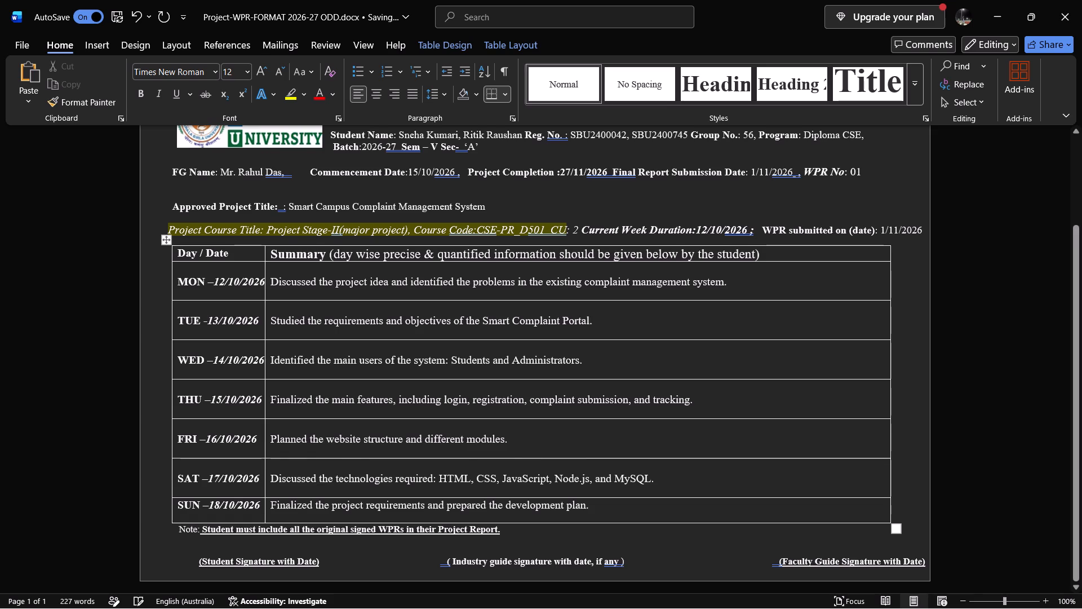
pyautogui.scroll(-1, 754, 443)
# Print the weekly progress report with Microsoft Print to PDF, saving it in Downloads under the name "WPR !".
pyautogui.scroll(-1, 753, 442)
pyautogui.scroll(3, 753, 442)
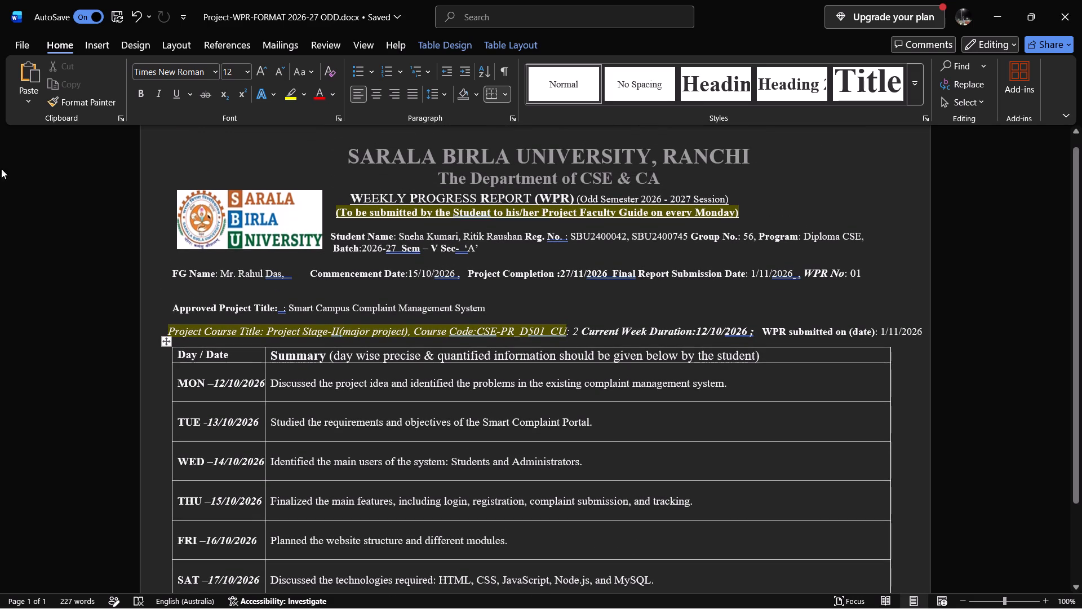
pyautogui.click(20, 49)
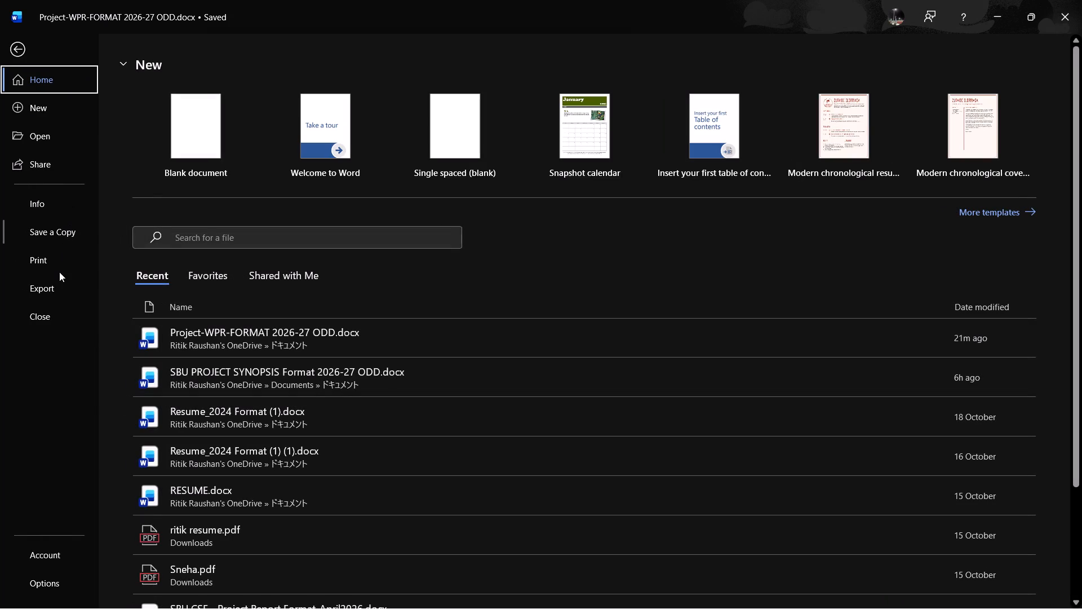
pyautogui.click(55, 268)
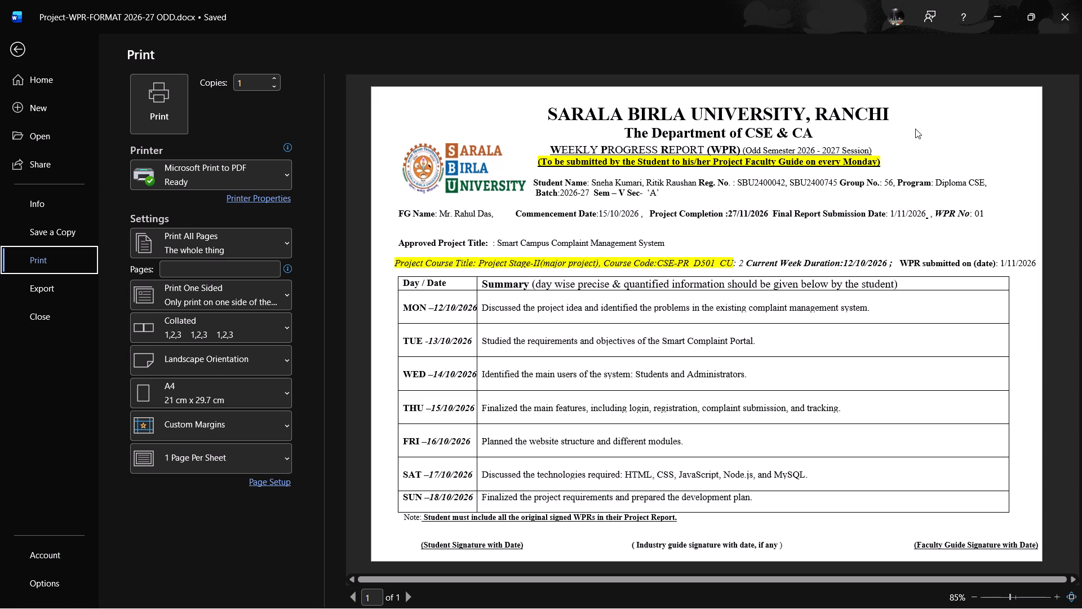
pyautogui.click(153, 111)
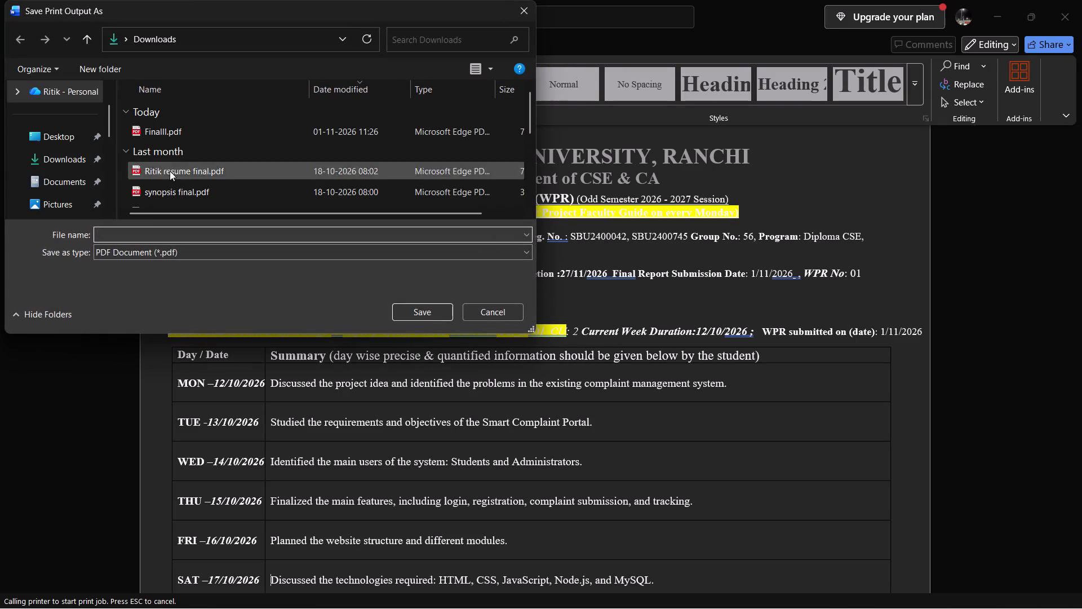
pyautogui.click(43, 156)
pyautogui.click(144, 235)
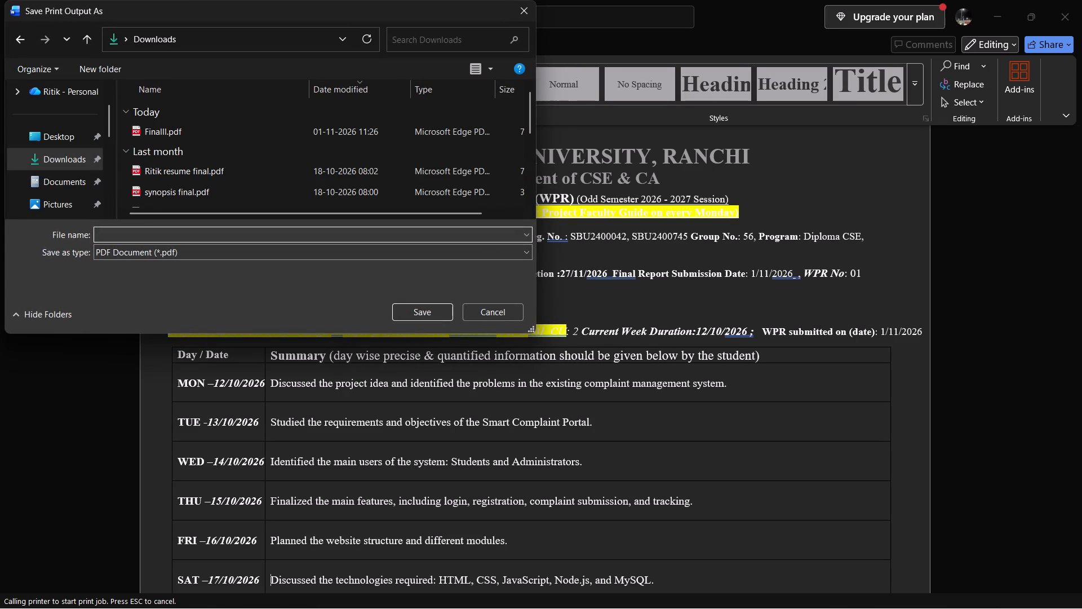
pyautogui.write('wpr')
pyautogui.press('BackSpace')
pyautogui.press('BackSpace')
pyautogui.press('BackSpace')
pyautogui.press('BackSpace')
pyautogui.write('WPR !')
pyautogui.hotkey('shift', 'Return')
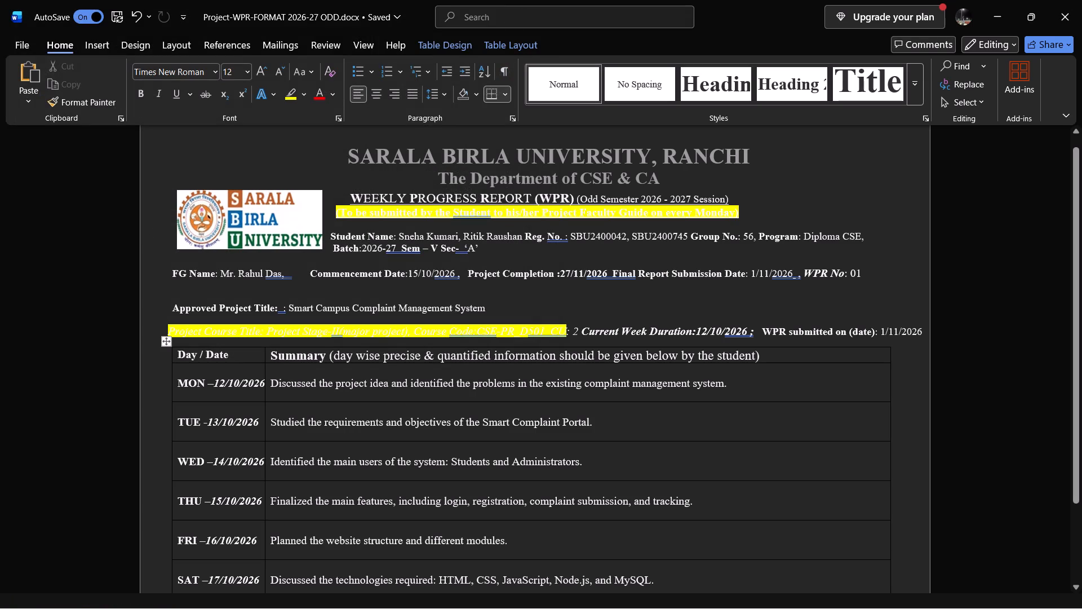
# Close the Project-WPR-FORMAT 2026-27 ODD document.
pyautogui.click(852, 183)
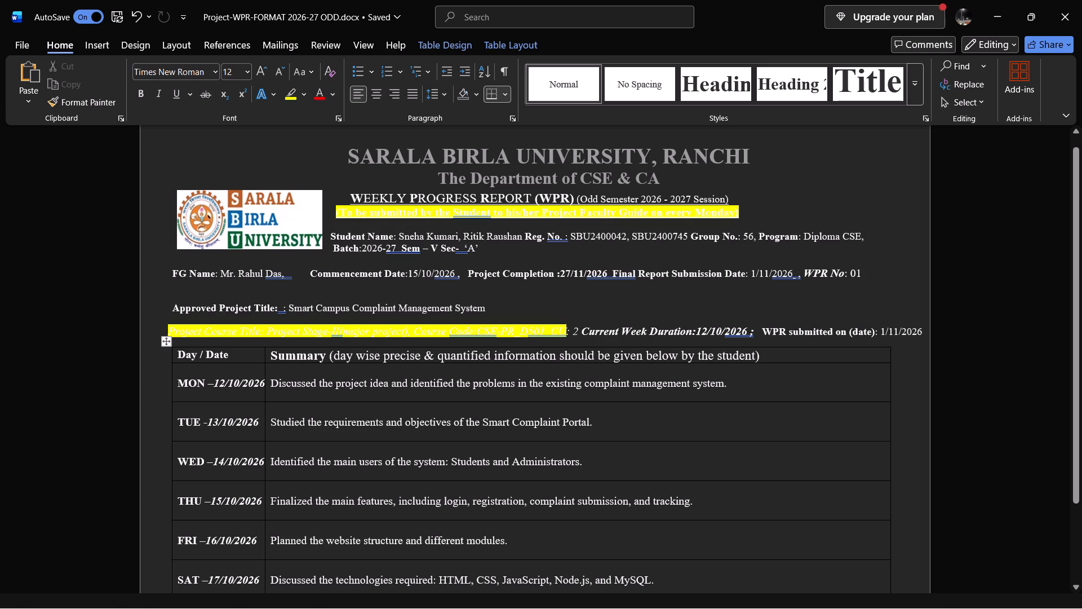
pyautogui.rightClick(915, 162)
pyautogui.click(956, 240)
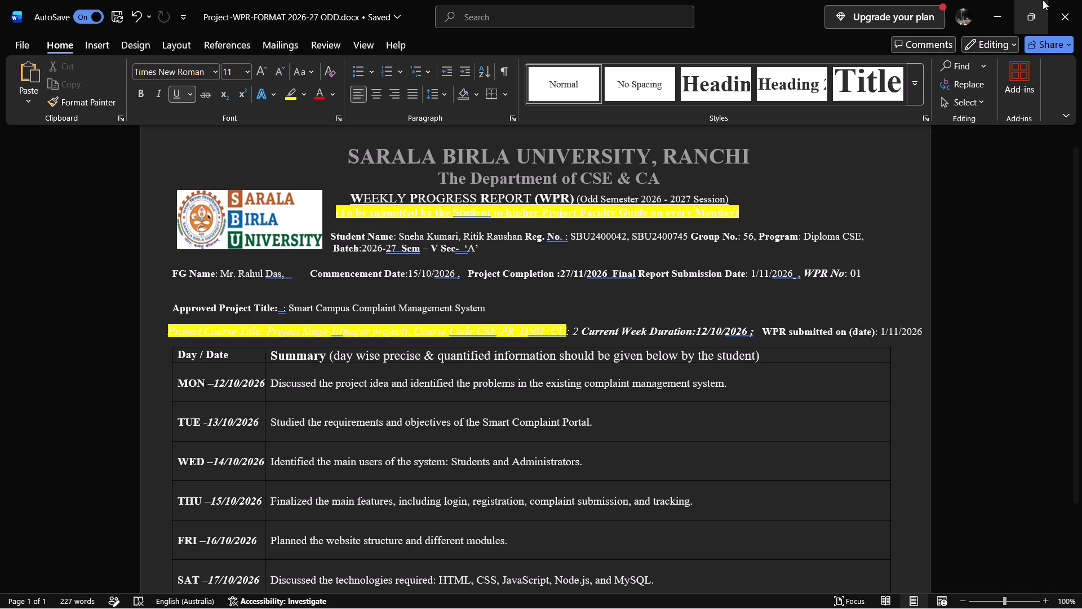
pyautogui.click(1074, 0)
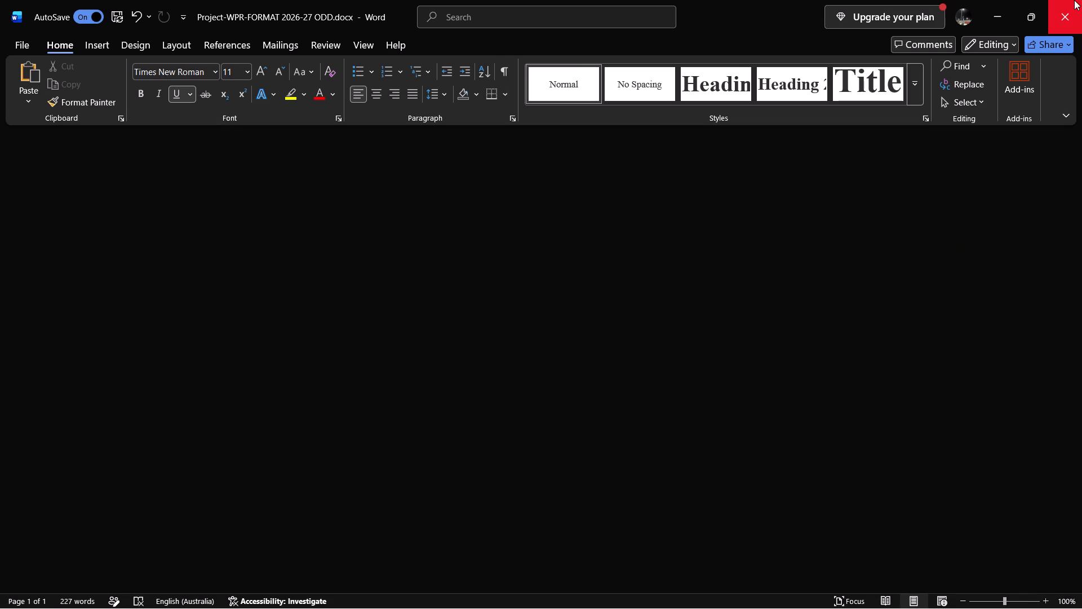
# Clear the desktop by minimising the ChatGPT and Downloads windows and closing the browser window with the project PDF.
pyautogui.click(982, 2)
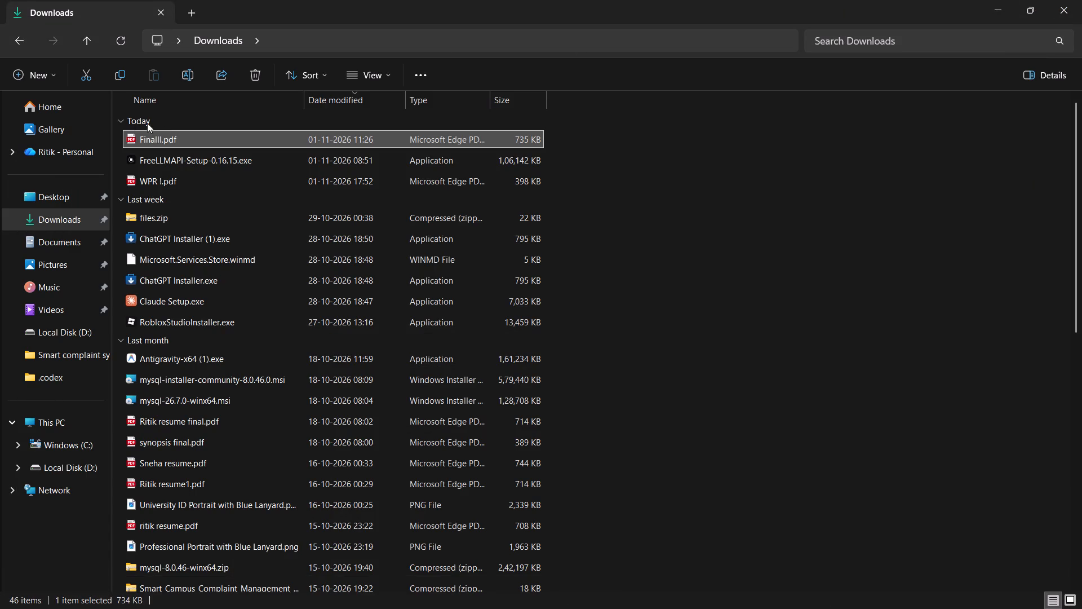
pyautogui.click(990, 0)
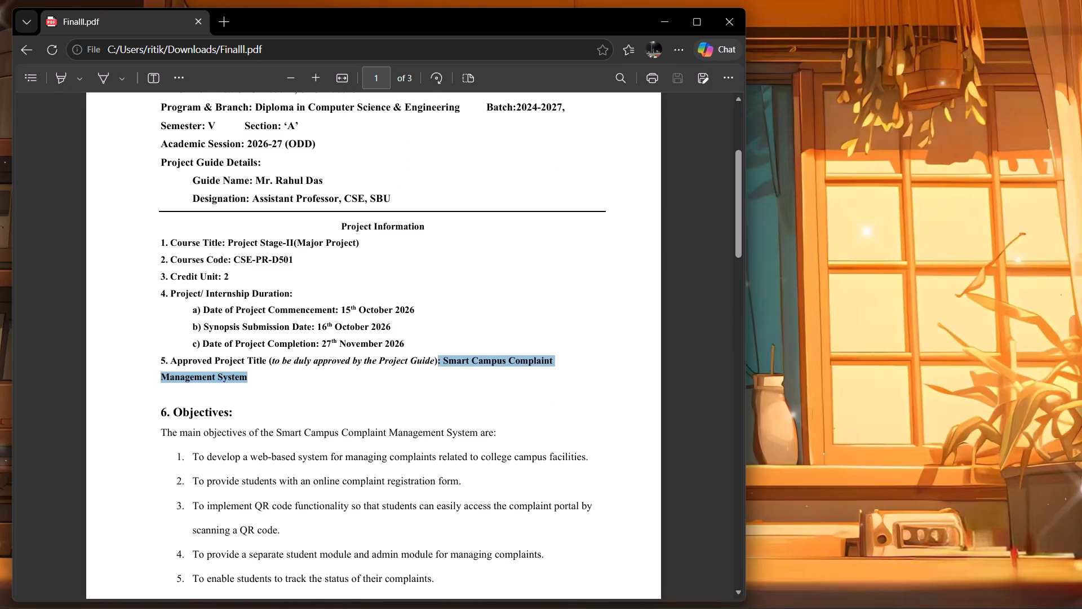
pyautogui.click(717, 21)
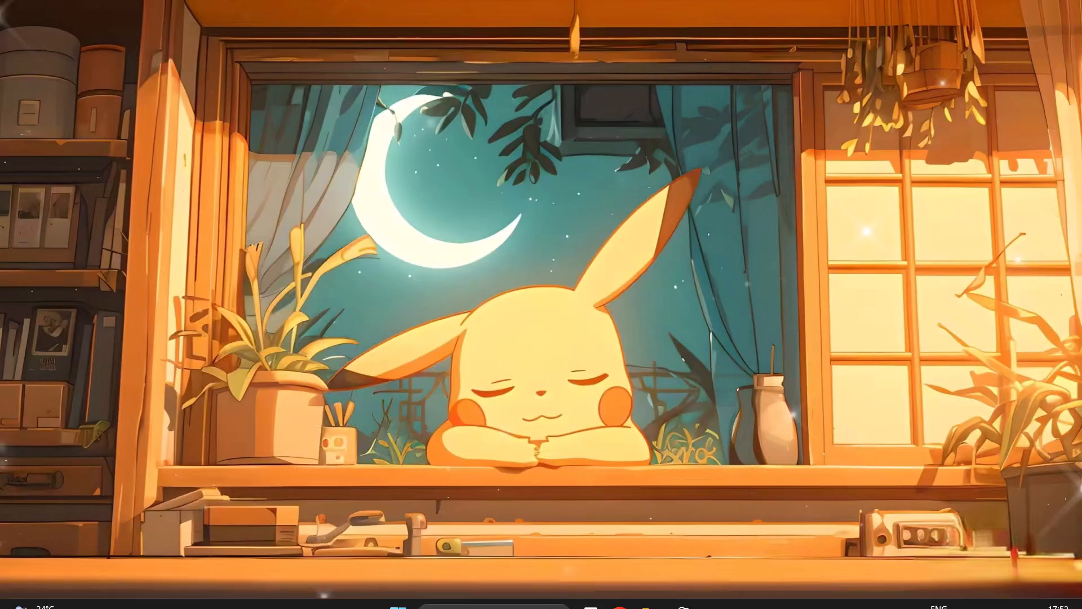
# Search the computer for "wh" and open the WhatsApp app.
pyautogui.click(534, 593)
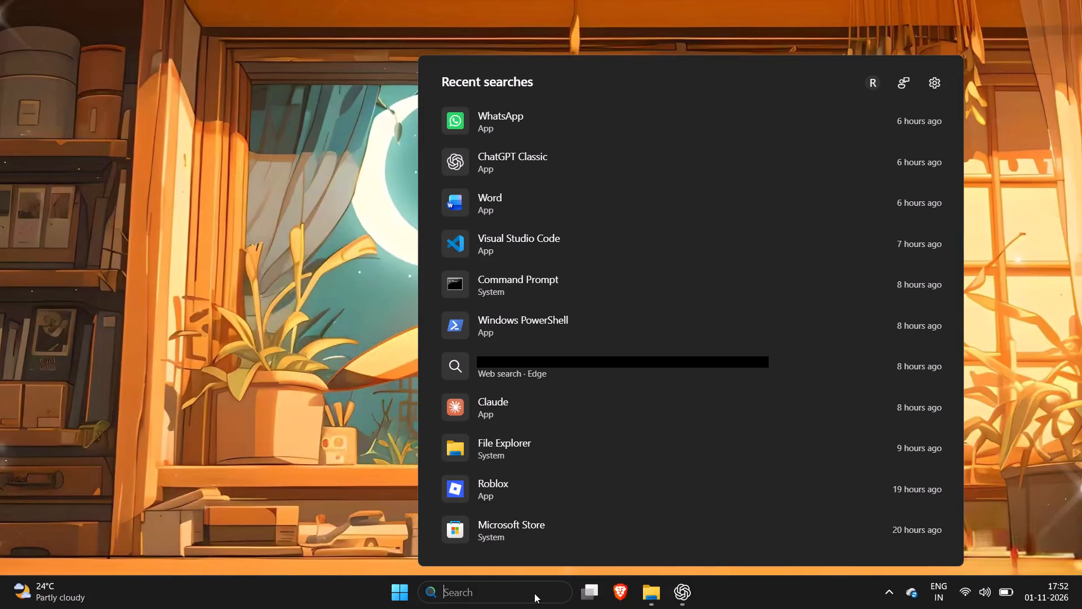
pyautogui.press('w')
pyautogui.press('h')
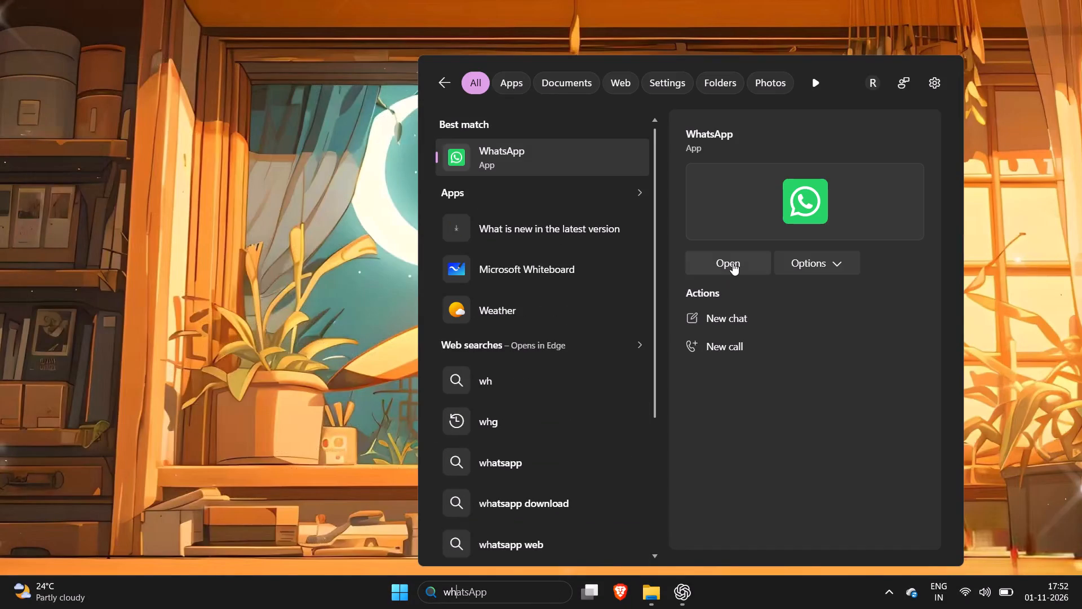
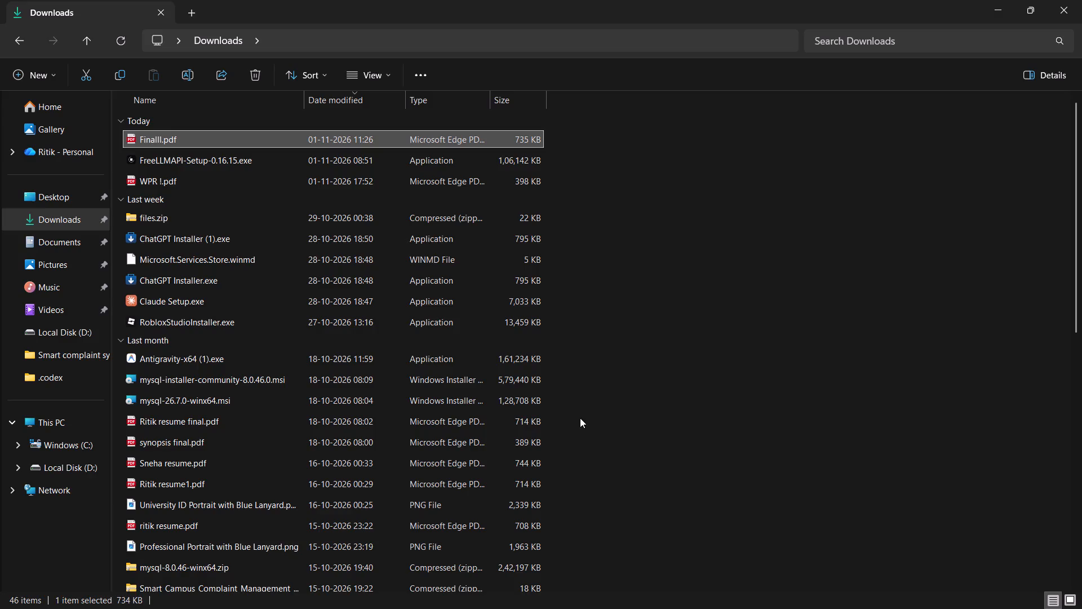
pyautogui.click(494, 595)
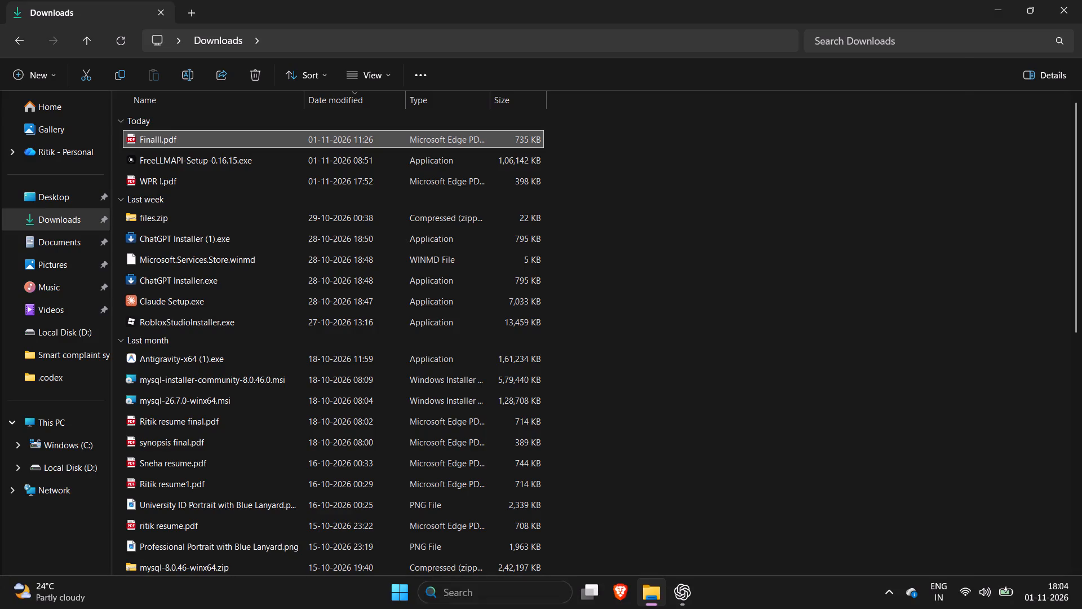
pyautogui.write('wo')
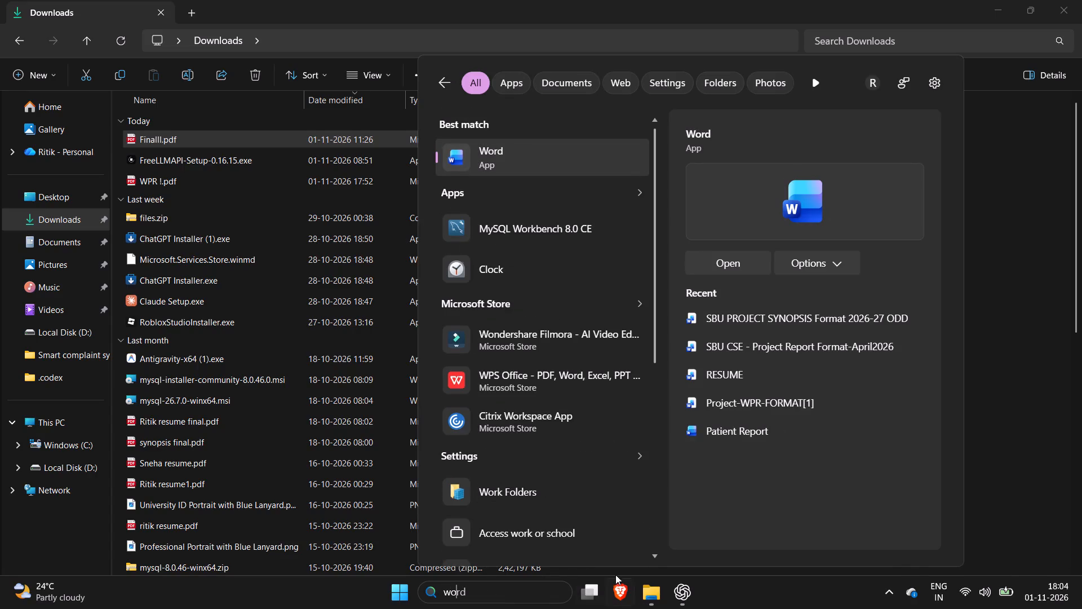
pyautogui.click(735, 258)
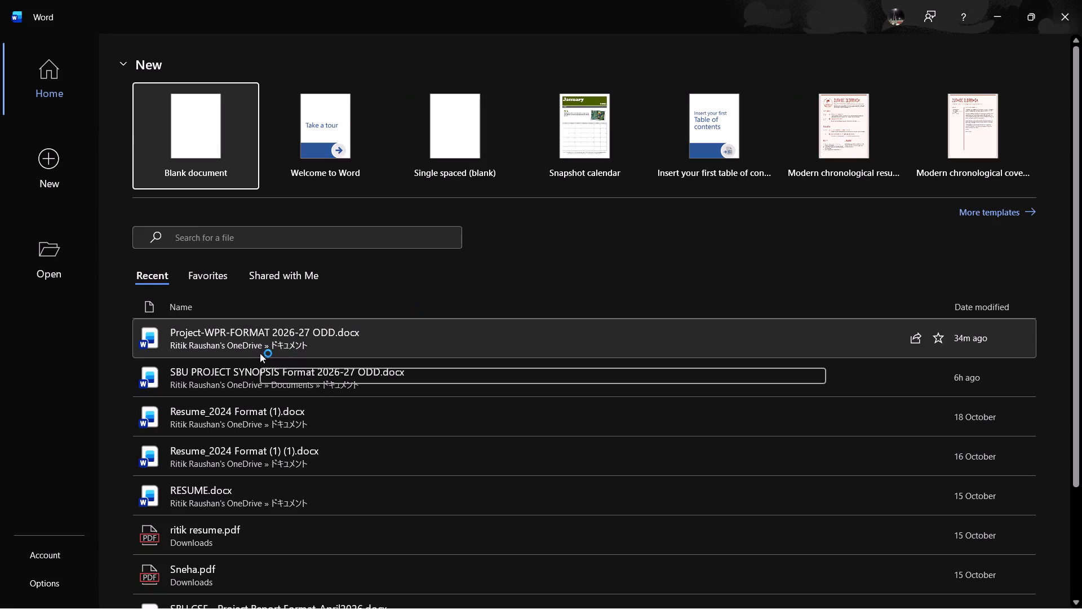
pyautogui.click(259, 341)
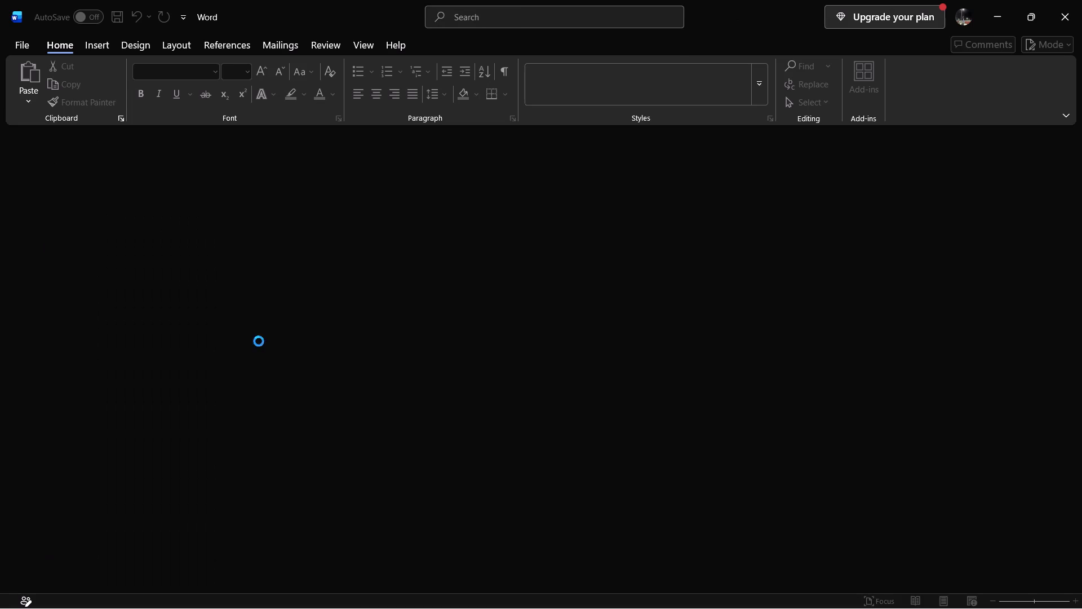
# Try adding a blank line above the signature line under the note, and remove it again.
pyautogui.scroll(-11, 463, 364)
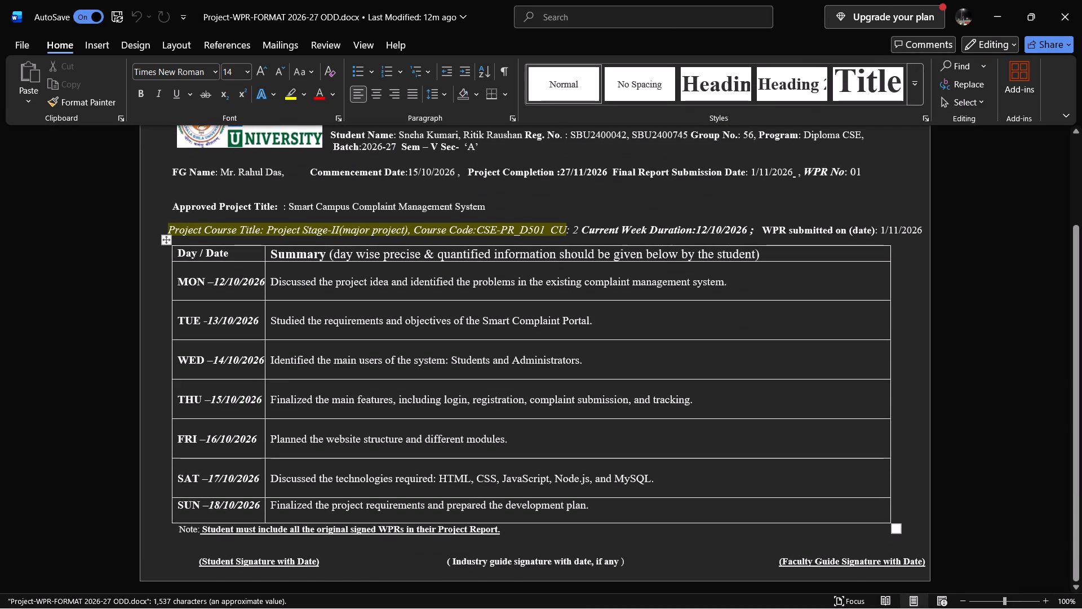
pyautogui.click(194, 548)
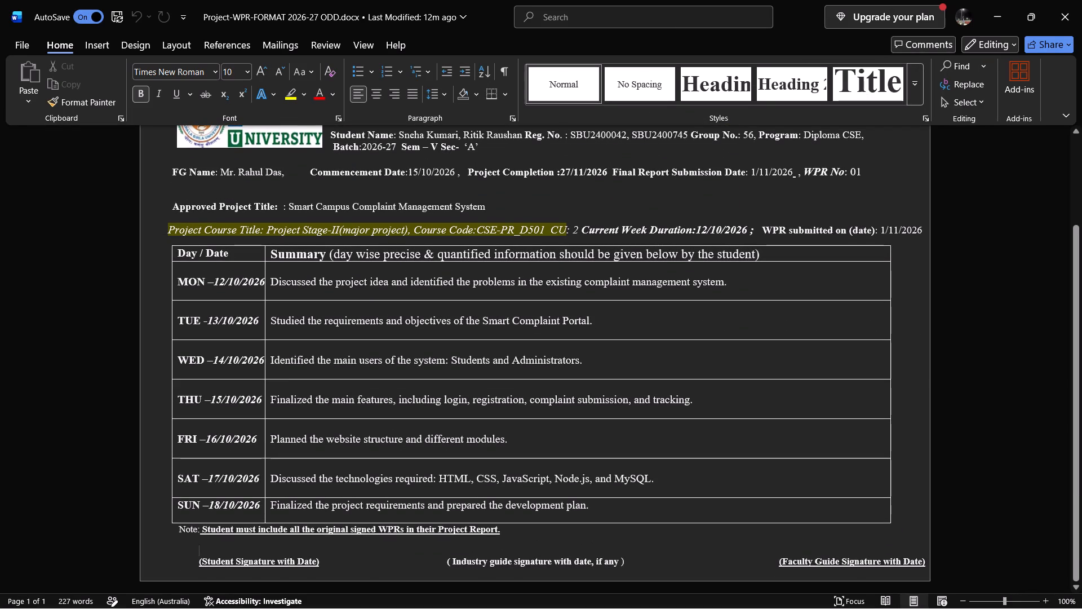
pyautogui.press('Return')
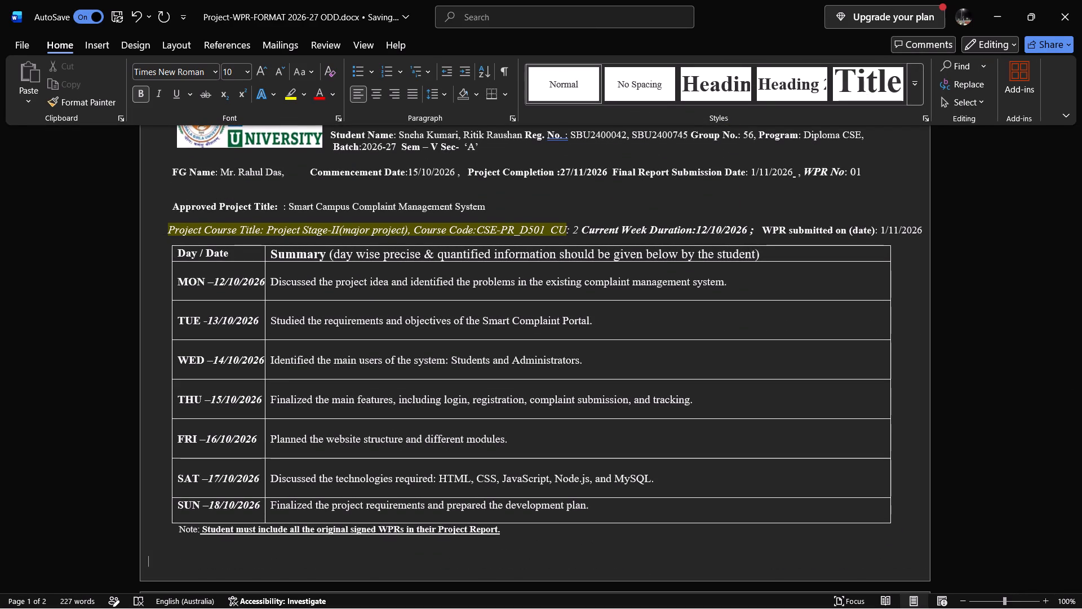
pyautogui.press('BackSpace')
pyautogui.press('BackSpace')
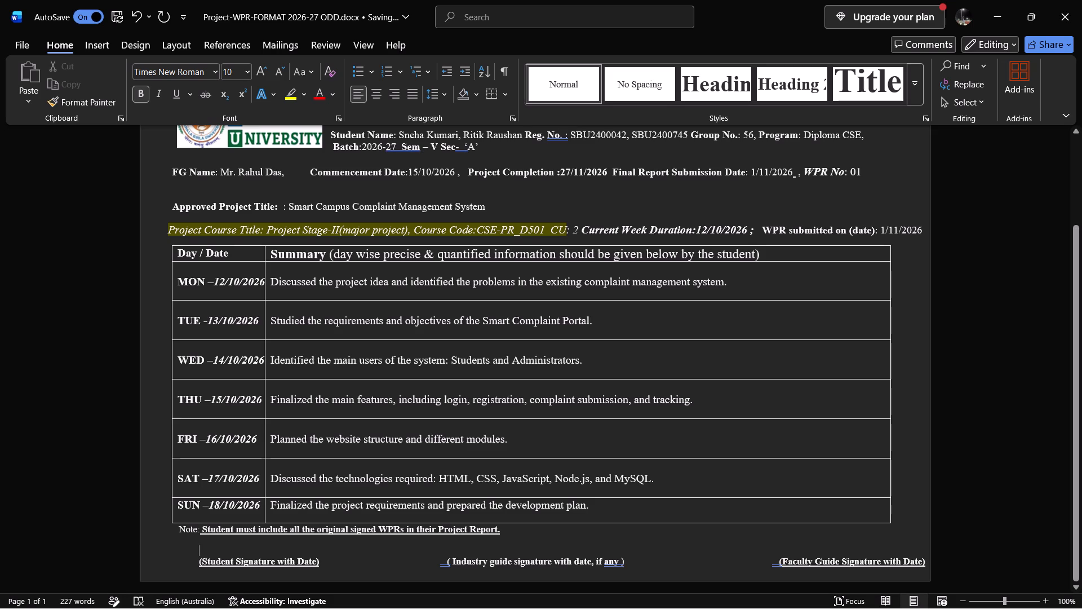
# Examine the report's page layout from the university heading down to the signature line, with the whole page in view.
pyautogui.scroll(-1, 607, 553)
pyautogui.scroll(-3, 964, 369)
pyautogui.scroll(5, 964, 369)
pyautogui.scroll(-7, 964, 369)
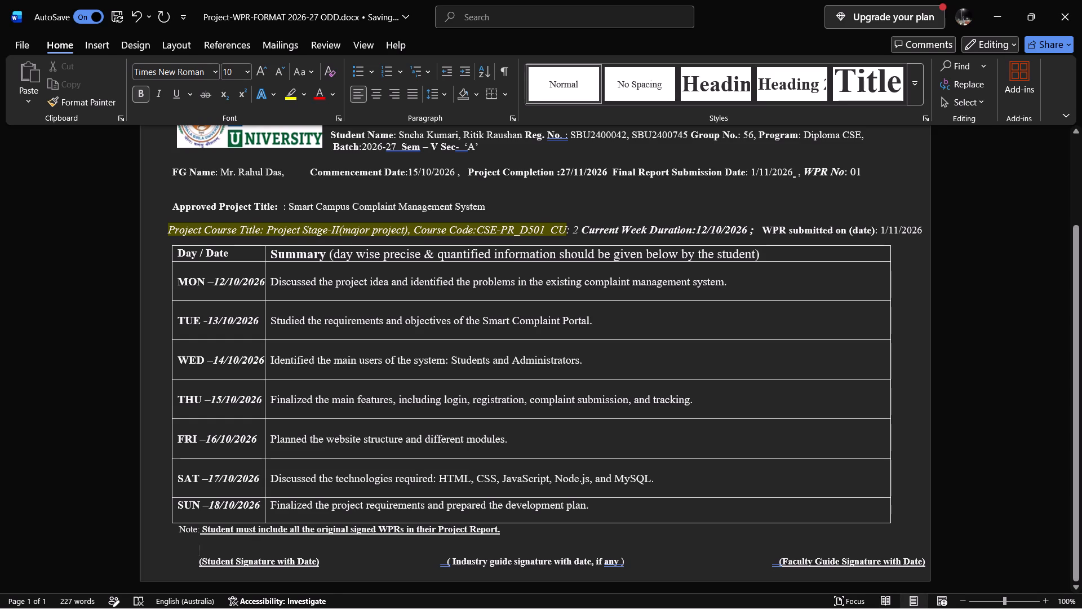
pyautogui.click(192, 567)
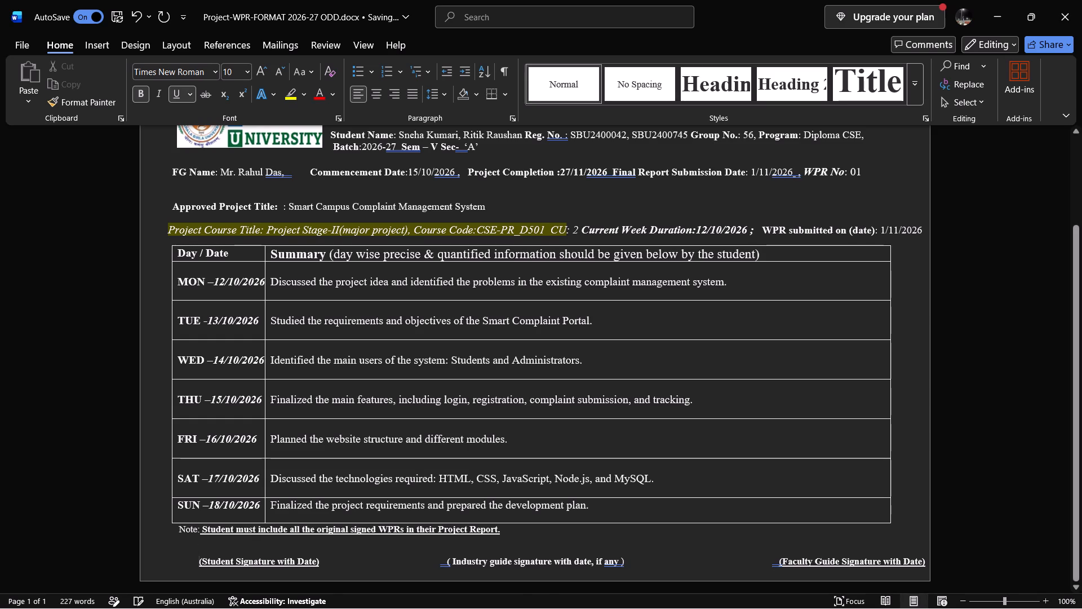
pyautogui.scroll(6, 461, 454)
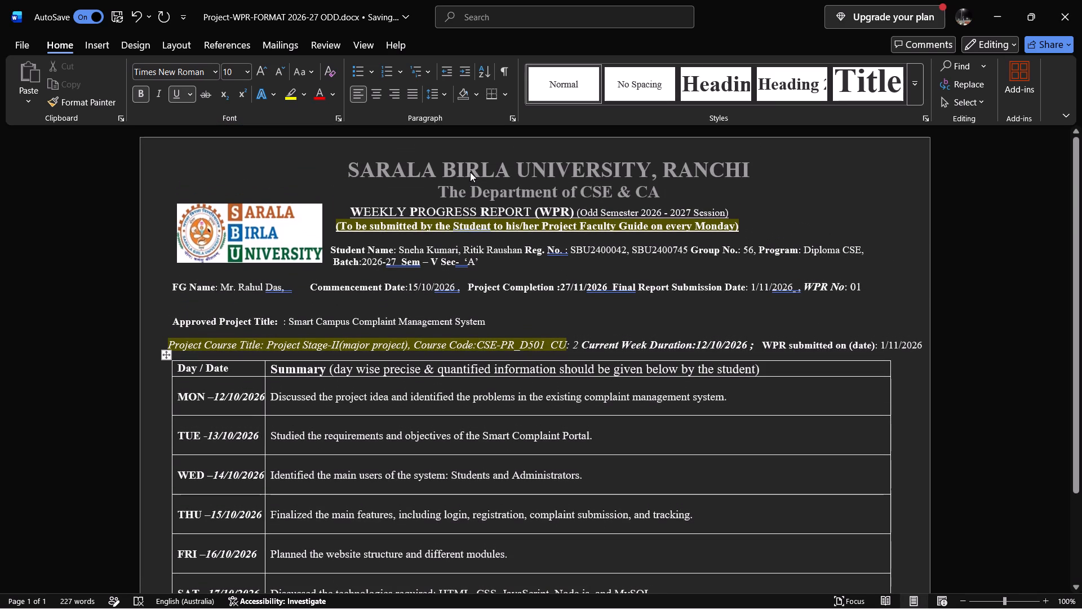
pyautogui.click(483, 145)
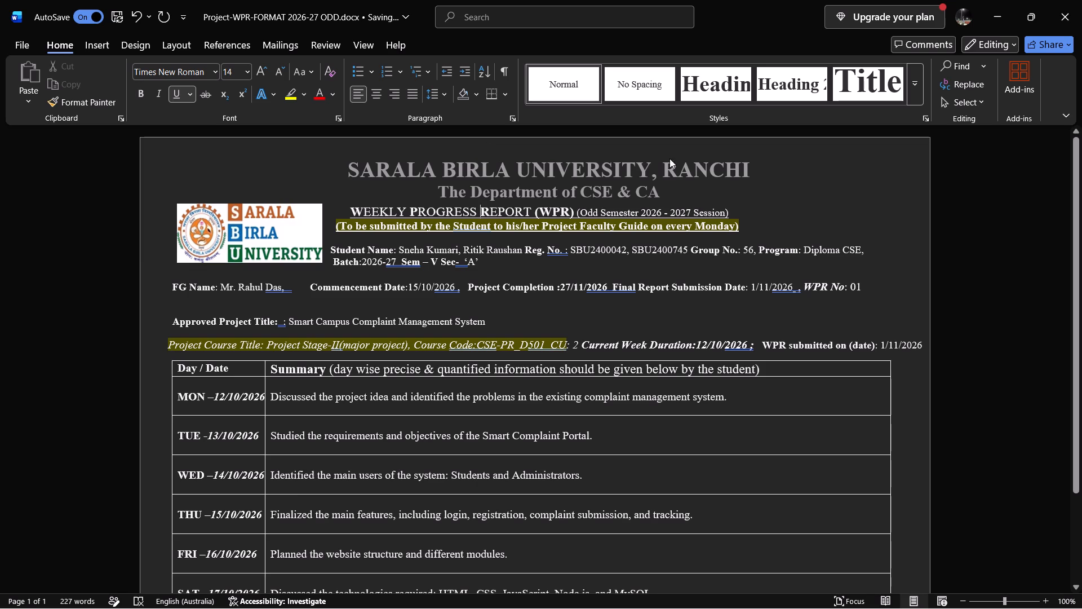
pyautogui.scroll(-1, 1081, 224)
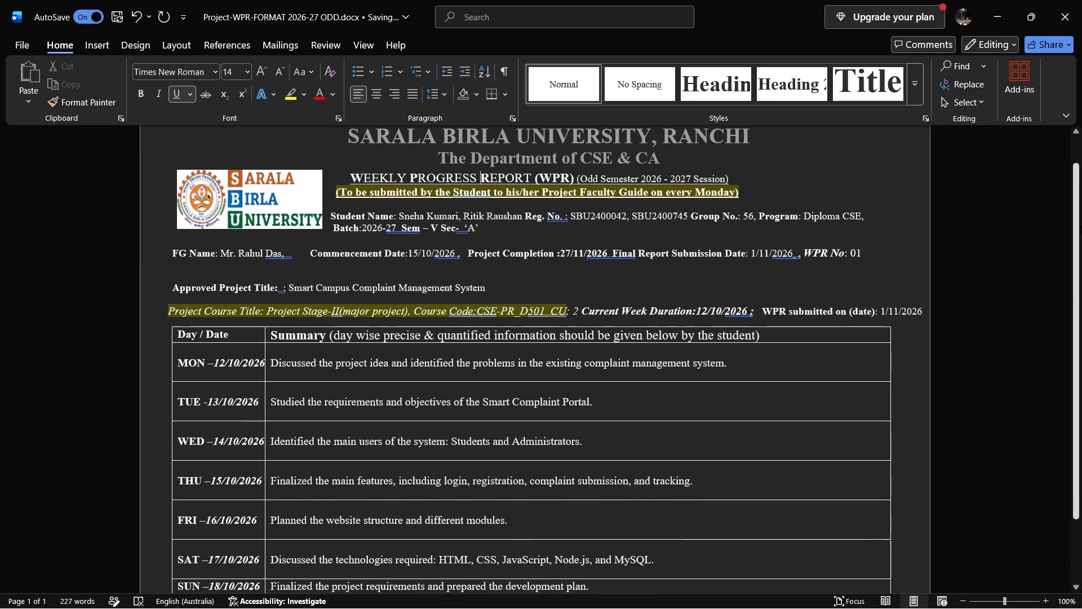
pyautogui.click(960, 599)
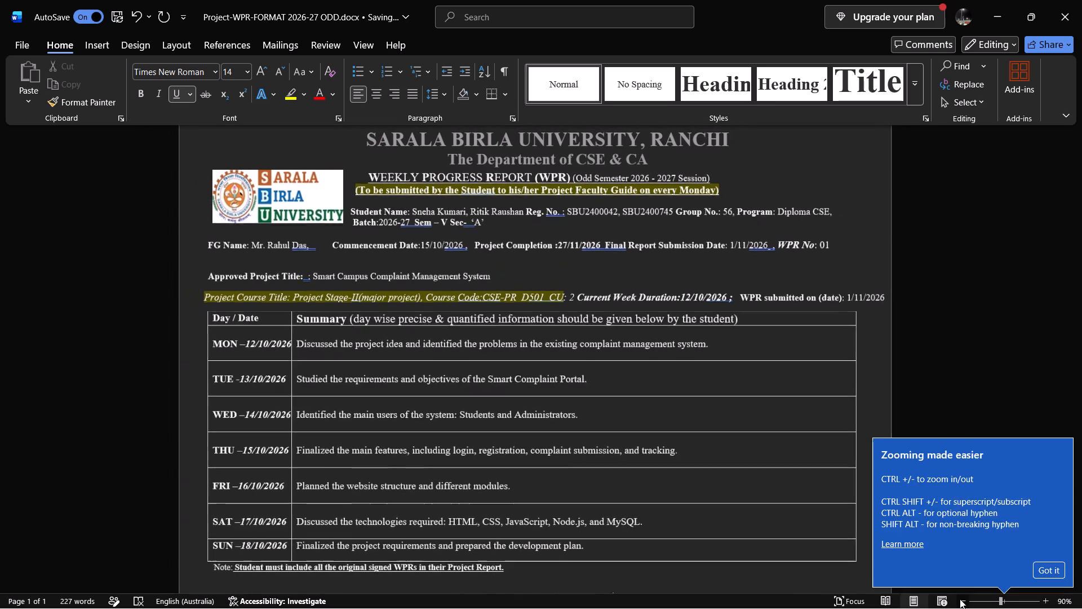
pyautogui.click(960, 599)
pyautogui.click(960, 599)
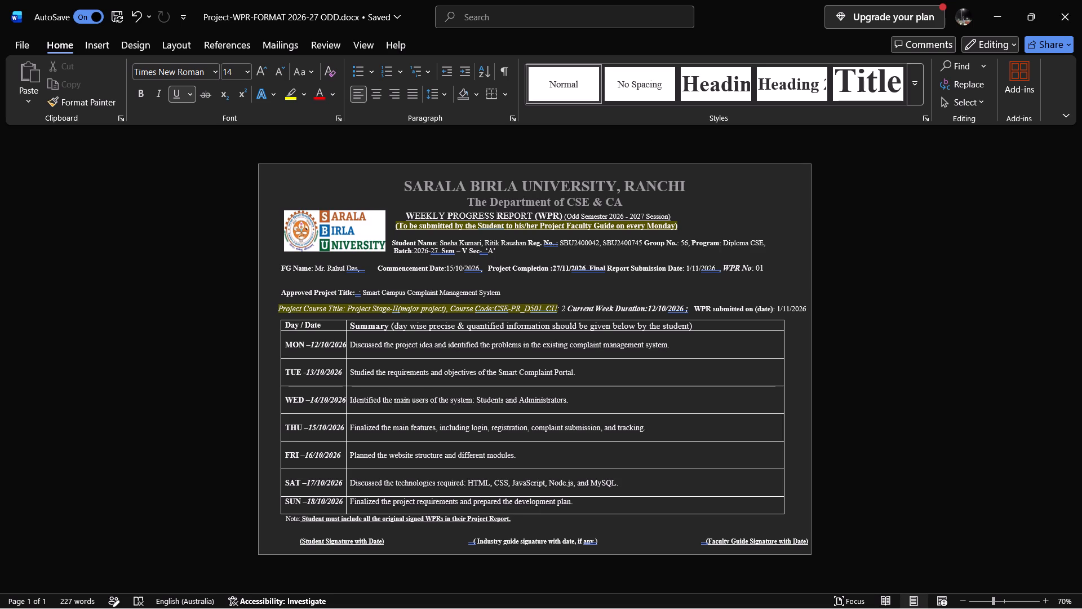
pyautogui.click(512, 176)
pyautogui.click(525, 187)
# Resize the Day / Date and Summary table so it is slightly wider.
pyautogui.click(275, 314)
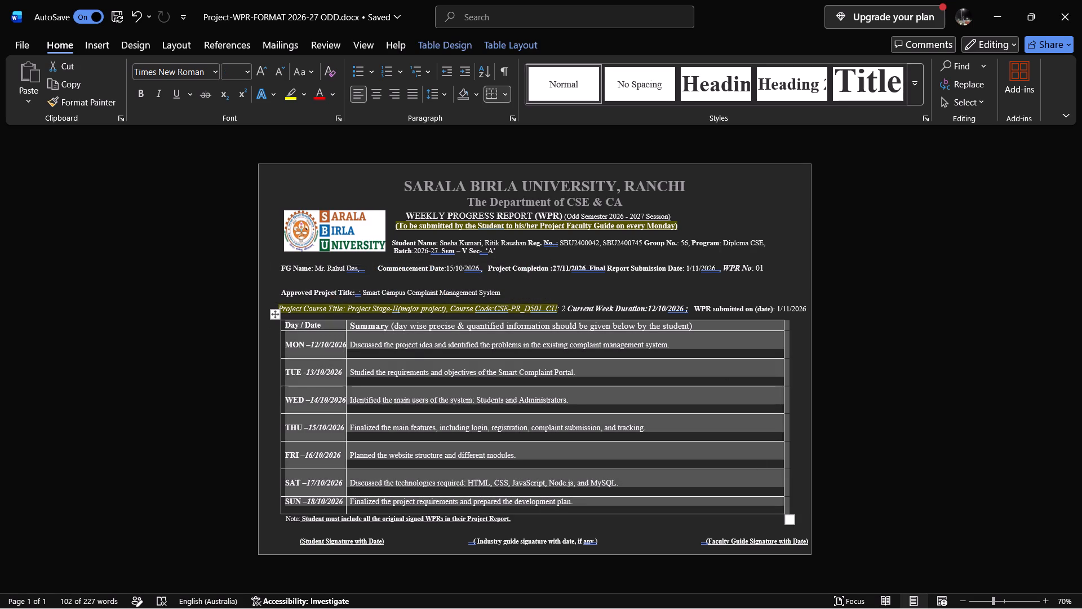
pyautogui.moveTo(789, 520); pyautogui.dragTo(784, 510)
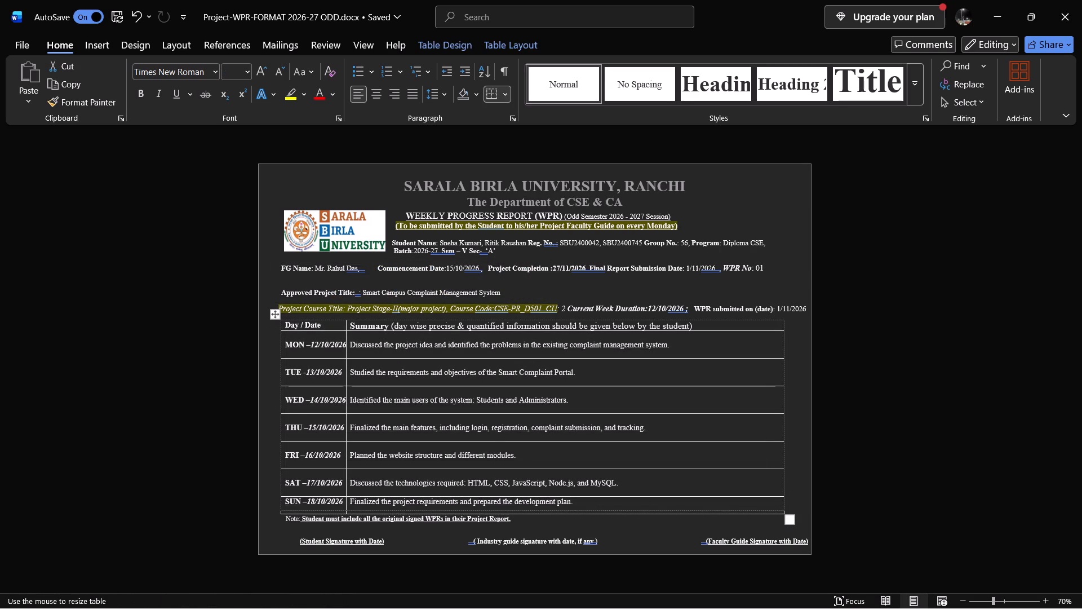
pyautogui.moveTo(784, 510); pyautogui.dragTo(788, 515)
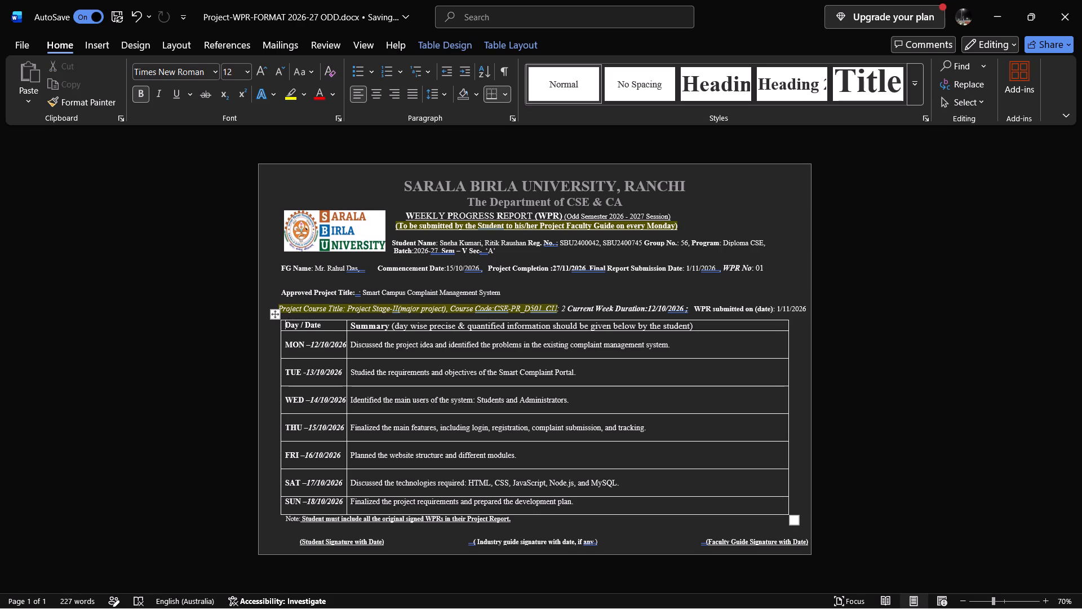
pyautogui.click(772, 359)
# Insert a space between the colon and the date in the Project Completion field.
pyautogui.click(1044, 598)
pyautogui.click(1044, 598)
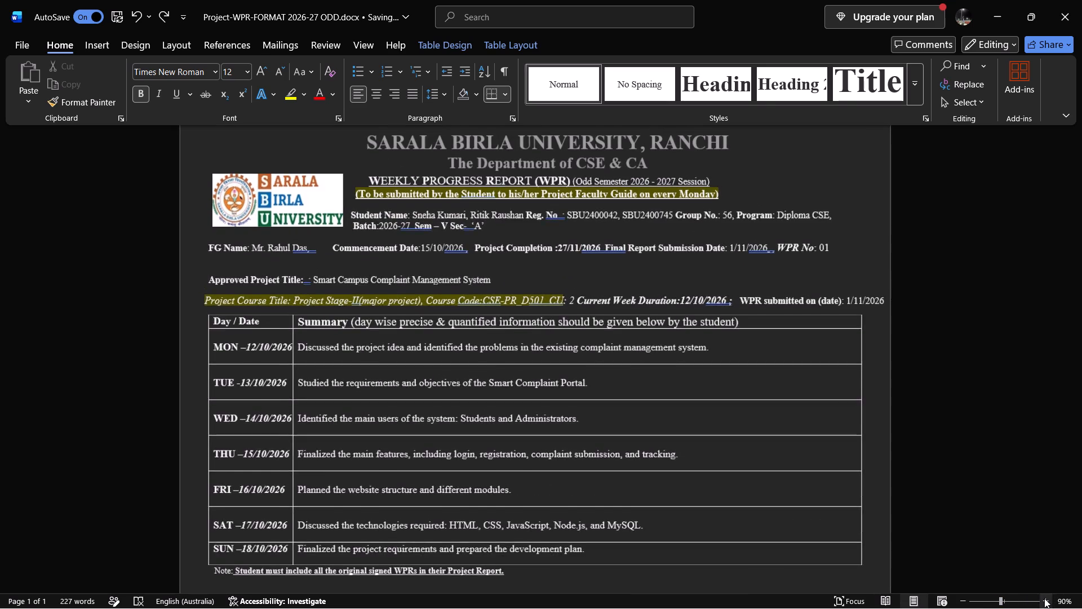
pyautogui.click(1044, 598)
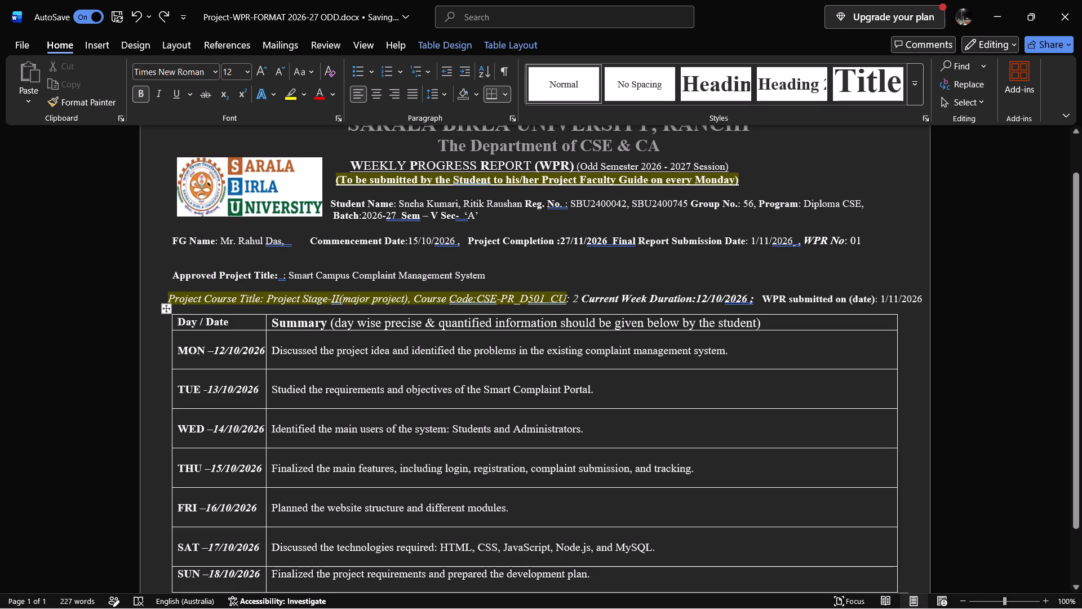
pyautogui.moveTo(561, 240); pyautogui.dragTo(575, 240)
pyautogui.moveTo(575, 240); pyautogui.dragTo(597, 240)
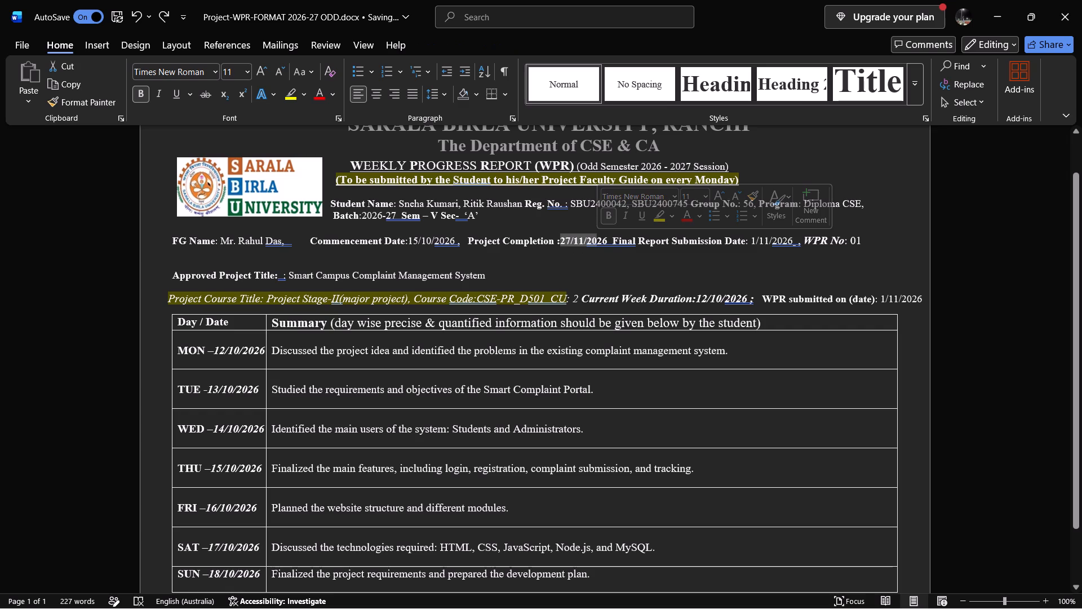
pyautogui.click(560, 240)
pyautogui.press('space')
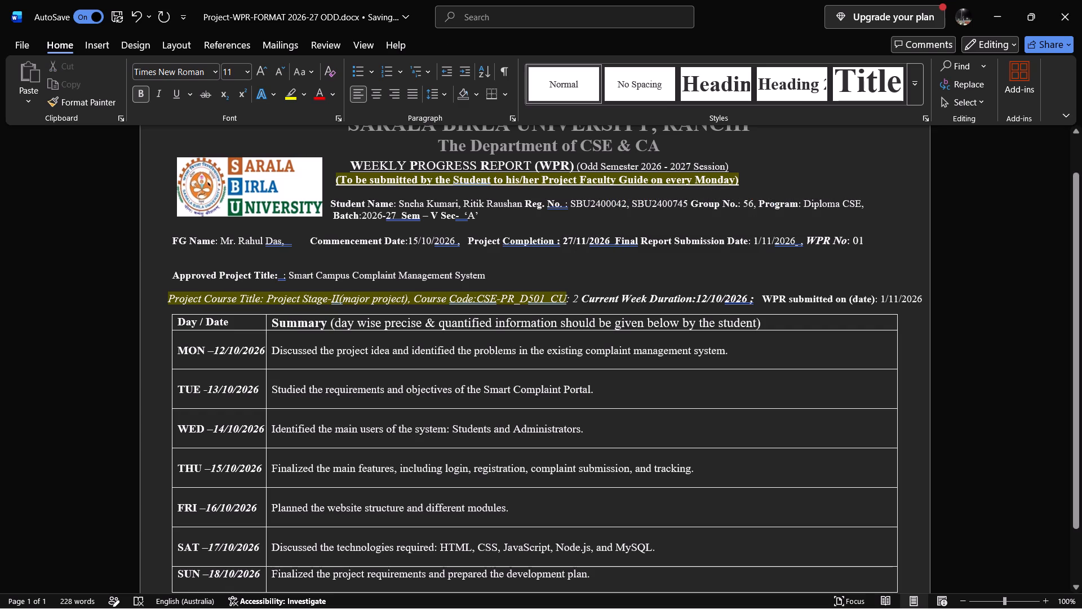
# Delete the Project Completion date and retype it as 27/112026.
pyautogui.click(609, 236)
pyautogui.press('BackSpace')
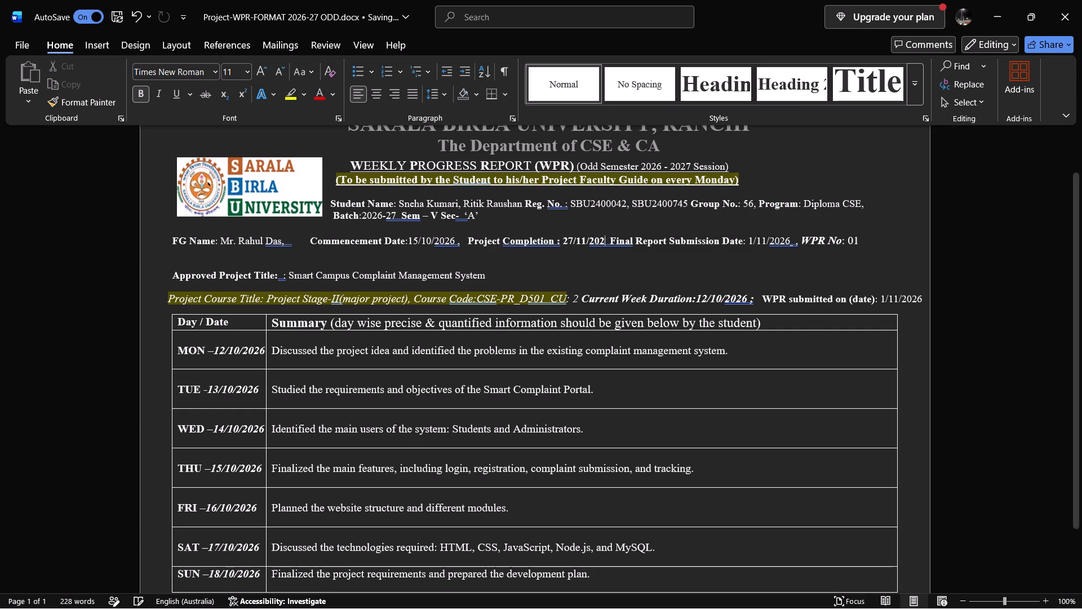
pyautogui.press('BackSpace')
pyautogui.press('BackSpace')
pyautogui.press('BackSpace')
pyautogui.press('BackSpace')
pyautogui.press('BackSpace')
pyautogui.press('BackSpace')
pyautogui.press('BackSpace')
pyautogui.press('BackSpace')
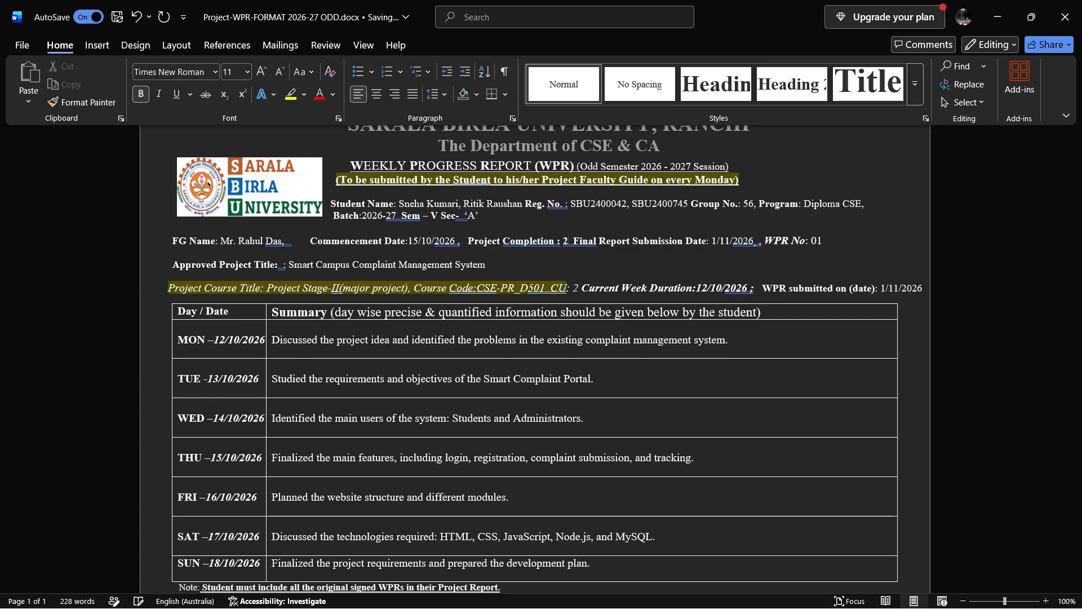
pyautogui.press('BackSpace')
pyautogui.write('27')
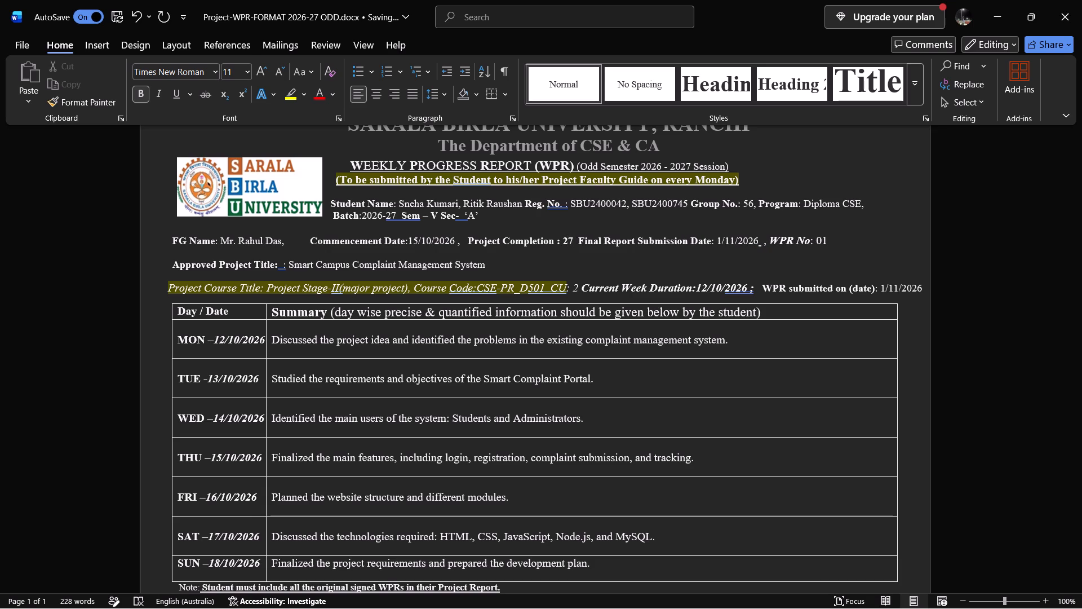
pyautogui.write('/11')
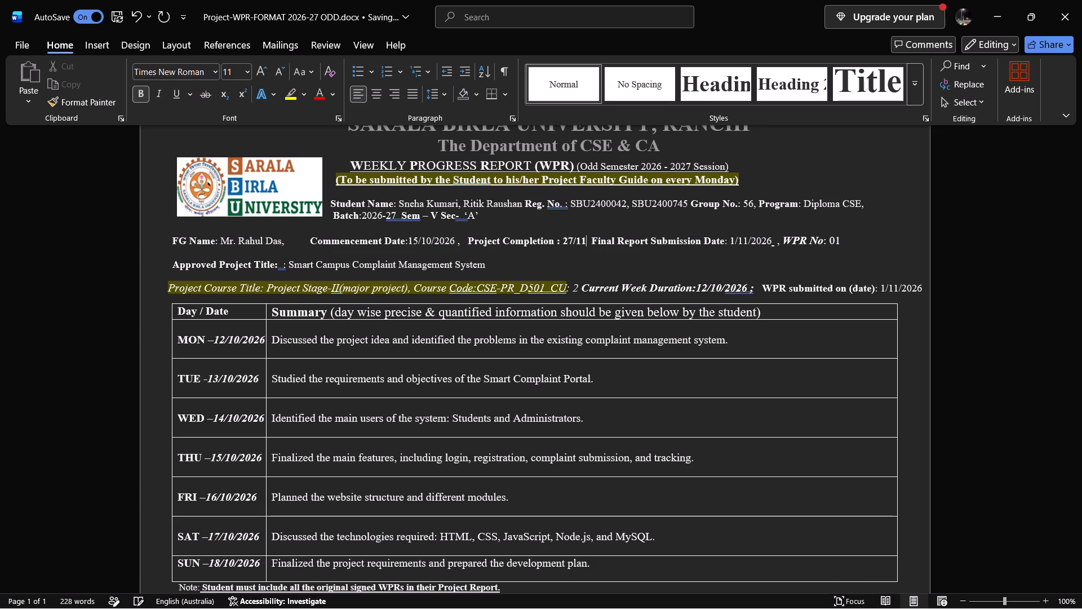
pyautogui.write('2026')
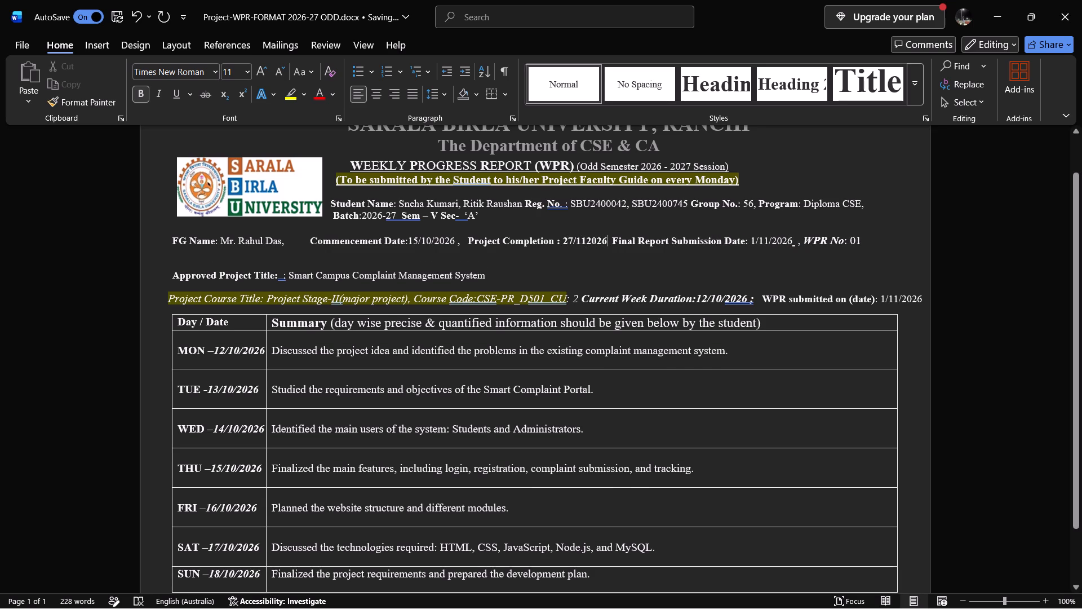
# Remove the bold formatting from the Project Completion date.
pyautogui.moveTo(562, 239); pyautogui.dragTo(596, 238)
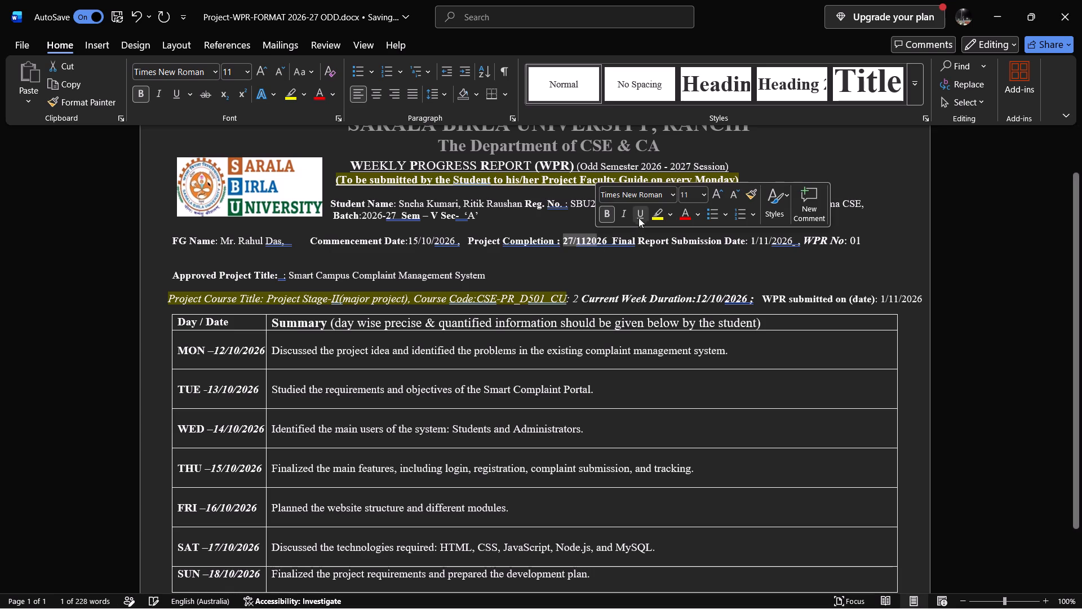
pyautogui.click(610, 214)
pyautogui.moveTo(608, 239); pyautogui.dragTo(600, 240)
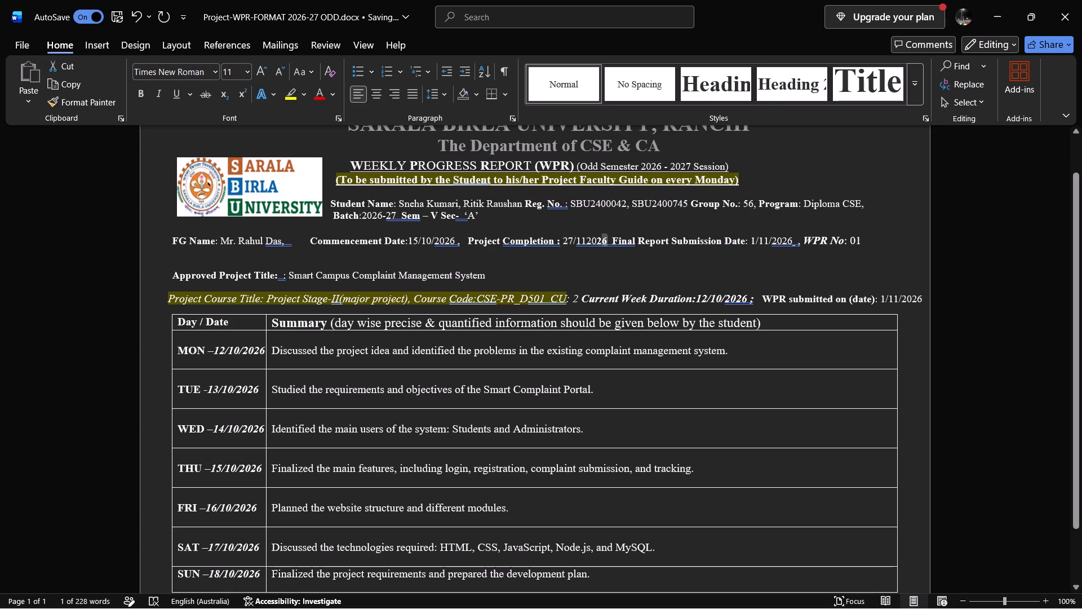
pyautogui.moveTo(600, 240); pyautogui.dragTo(595, 242)
pyautogui.click(609, 220)
pyautogui.click(875, 244)
pyautogui.click(963, 240)
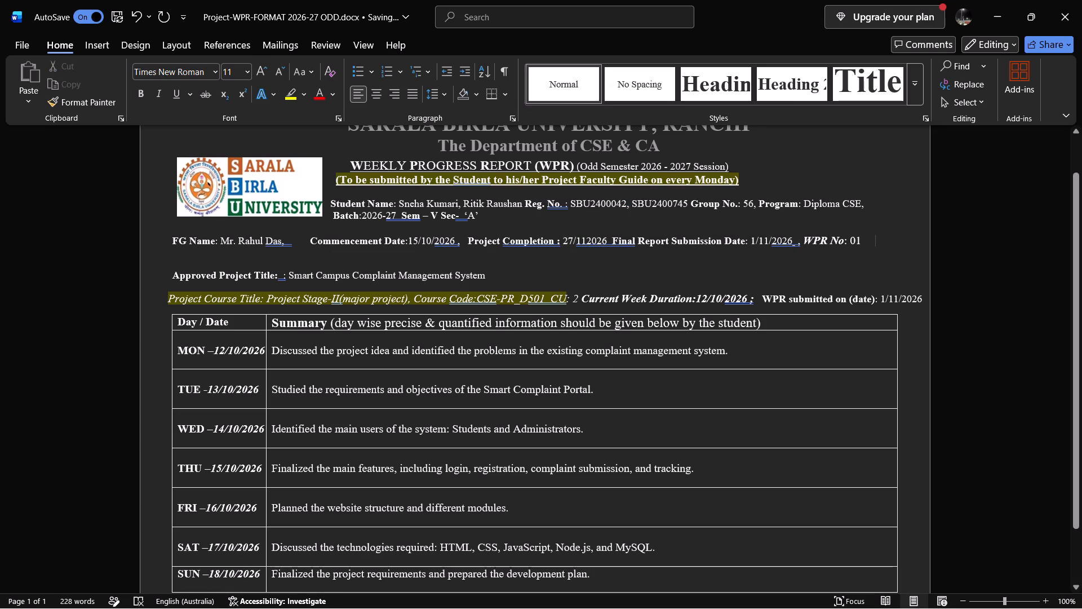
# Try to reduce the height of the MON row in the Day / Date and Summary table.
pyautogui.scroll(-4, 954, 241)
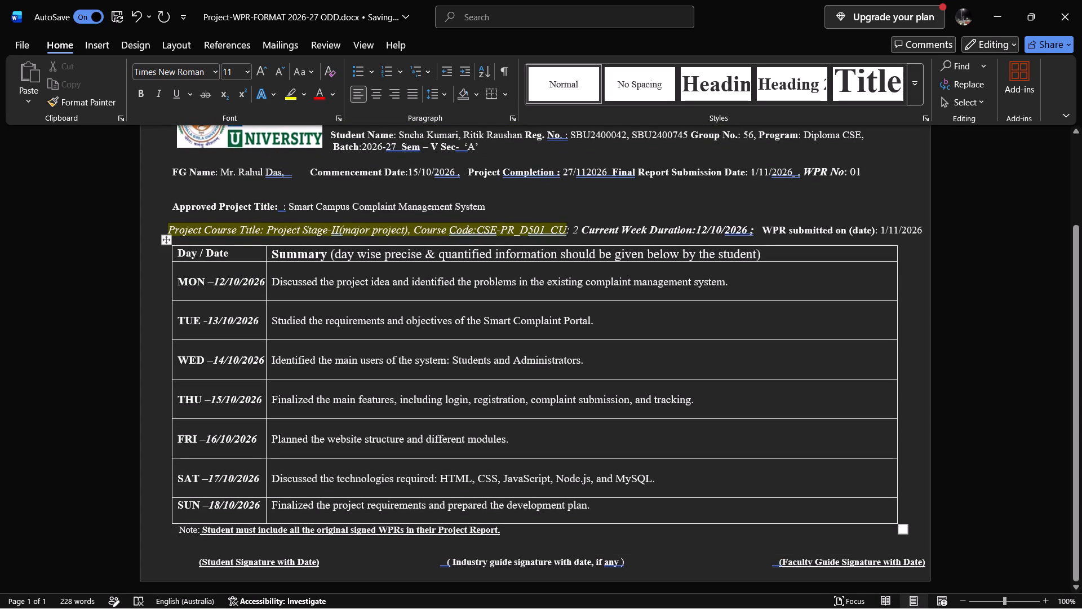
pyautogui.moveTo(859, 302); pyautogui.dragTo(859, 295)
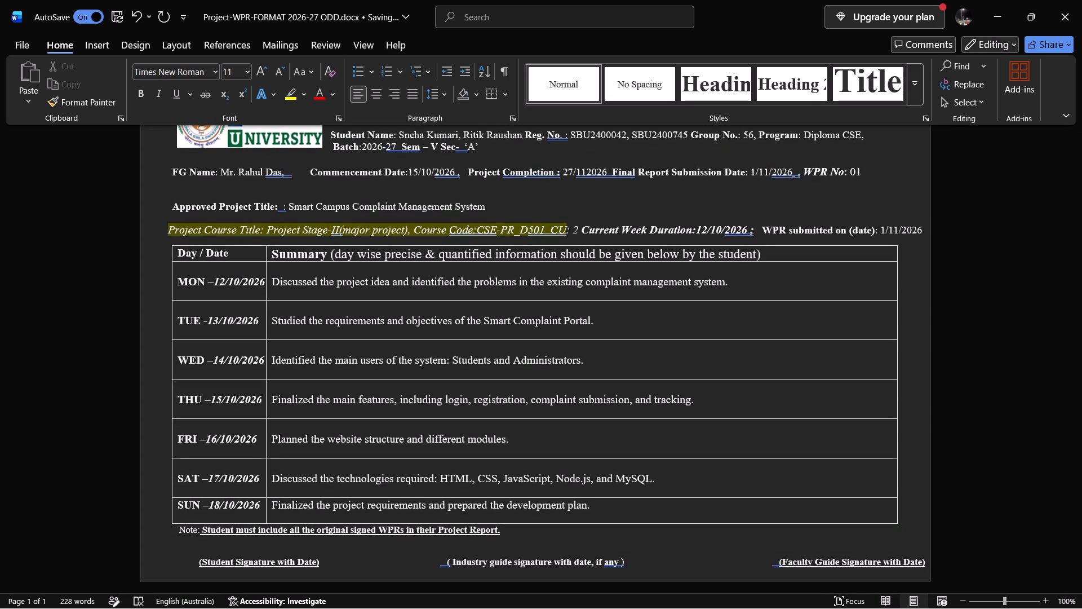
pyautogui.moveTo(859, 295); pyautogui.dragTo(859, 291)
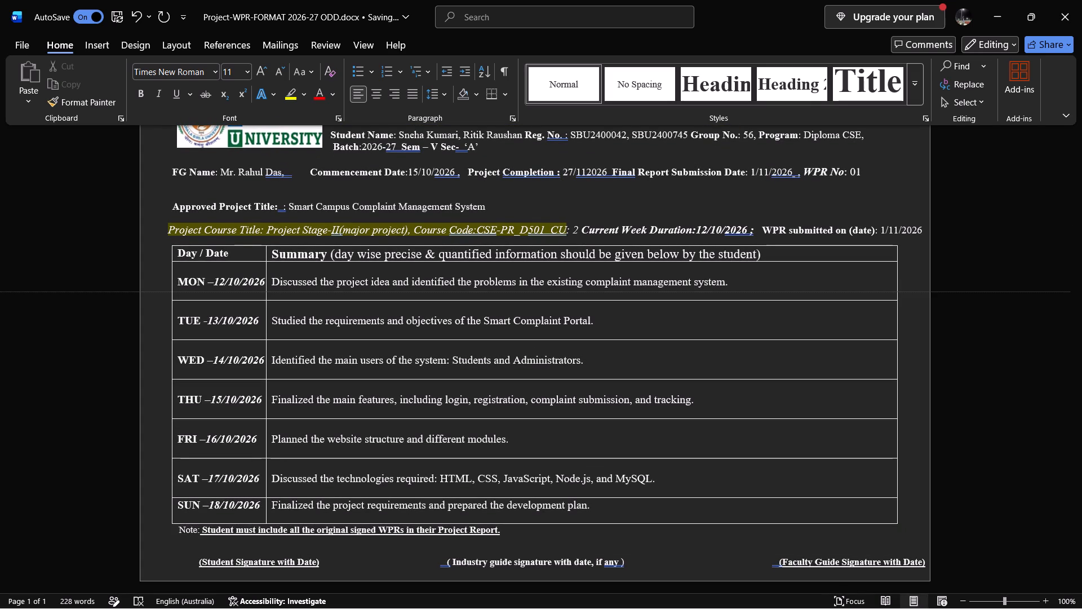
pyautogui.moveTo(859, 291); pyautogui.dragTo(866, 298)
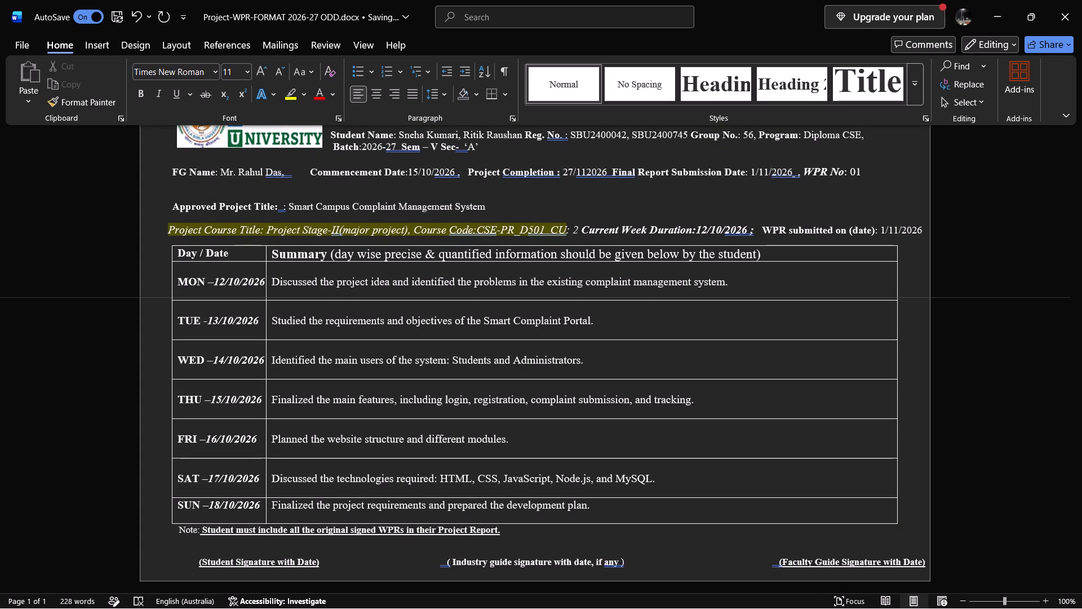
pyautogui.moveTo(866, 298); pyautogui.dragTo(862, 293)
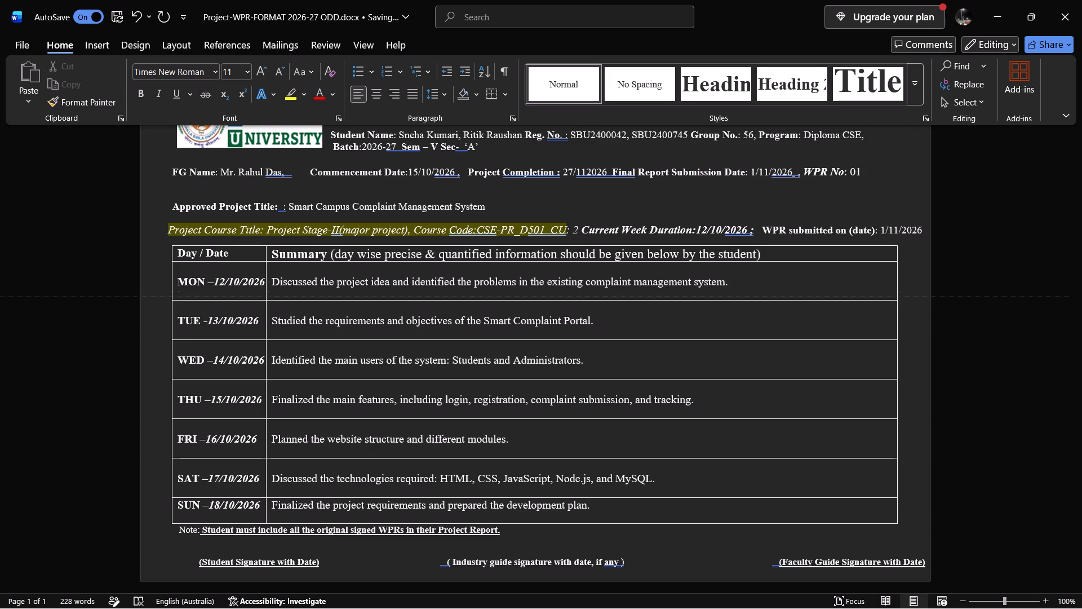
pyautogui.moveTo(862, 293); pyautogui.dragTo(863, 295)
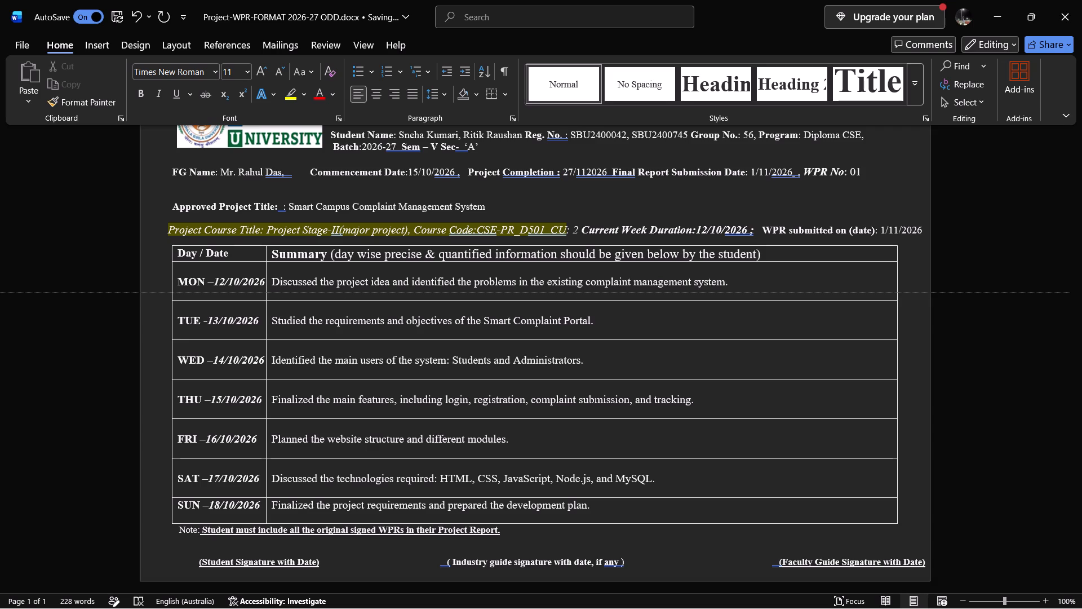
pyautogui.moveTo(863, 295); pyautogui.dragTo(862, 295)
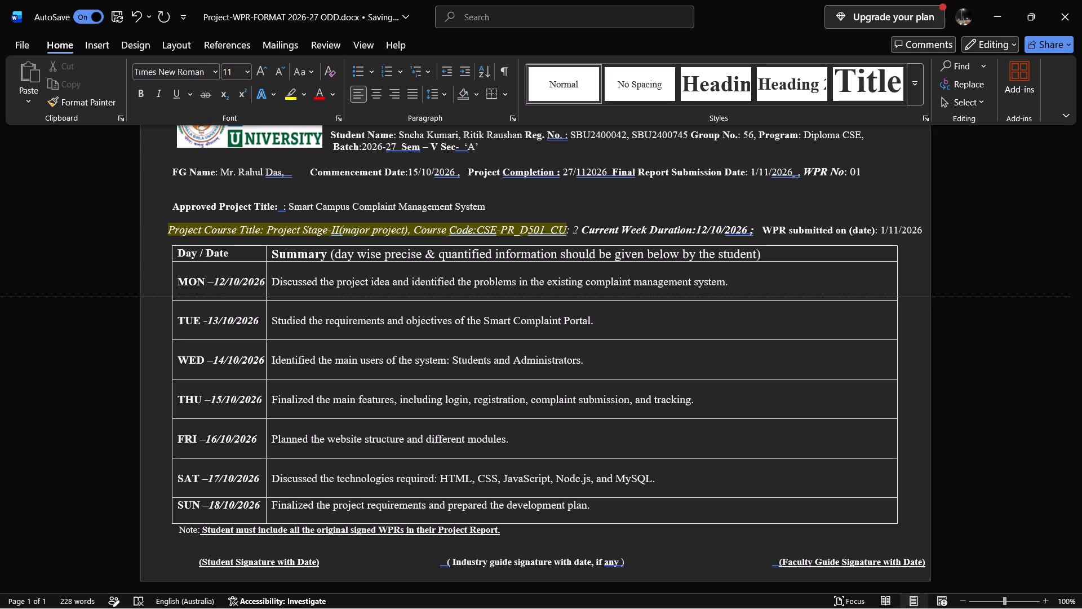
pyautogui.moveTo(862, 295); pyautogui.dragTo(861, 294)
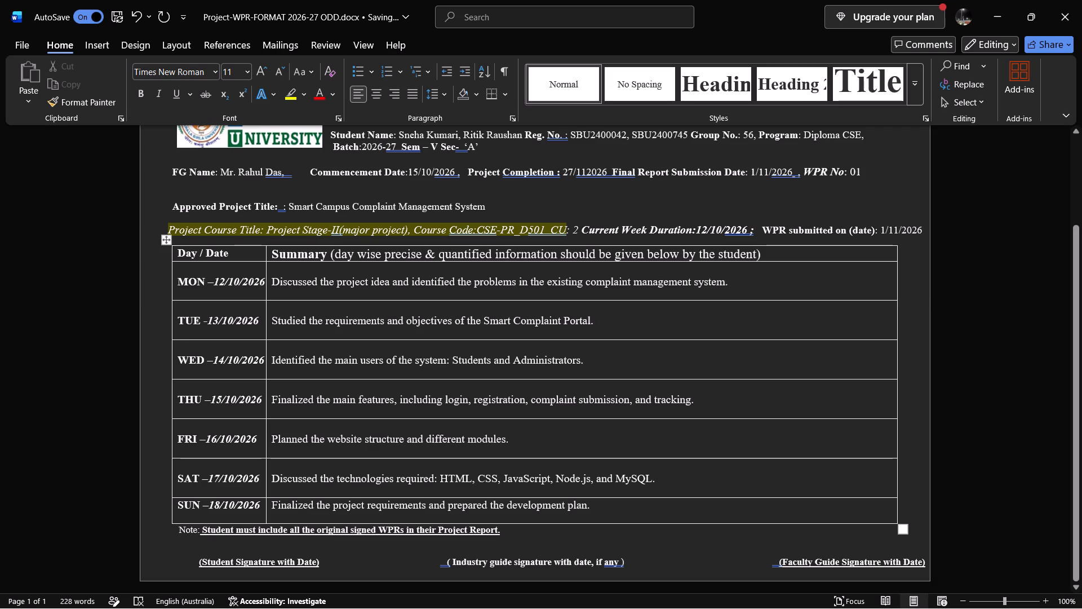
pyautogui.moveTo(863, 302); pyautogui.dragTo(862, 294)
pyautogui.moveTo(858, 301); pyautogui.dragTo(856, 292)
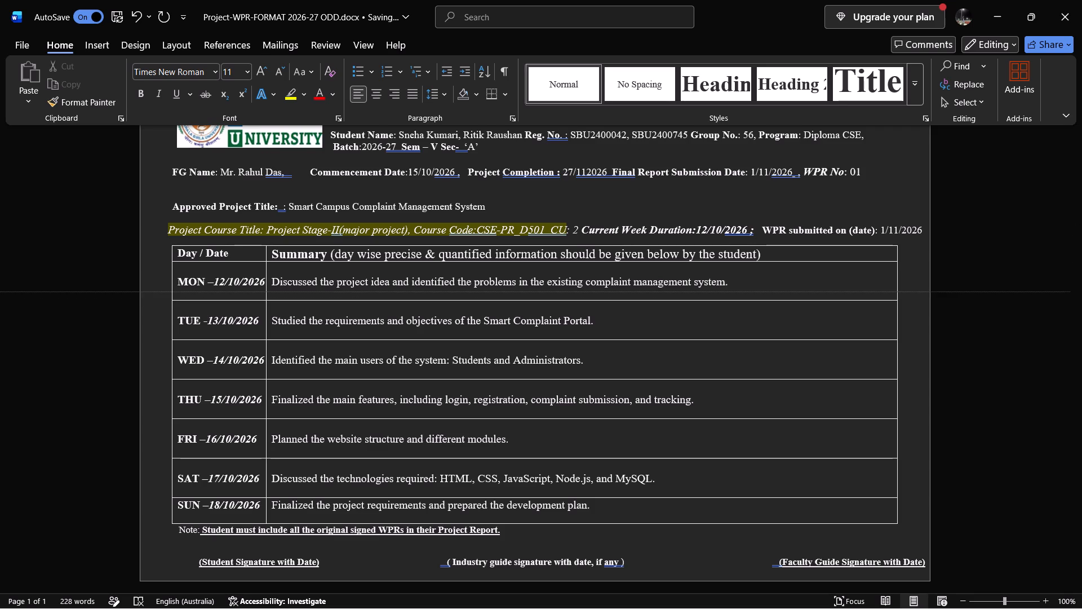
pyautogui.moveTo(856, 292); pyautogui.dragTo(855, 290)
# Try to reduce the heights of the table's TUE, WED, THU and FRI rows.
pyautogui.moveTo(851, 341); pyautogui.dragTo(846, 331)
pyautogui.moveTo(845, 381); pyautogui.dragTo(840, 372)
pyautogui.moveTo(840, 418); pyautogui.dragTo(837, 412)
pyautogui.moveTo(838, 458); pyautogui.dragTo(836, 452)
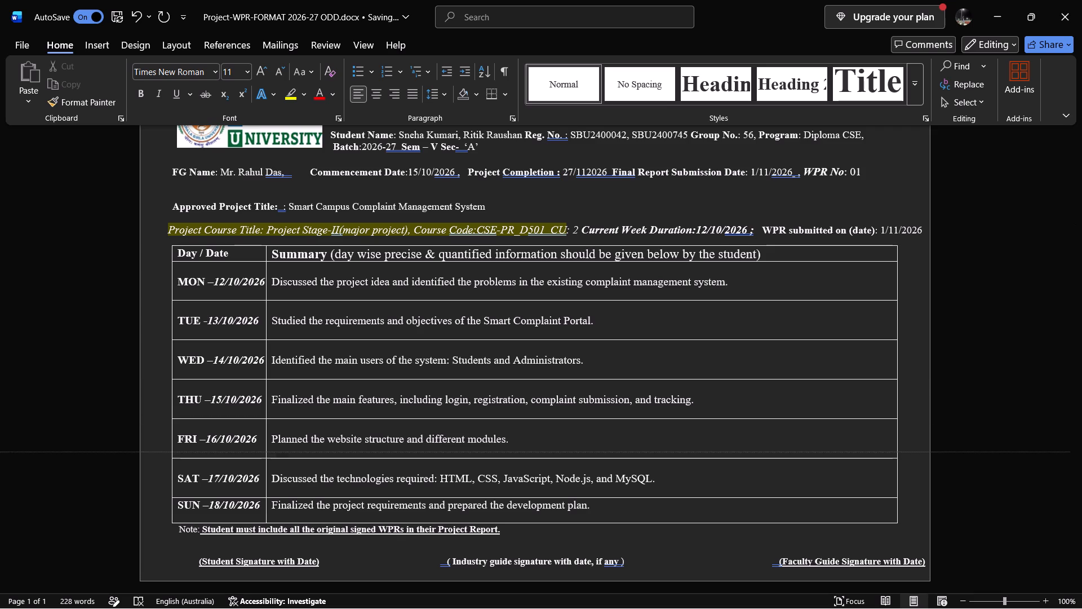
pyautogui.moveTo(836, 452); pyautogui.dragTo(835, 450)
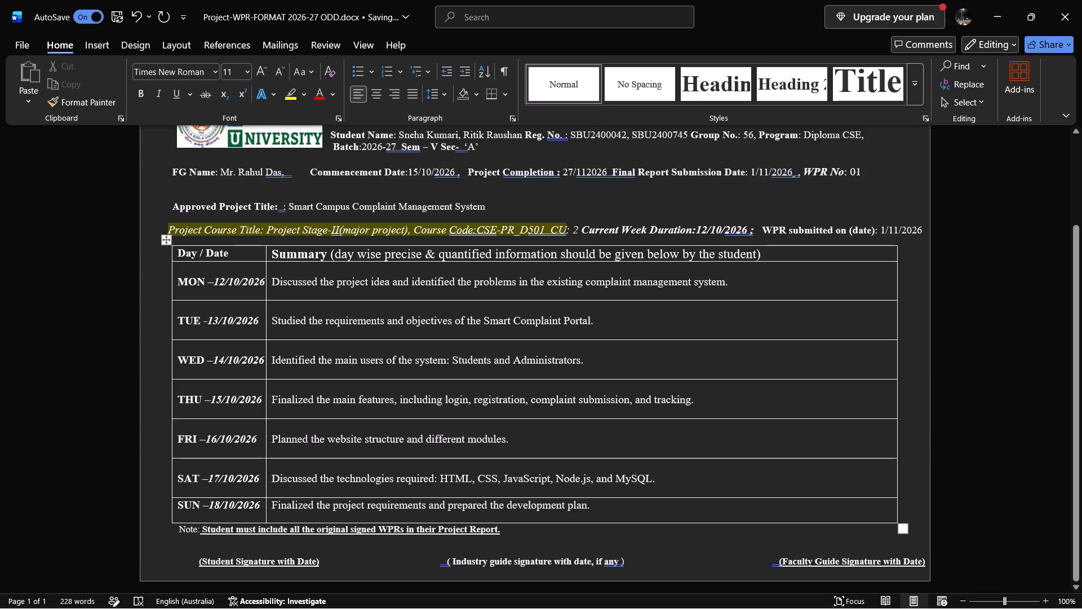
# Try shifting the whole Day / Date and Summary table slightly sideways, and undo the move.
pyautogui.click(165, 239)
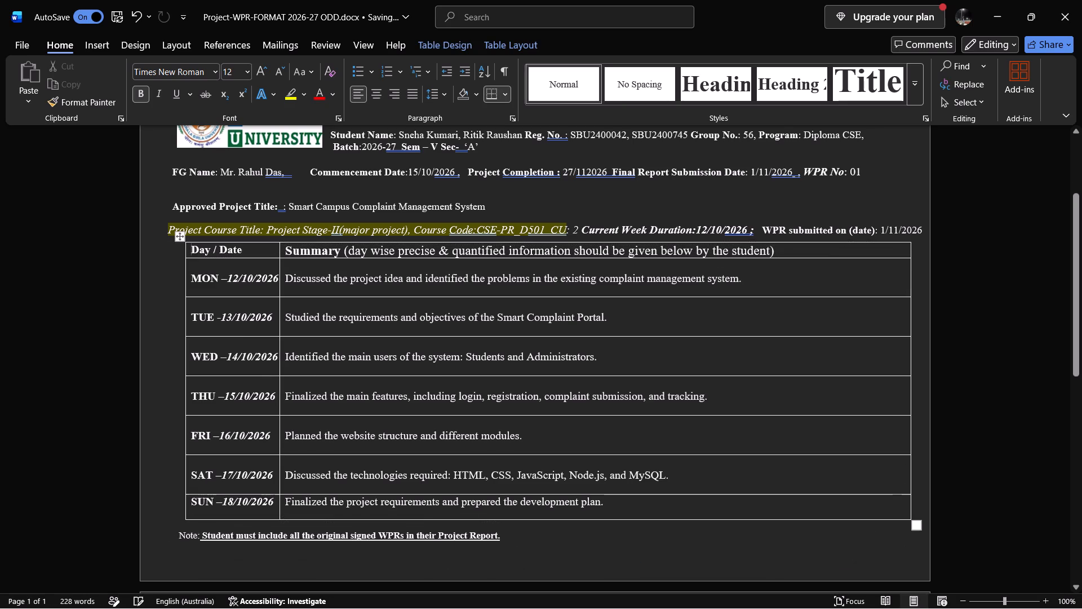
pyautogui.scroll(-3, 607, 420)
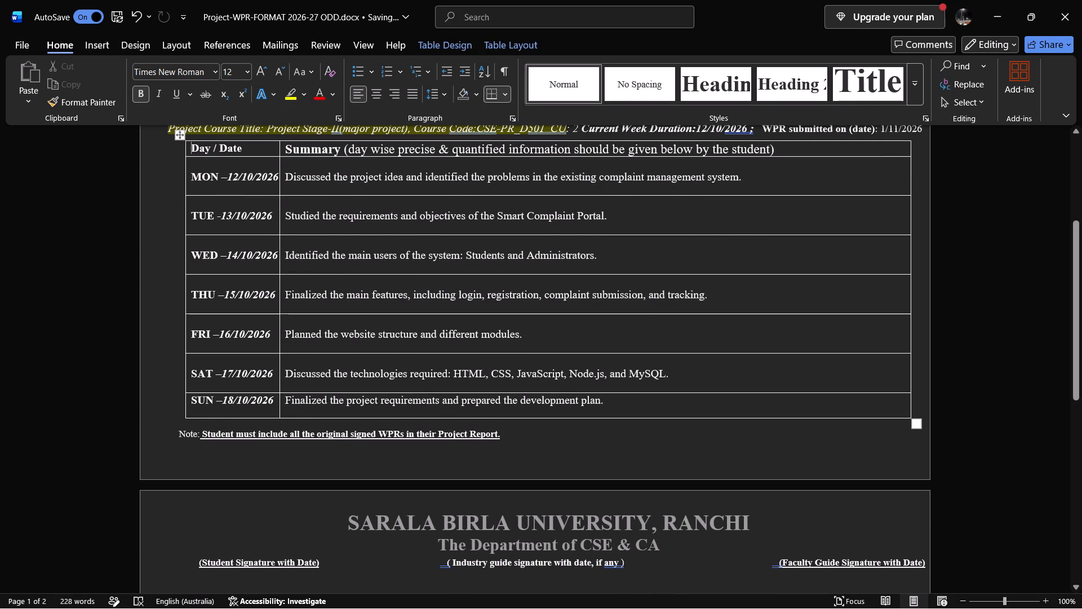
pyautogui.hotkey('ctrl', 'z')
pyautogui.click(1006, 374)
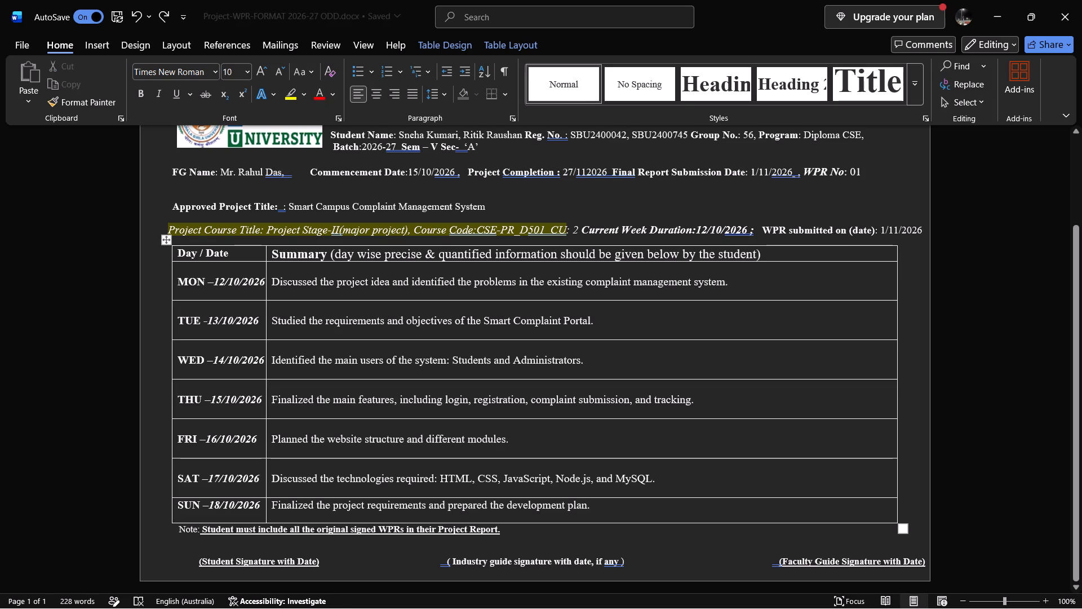
# Delete the blank line between the FG Name line and the Approved Project Title line.
pyautogui.scroll(1, 977, 380)
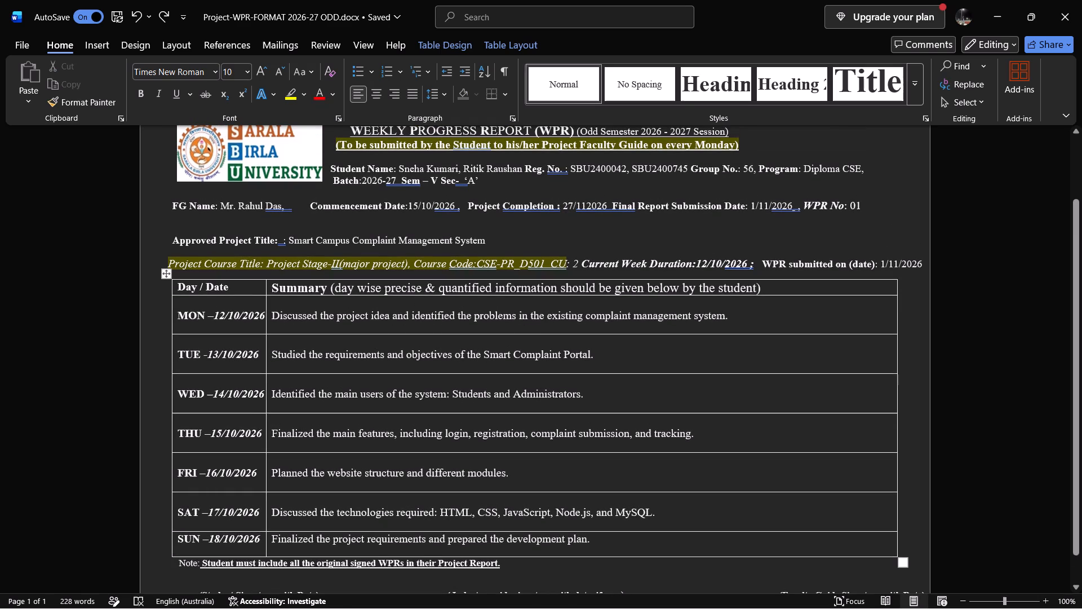
pyautogui.click(178, 223)
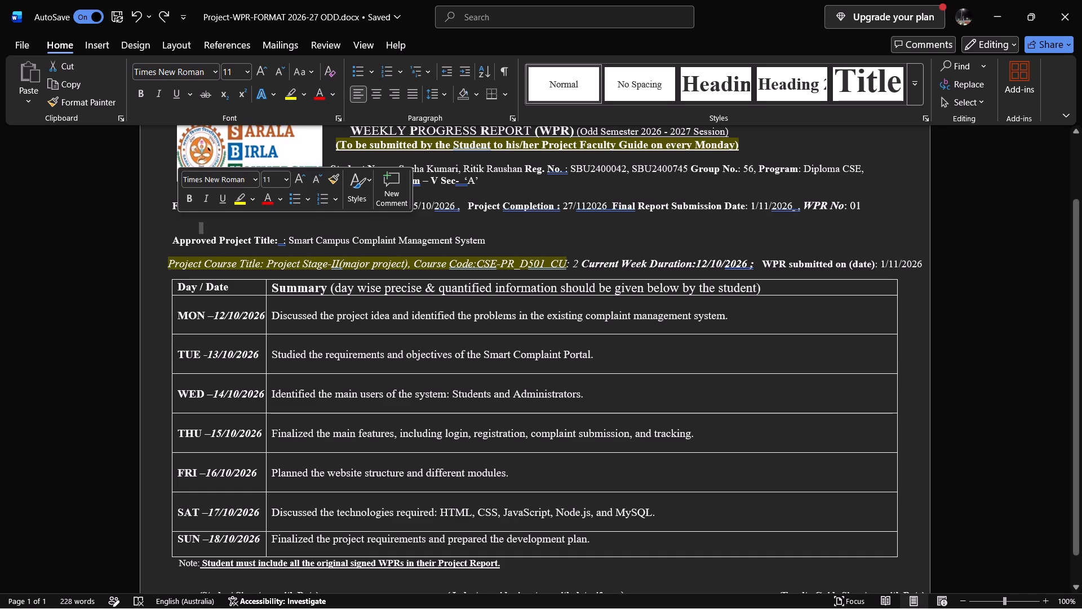
pyautogui.click(179, 222)
pyautogui.click(215, 226)
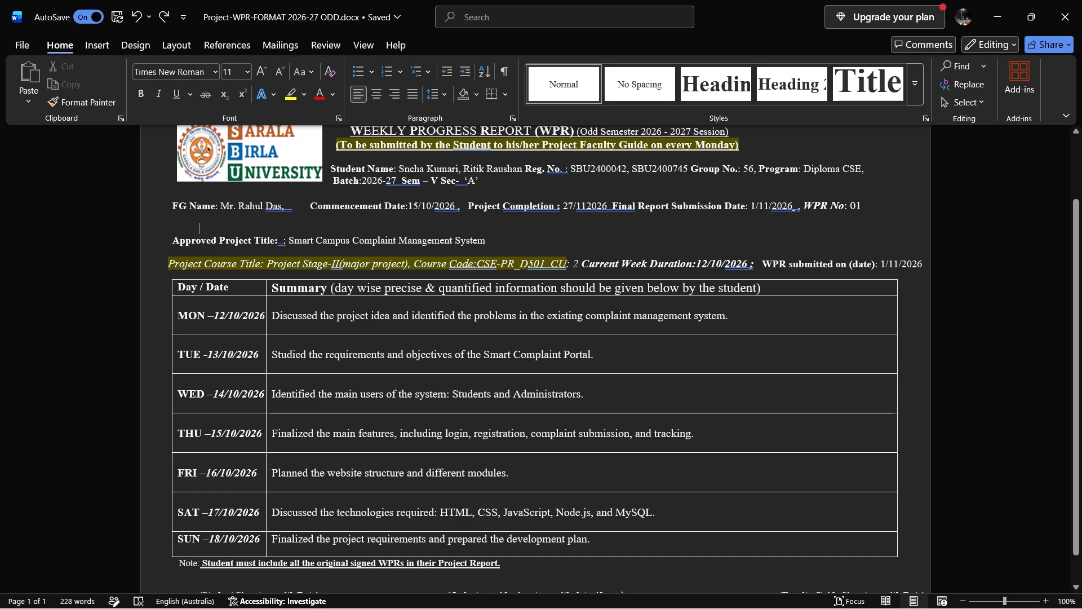
pyautogui.press('BackSpace')
pyautogui.press('BackSpace')
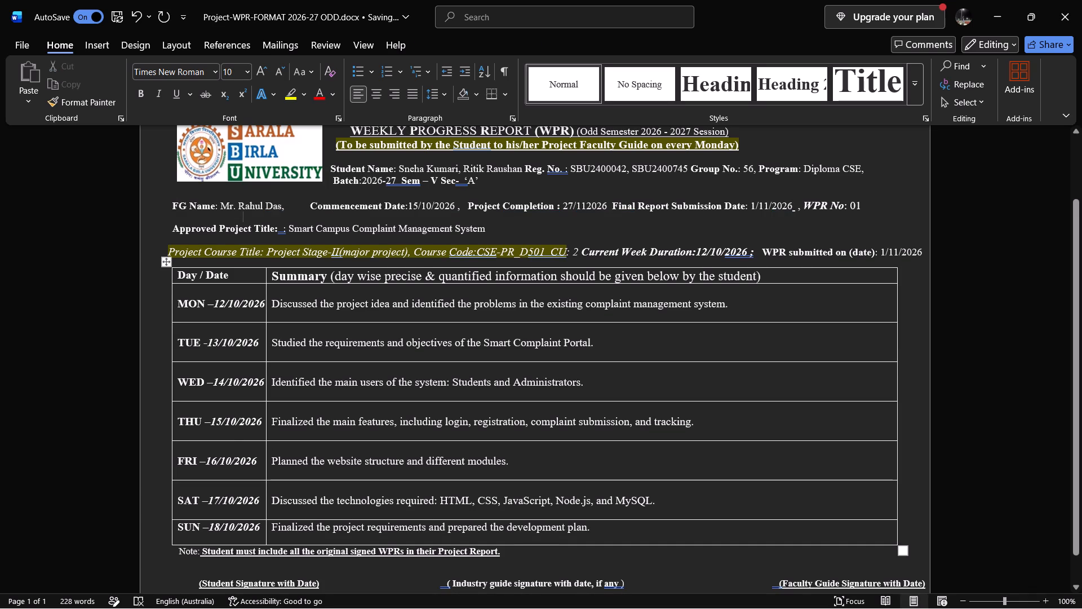
# Insert a blank line between the table's note and the signature line.
pyautogui.scroll(-5, 919, 351)
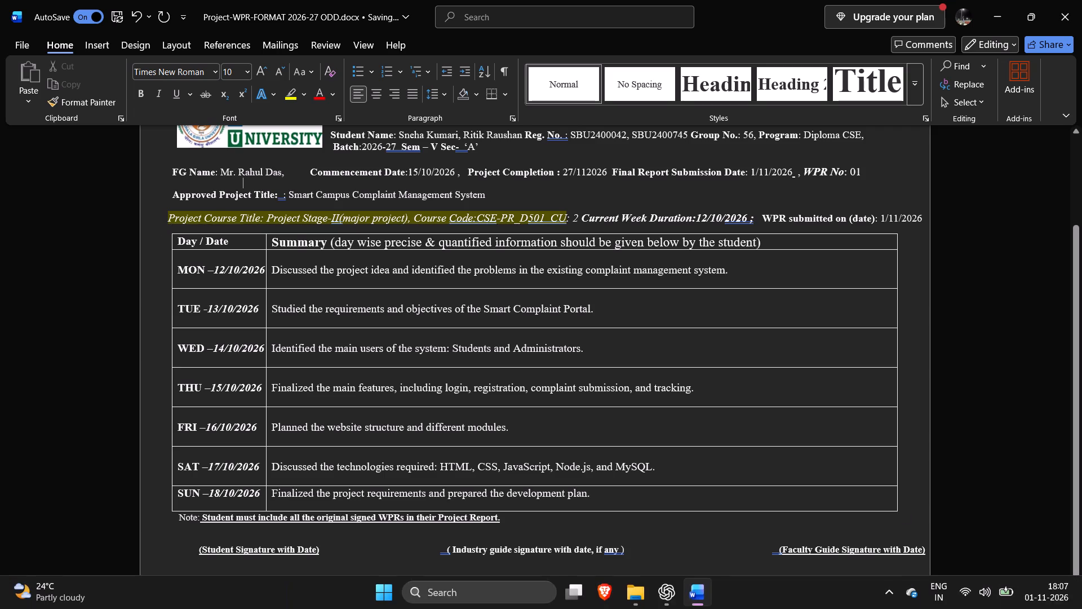
pyautogui.click(203, 536)
pyautogui.press('Return')
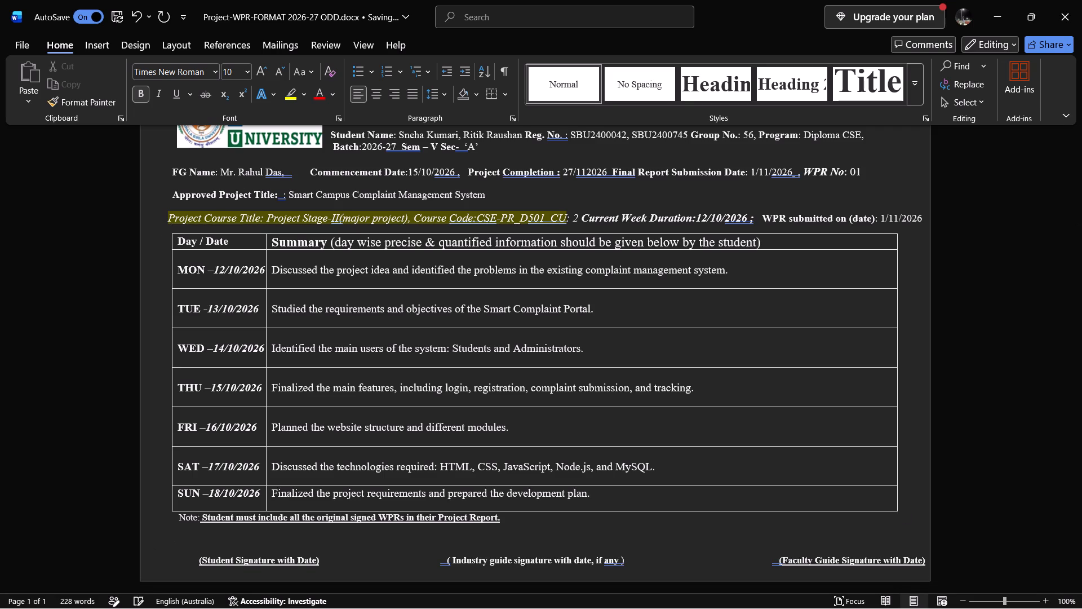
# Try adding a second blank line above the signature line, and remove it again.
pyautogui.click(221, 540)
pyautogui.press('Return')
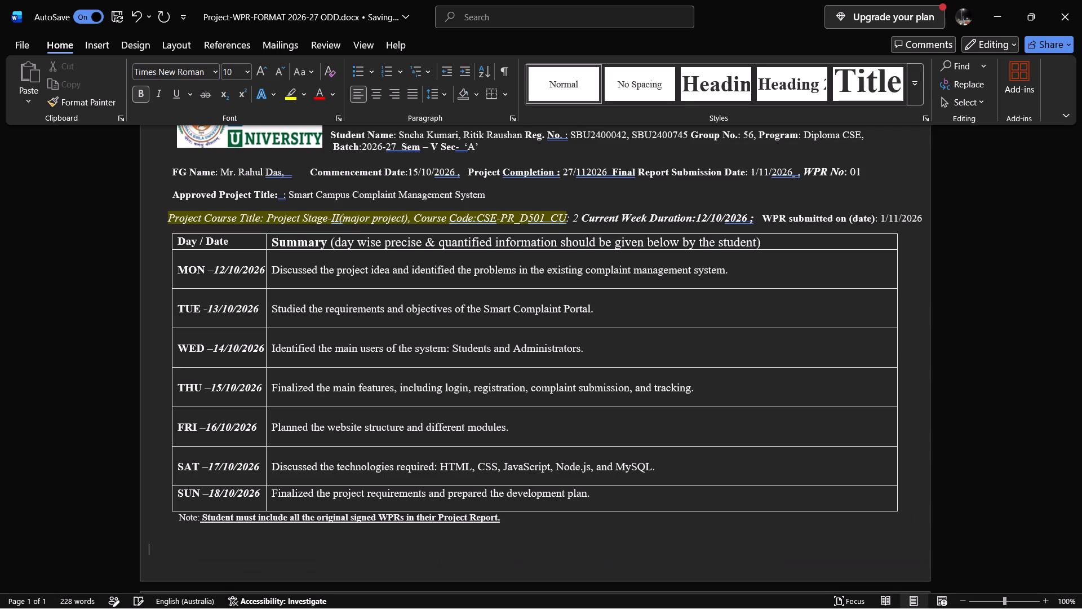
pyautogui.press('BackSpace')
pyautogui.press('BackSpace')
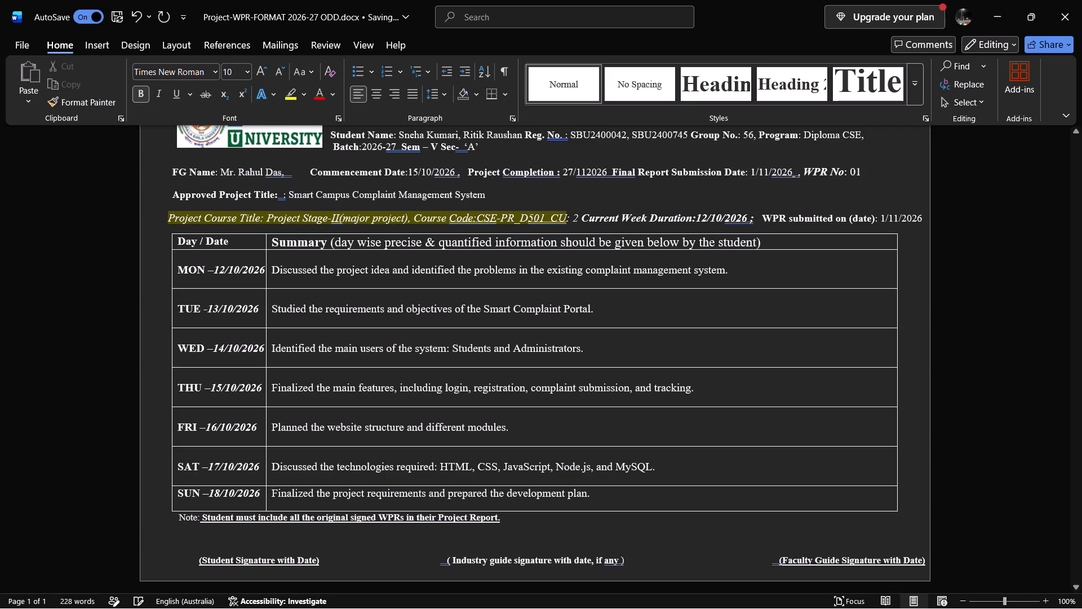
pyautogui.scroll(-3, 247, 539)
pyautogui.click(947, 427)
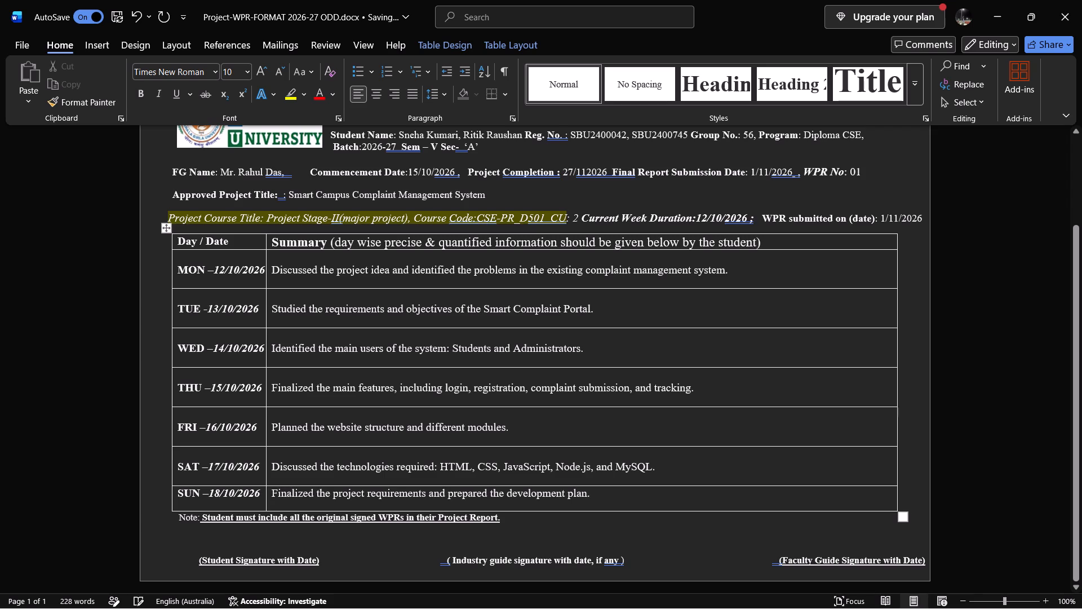
# Open the page header for editing and try to reduce its height by moving its lower boundary up.
pyautogui.scroll(5, 947, 427)
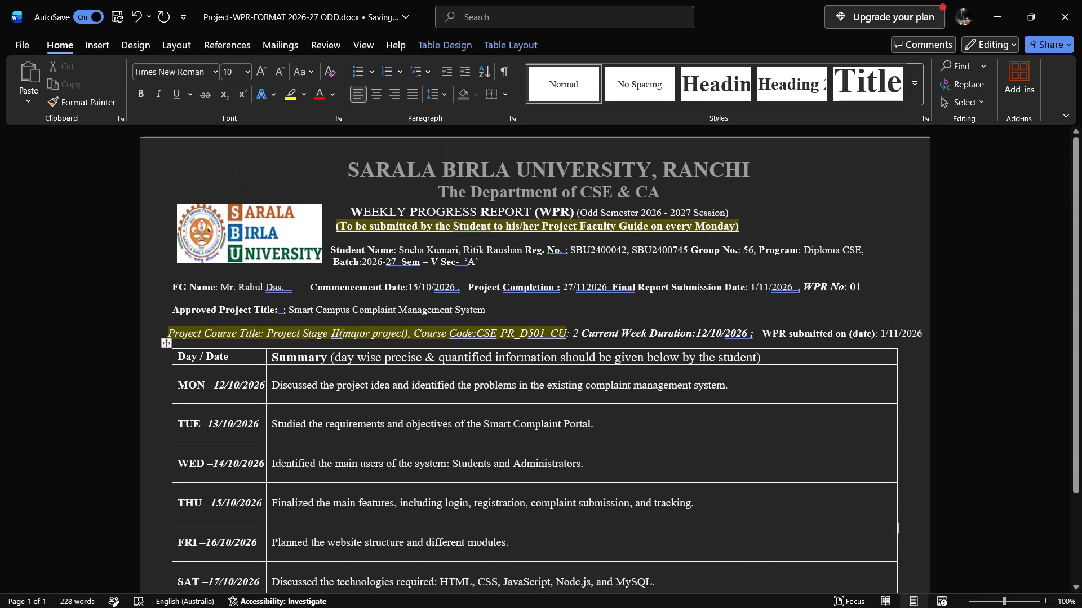
pyautogui.click(695, 179)
pyautogui.click(730, 151)
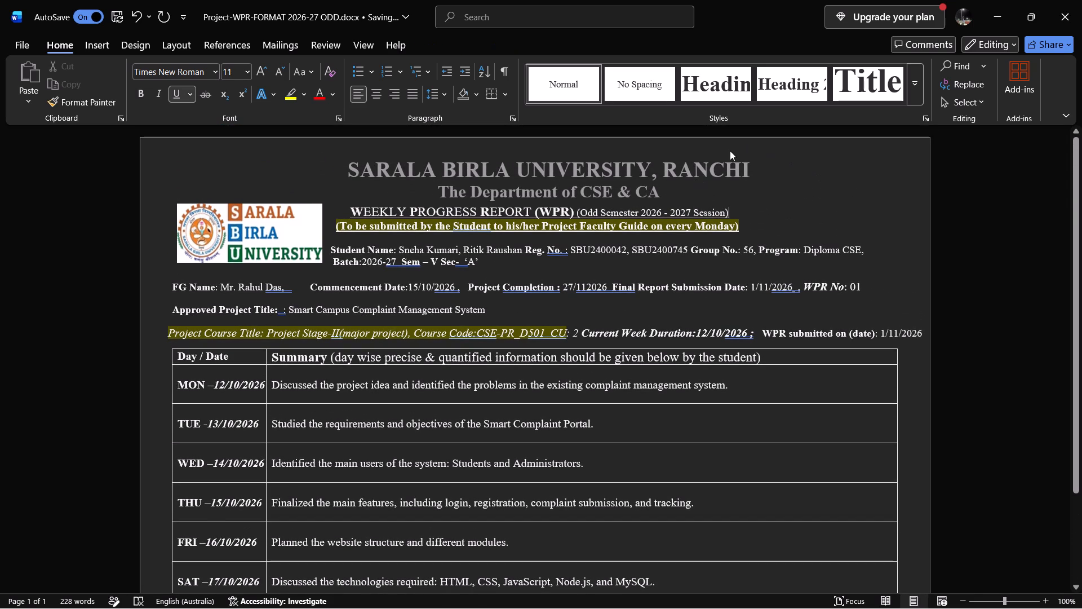
pyautogui.click(730, 151)
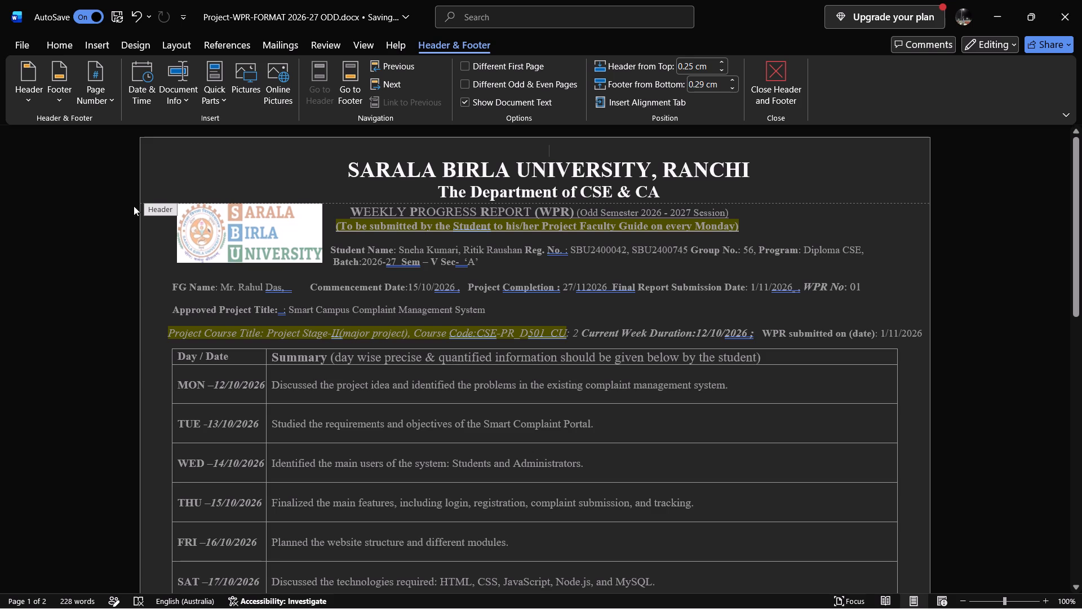
pyautogui.moveTo(162, 206); pyautogui.dragTo(162, 180)
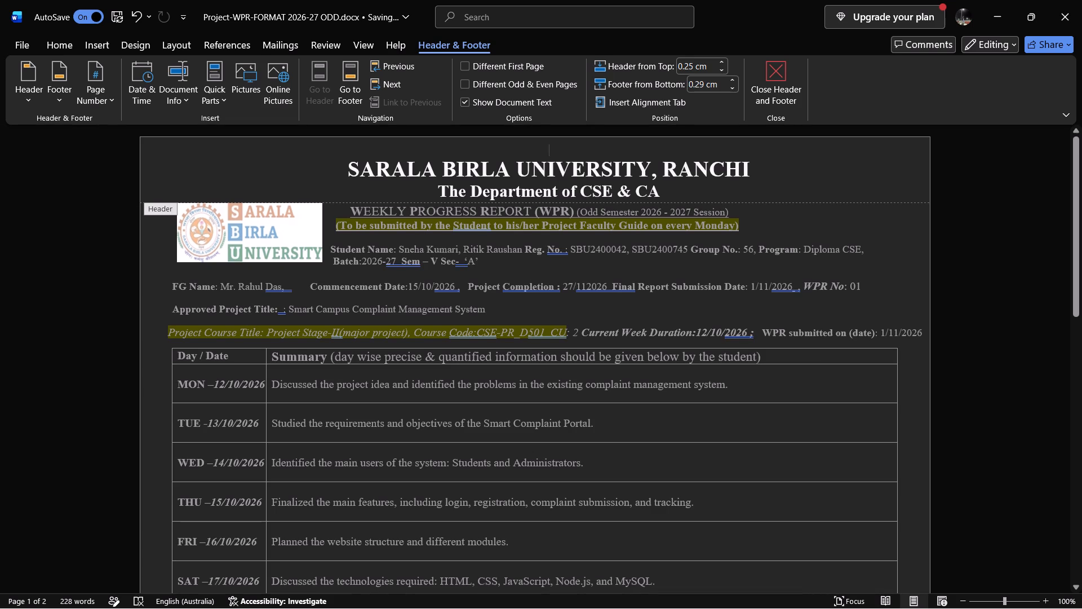
# Try to delete the blank line above SARALA BIRLA UNIVERSITY, RANCHI in the page header.
pyautogui.press('BackSpace')
pyautogui.press('BackSpace')
pyautogui.press('BackSpace')
pyautogui.press('BackSpace')
pyautogui.press('BackSpace')
pyautogui.click(1022, 216)
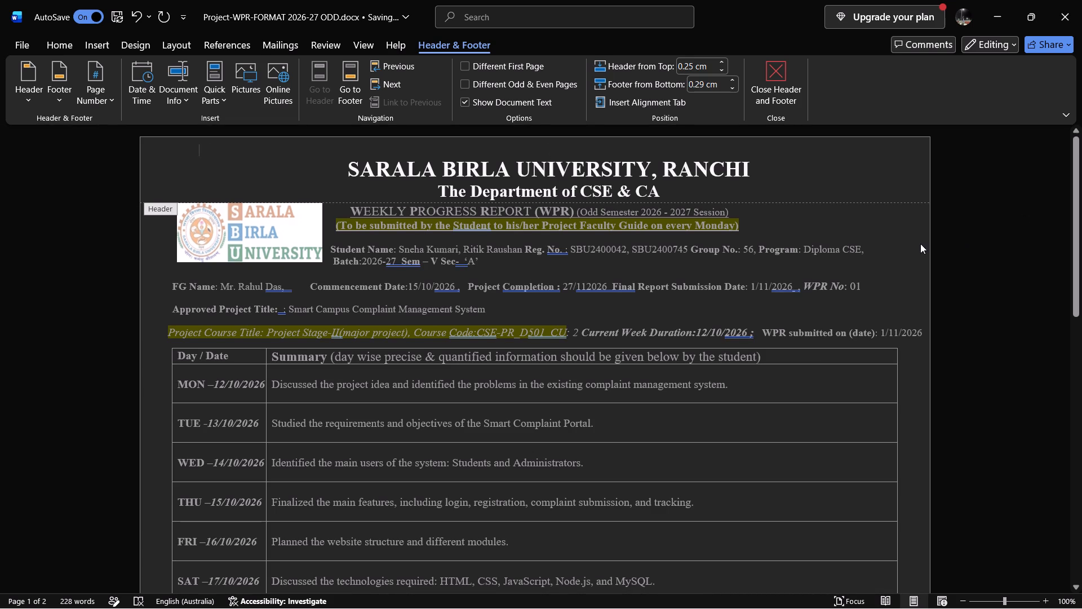
# Close the page header and return to the body of the weekly progress report.
pyautogui.click(920, 244)
pyautogui.doubleClick(885, 200)
pyautogui.click(1043, 214)
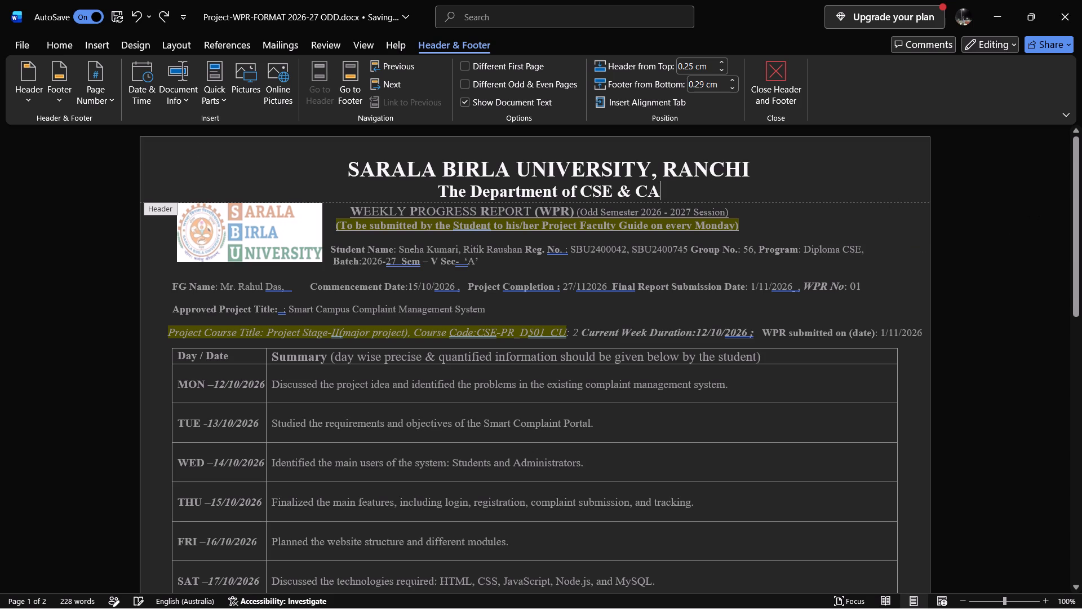
pyautogui.click(0, 134)
pyautogui.click(17, 47)
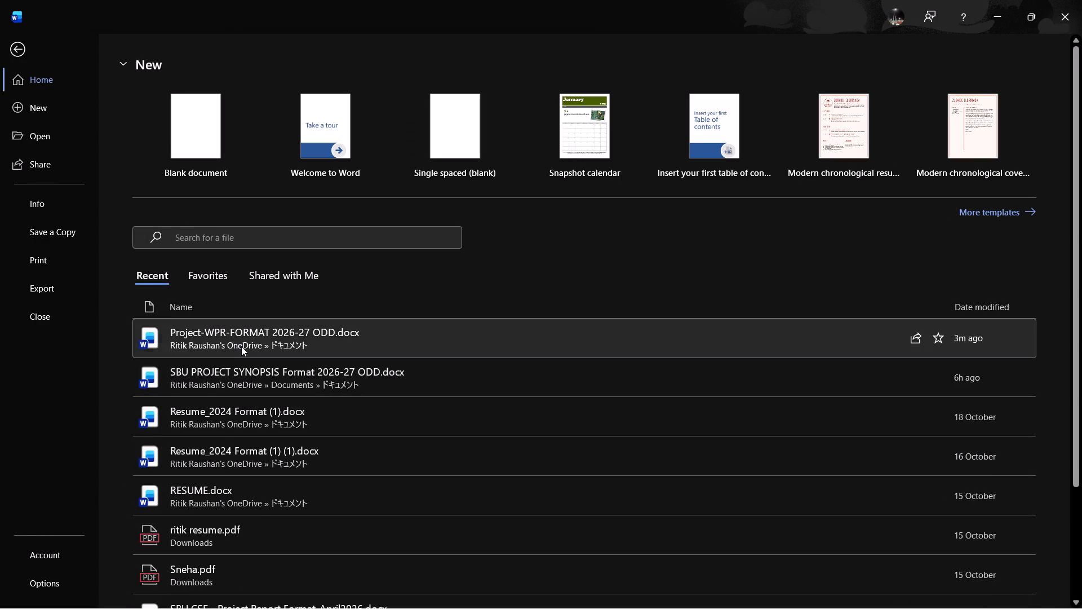
pyautogui.click(241, 346)
pyautogui.click(451, 47)
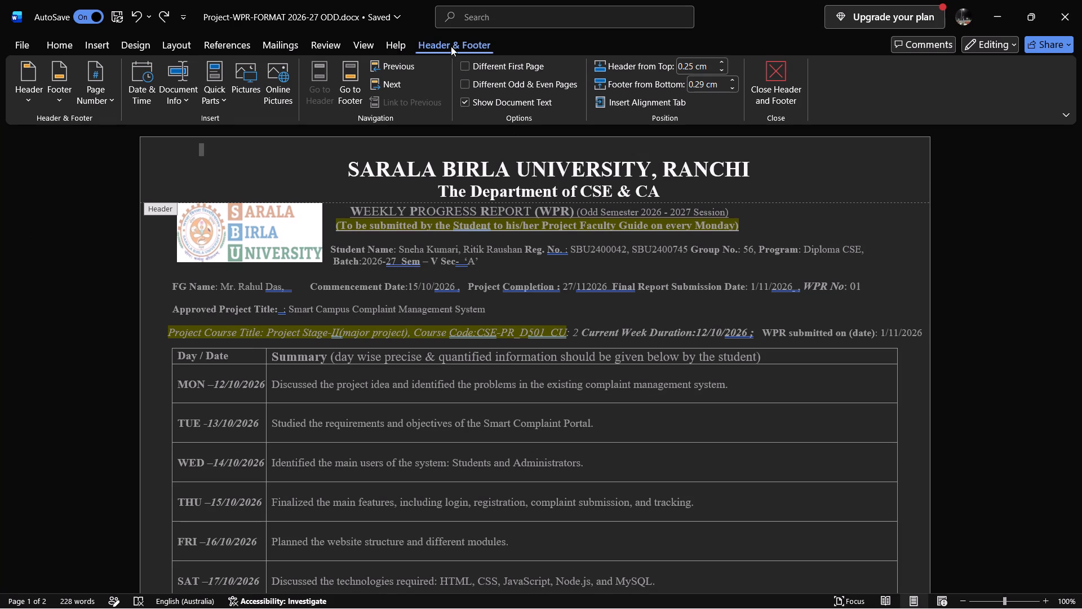
pyautogui.click(773, 86)
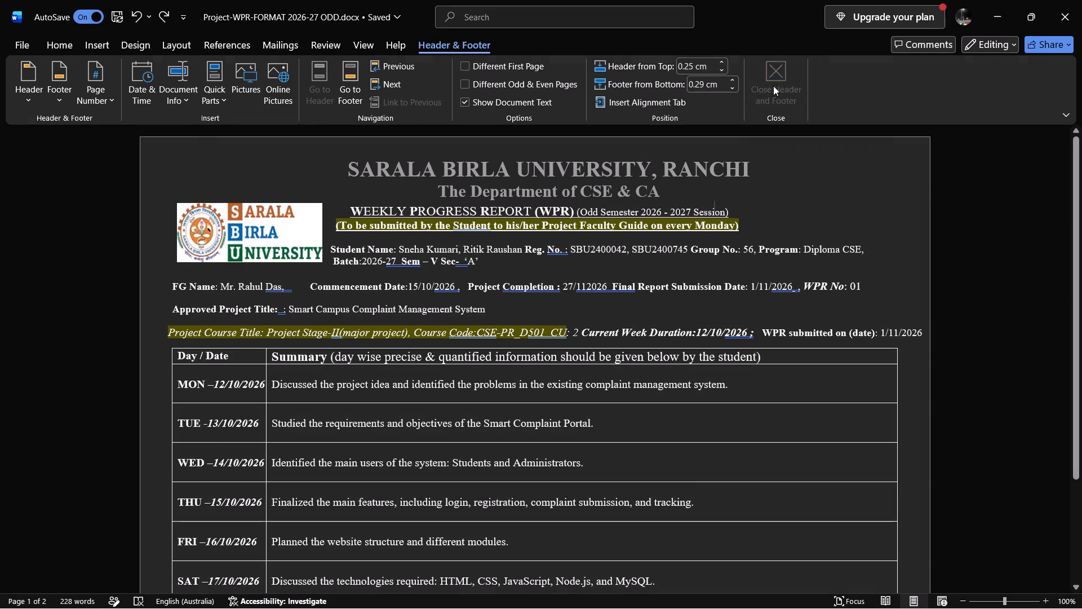
pyautogui.click(951, 217)
# Open the report's print preview and check the page layout, including the table, note and signature line.
pyautogui.scroll(-5, 951, 216)
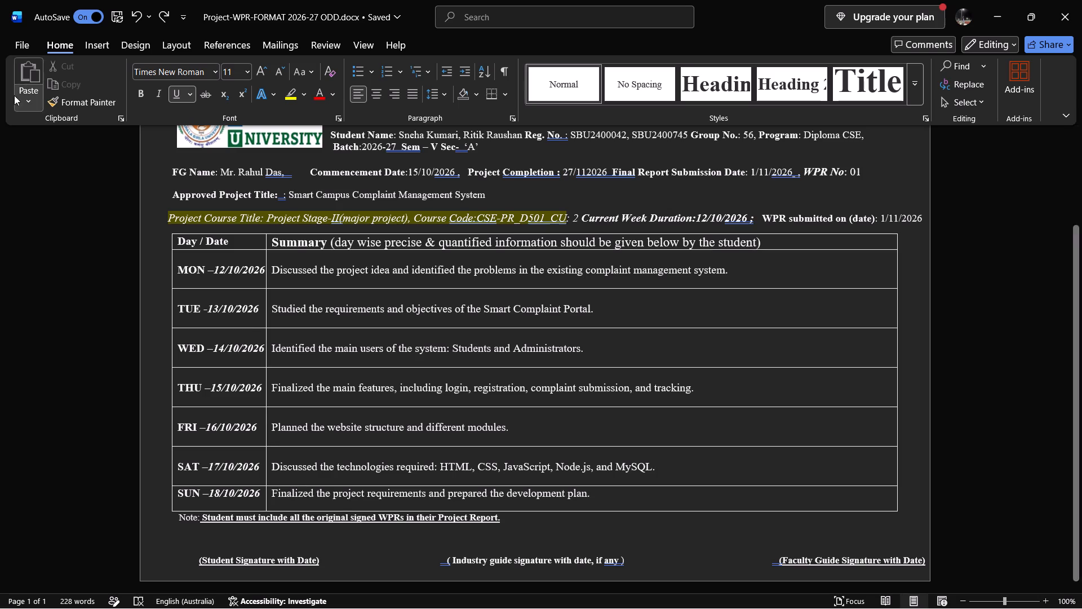
pyautogui.click(20, 48)
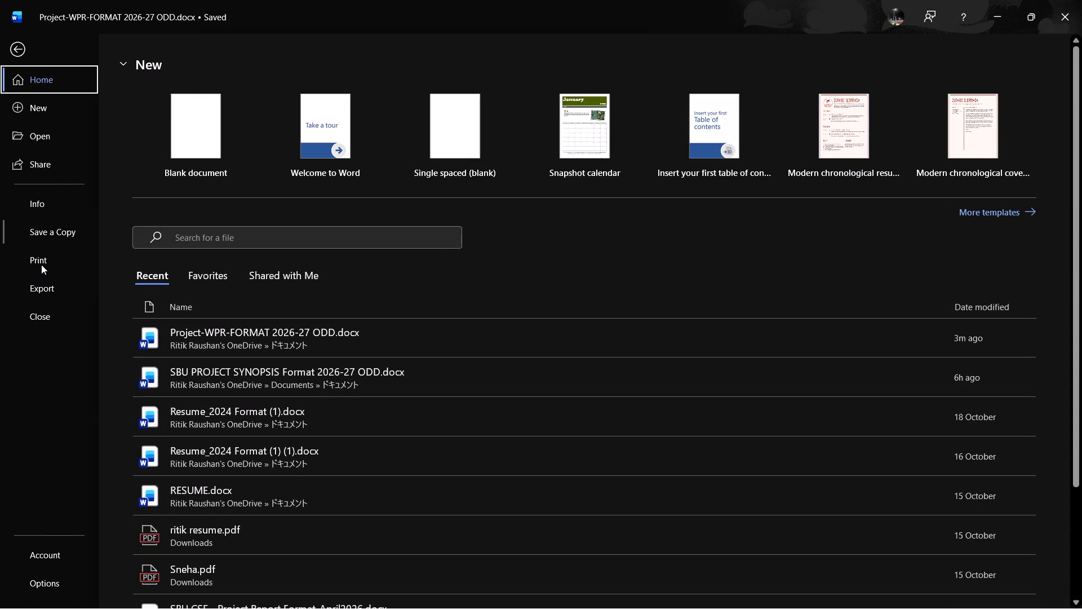
pyautogui.click(41, 263)
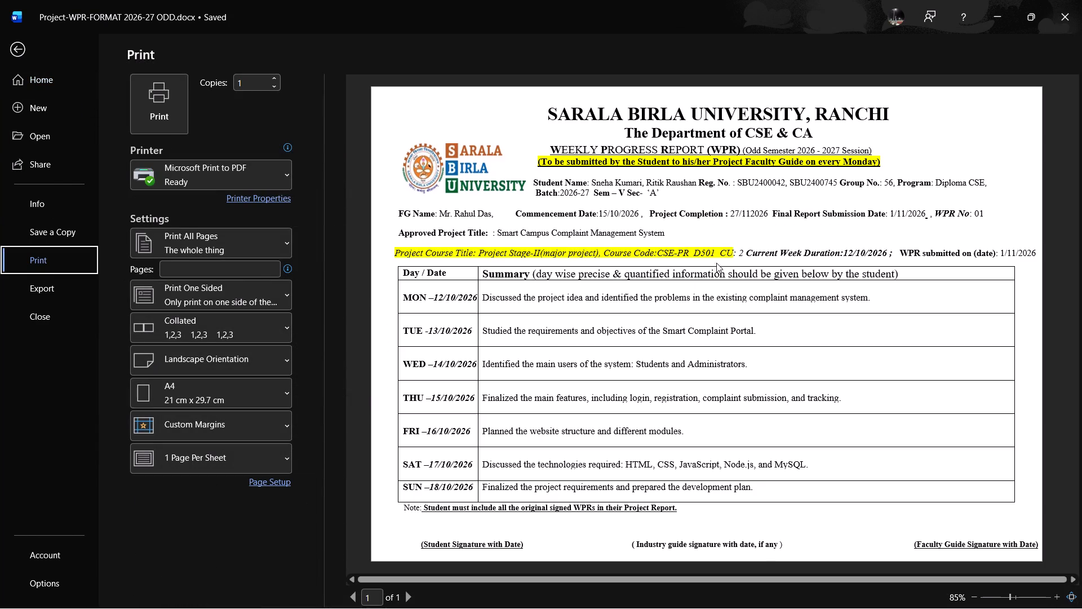
pyautogui.click(475, 517)
pyautogui.moveTo(476, 546); pyautogui.dragTo(476, 568)
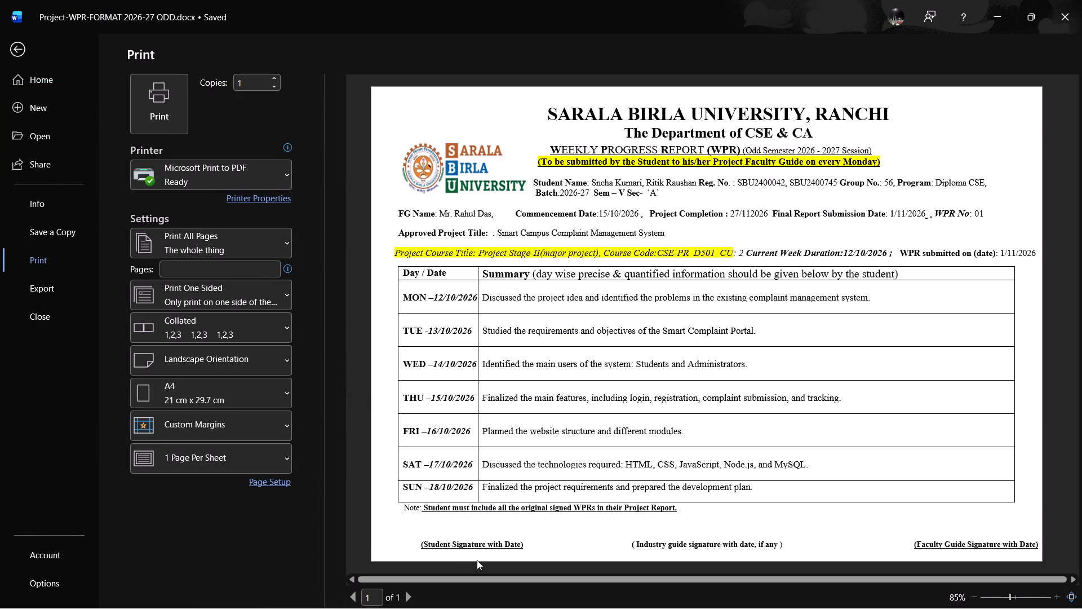
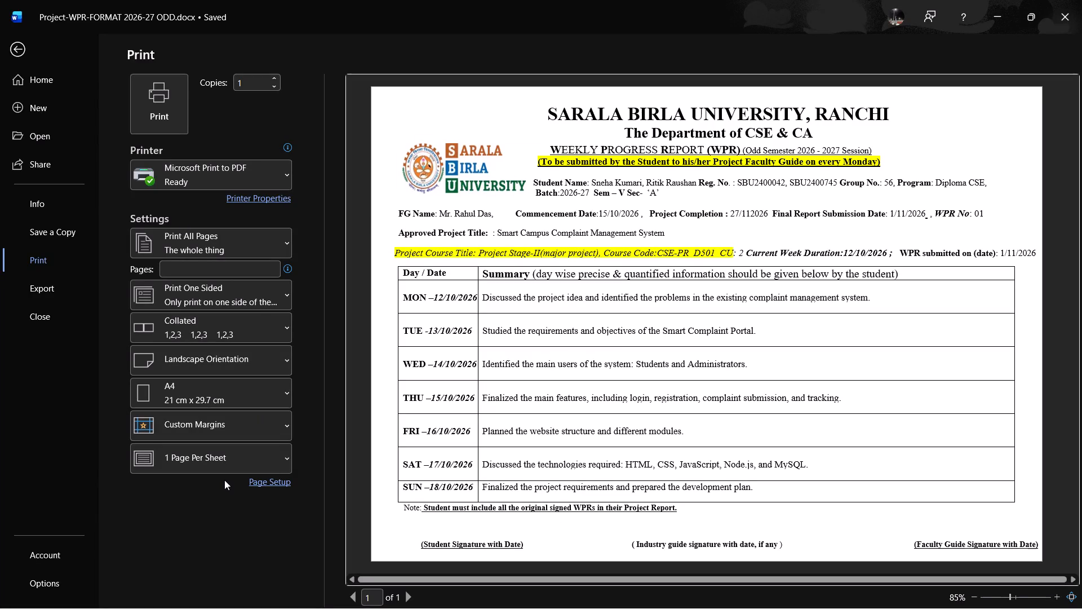
# Print the weekly progress report with Microsoft Print to PDF and save the PDF in Downloads as WPR1.
pyautogui.click(162, 113)
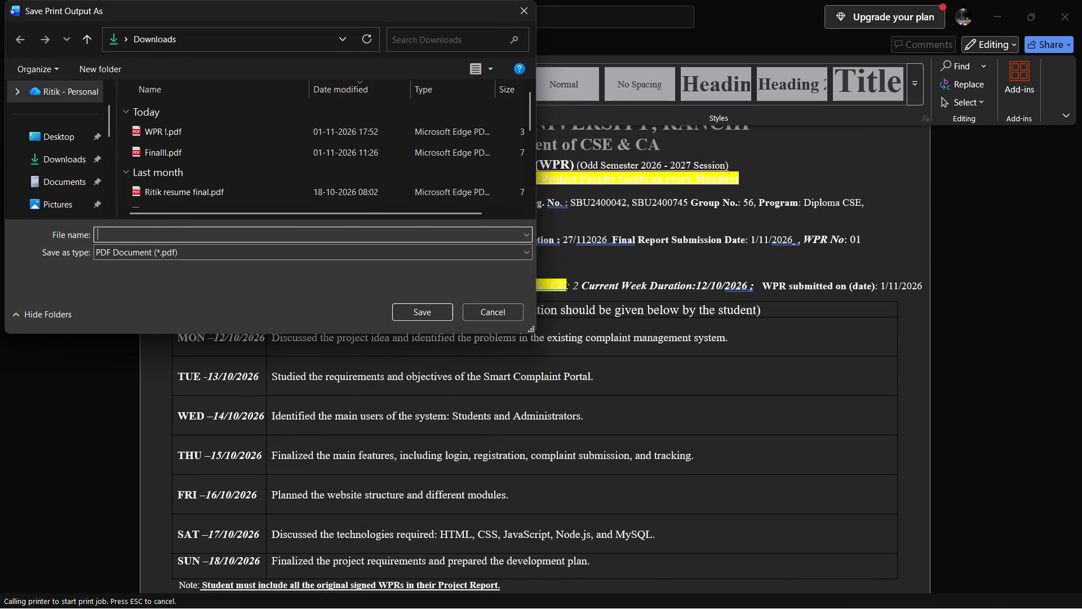
pyautogui.hotkey('shift', 'w')
pyautogui.hotkey('shift', 'p')
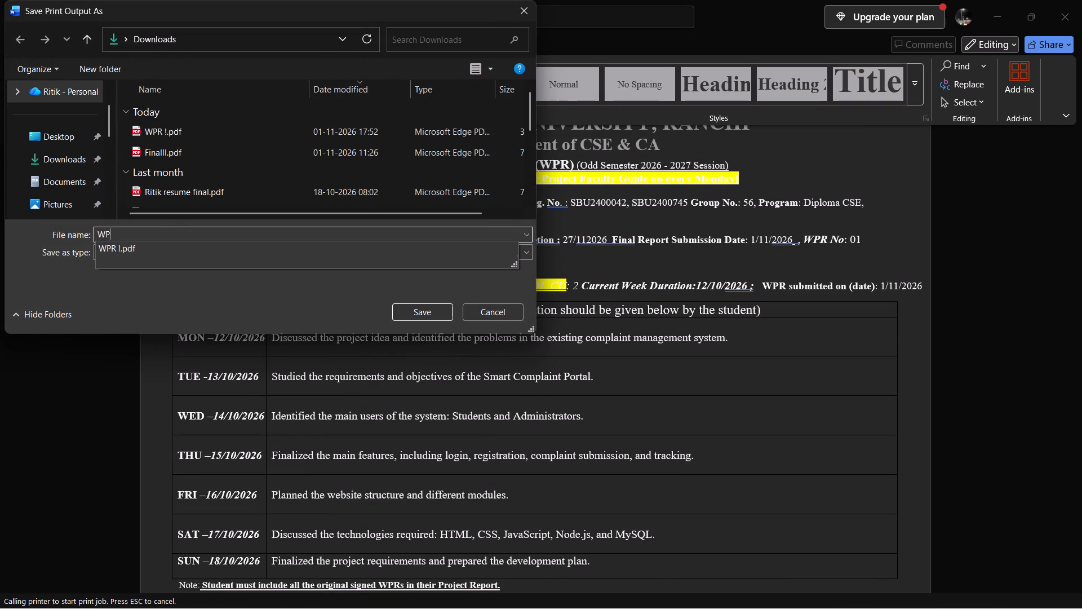
pyautogui.hotkey('shift', 'r')
pyautogui.hotkey('shift', '!')
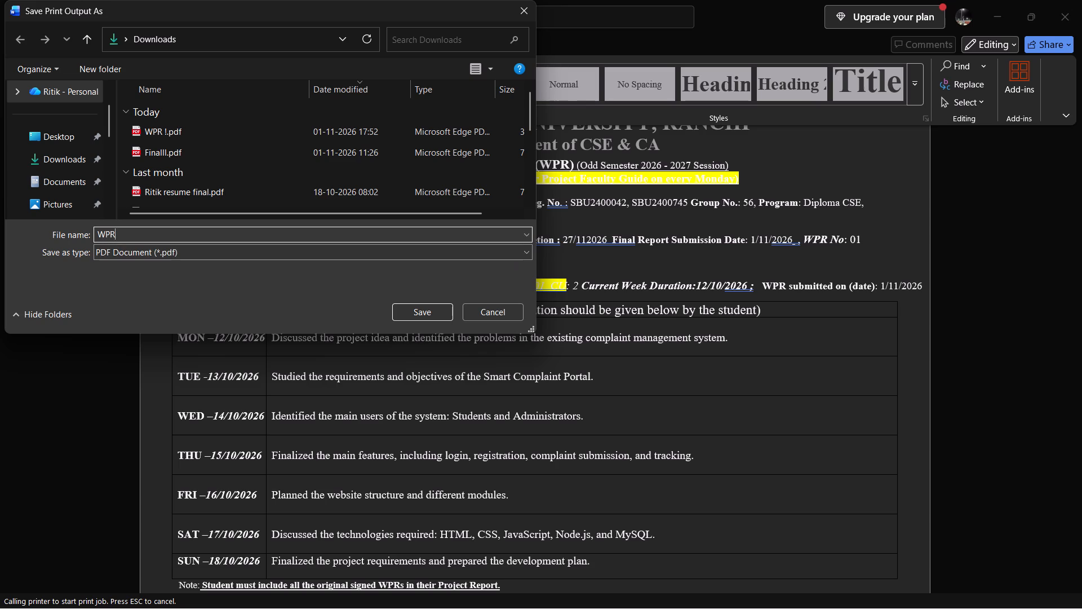
pyautogui.press('BackSpace')
pyautogui.write('12')
pyautogui.press('BackSpace')
pyautogui.press('Return')
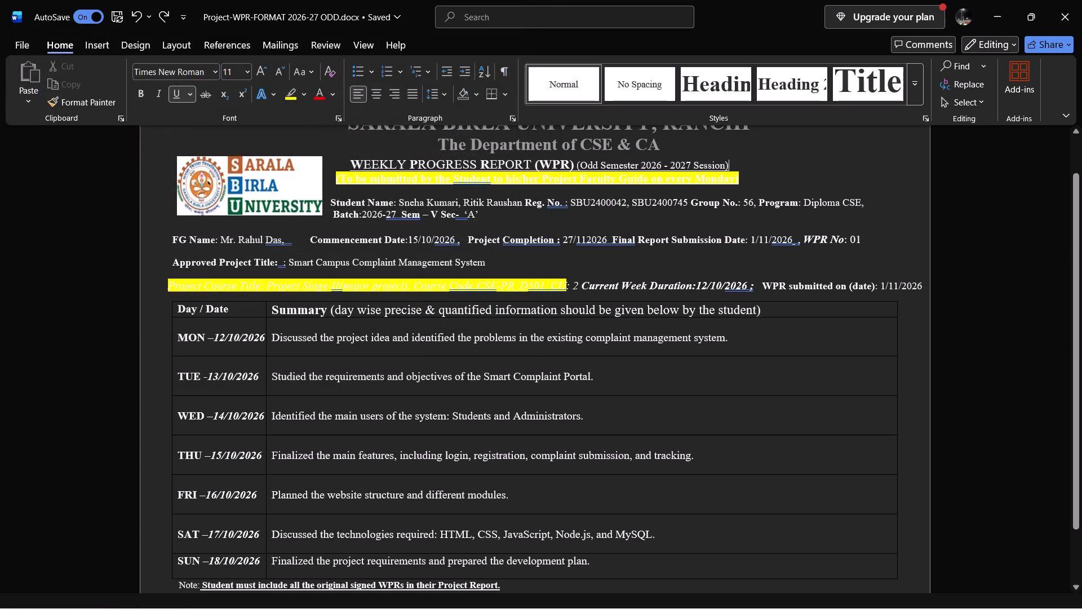
# Search Windows for WhatsApp and open the app.
pyautogui.click(522, 598)
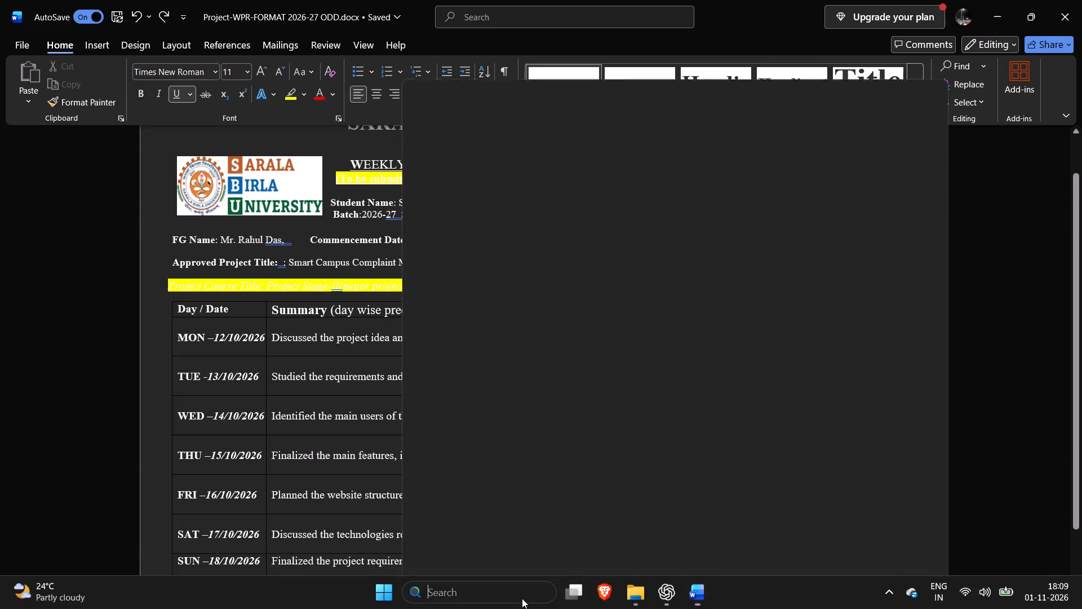
pyautogui.write('wh')
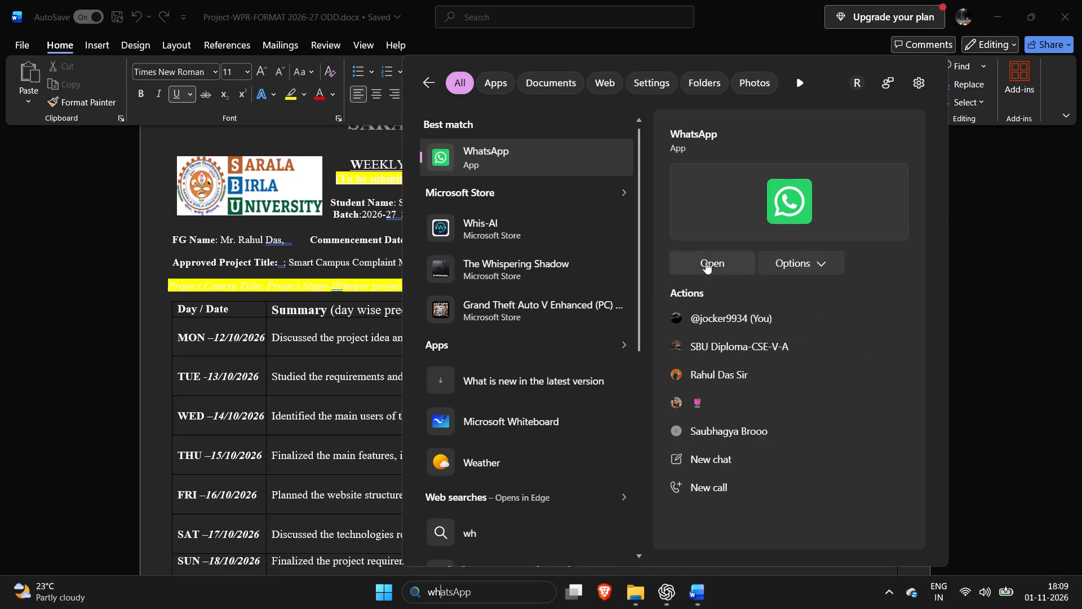
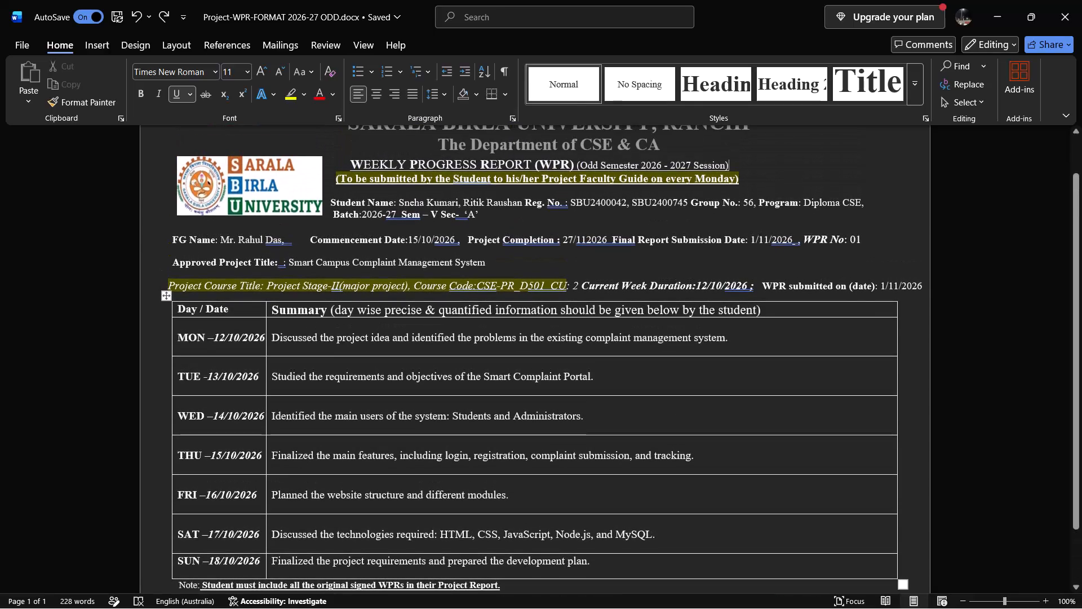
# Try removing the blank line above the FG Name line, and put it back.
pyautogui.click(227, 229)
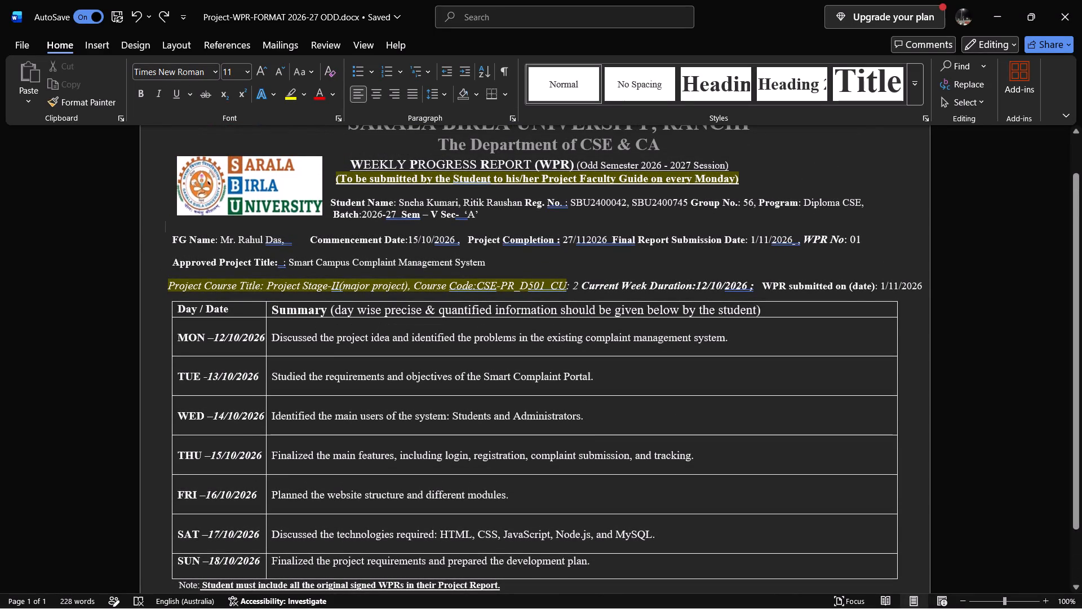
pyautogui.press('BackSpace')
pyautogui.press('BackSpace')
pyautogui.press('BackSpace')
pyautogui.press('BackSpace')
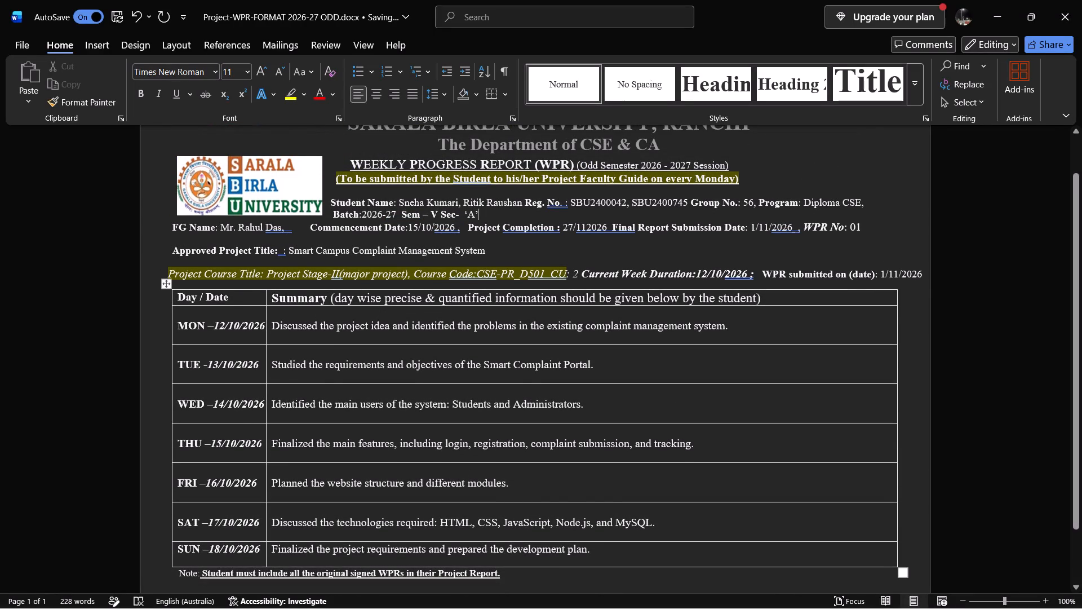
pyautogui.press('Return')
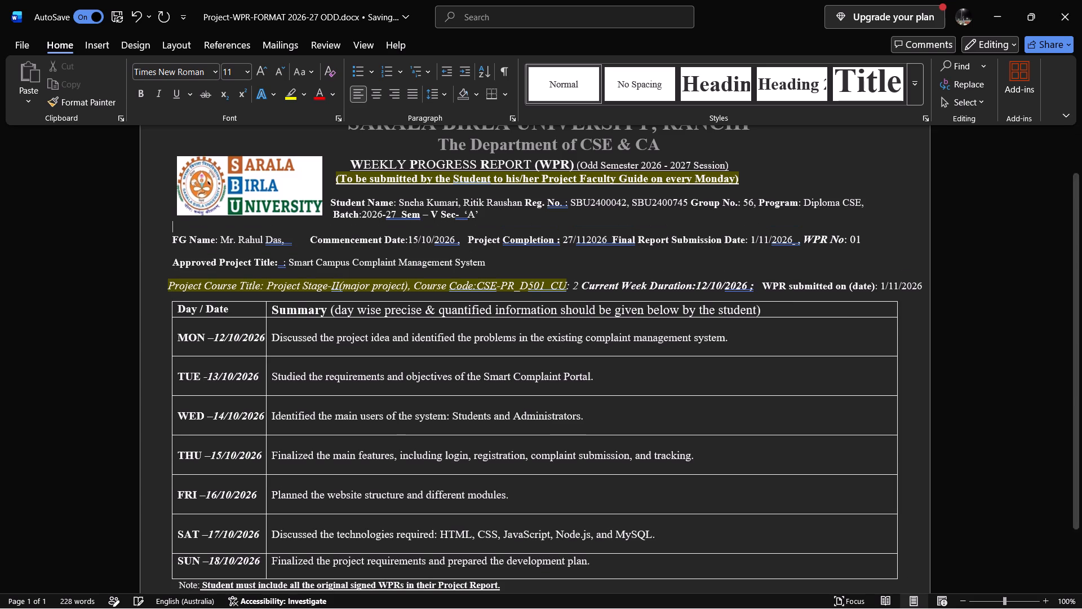
# Delete the note below the table about including all the original signed WPRs in the Project Report.
pyautogui.scroll(1, 602, 282)
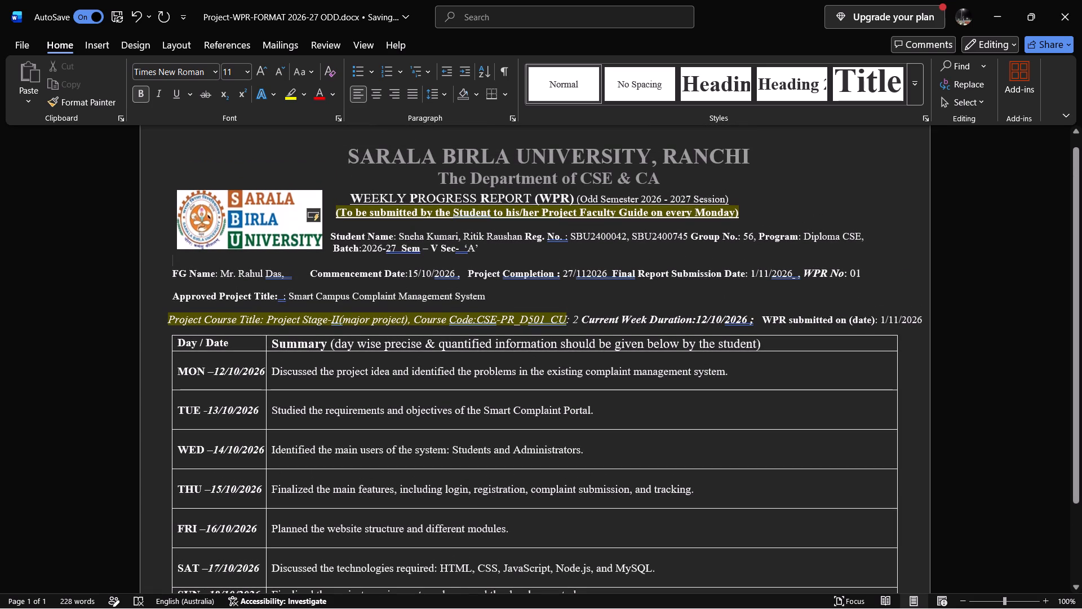
pyautogui.scroll(-1, 999, 364)
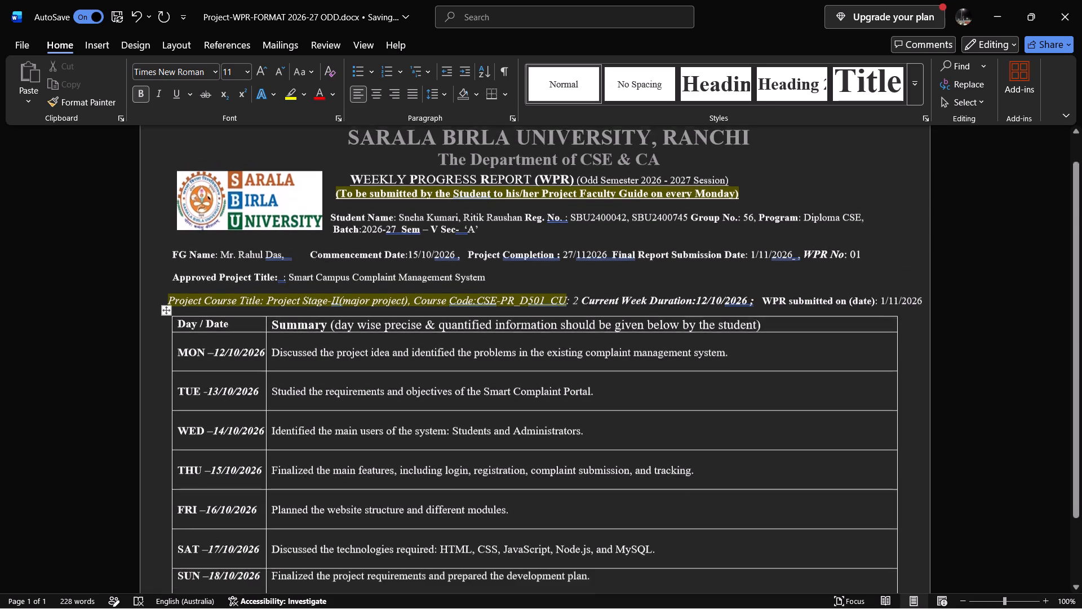
pyautogui.scroll(-5, 999, 364)
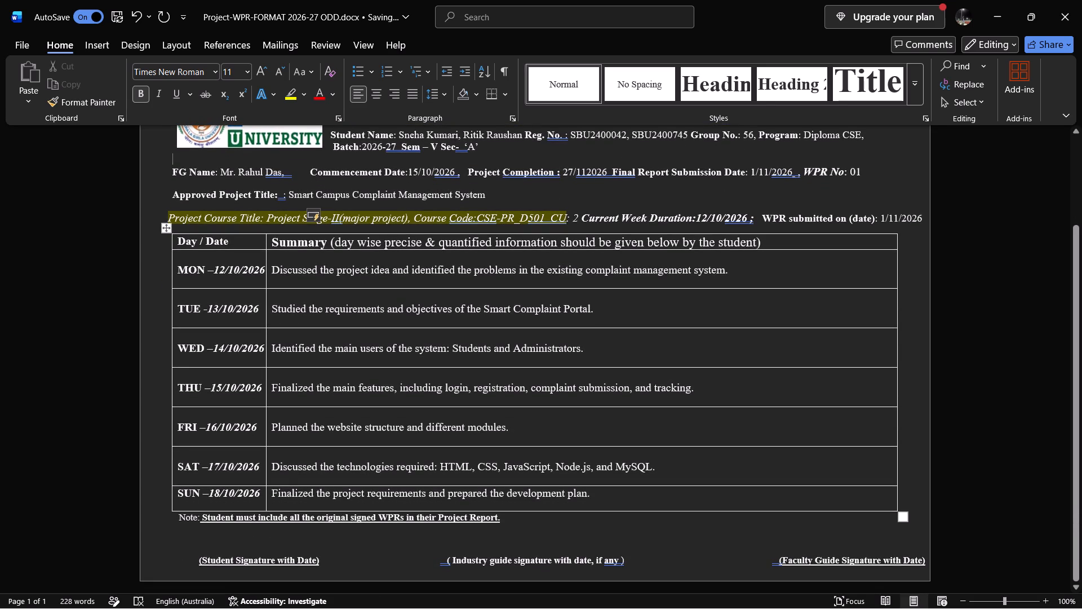
pyautogui.moveTo(509, 519); pyautogui.dragTo(178, 525)
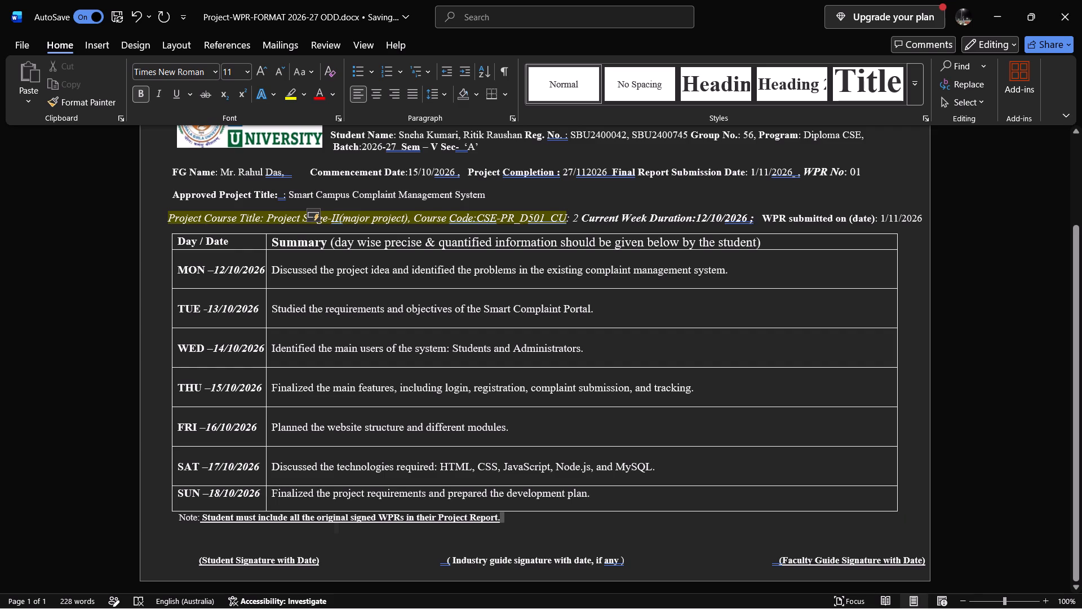
pyautogui.moveTo(178, 525); pyautogui.dragTo(171, 521)
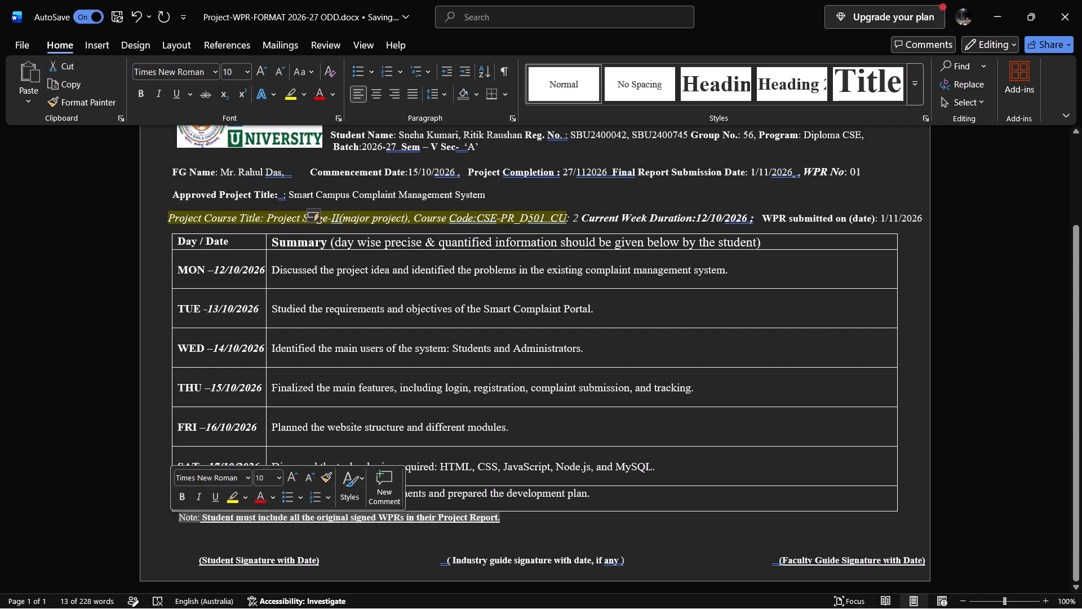
pyautogui.press('BackSpace')
pyautogui.click(1002, 465)
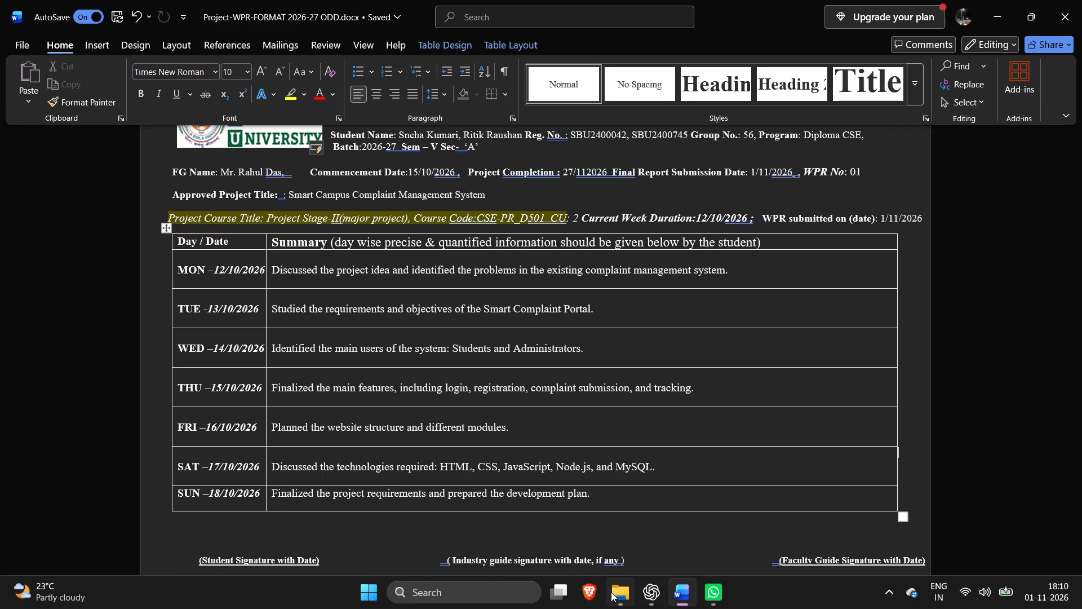
# Switch to File Explorer, delete the PDFs "WPR !" and "WPR1" from Downloads, and close the window.
pyautogui.click(611, 592)
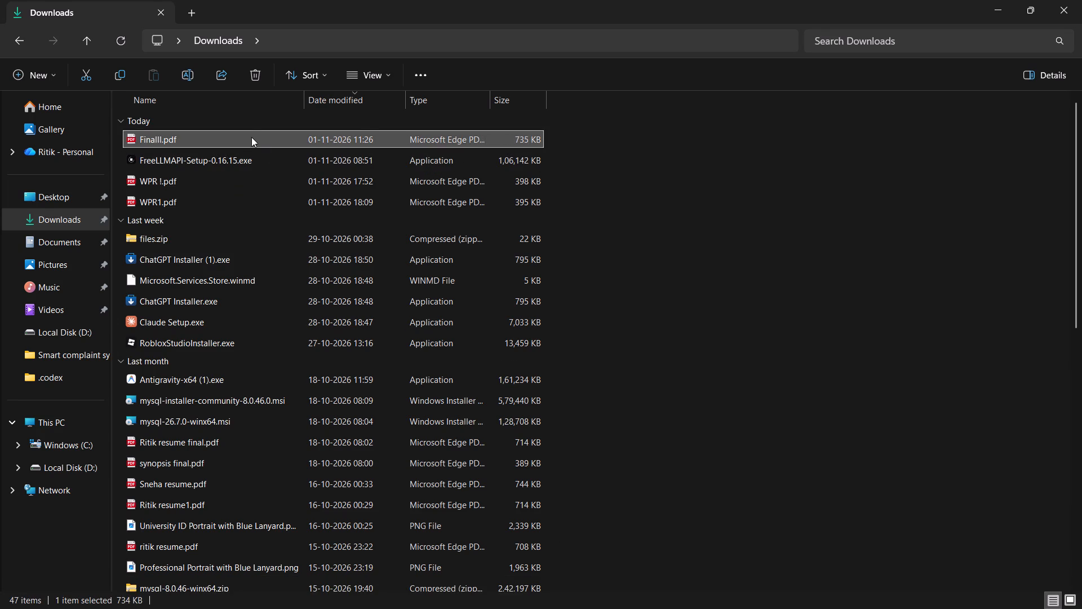
pyautogui.click(195, 185)
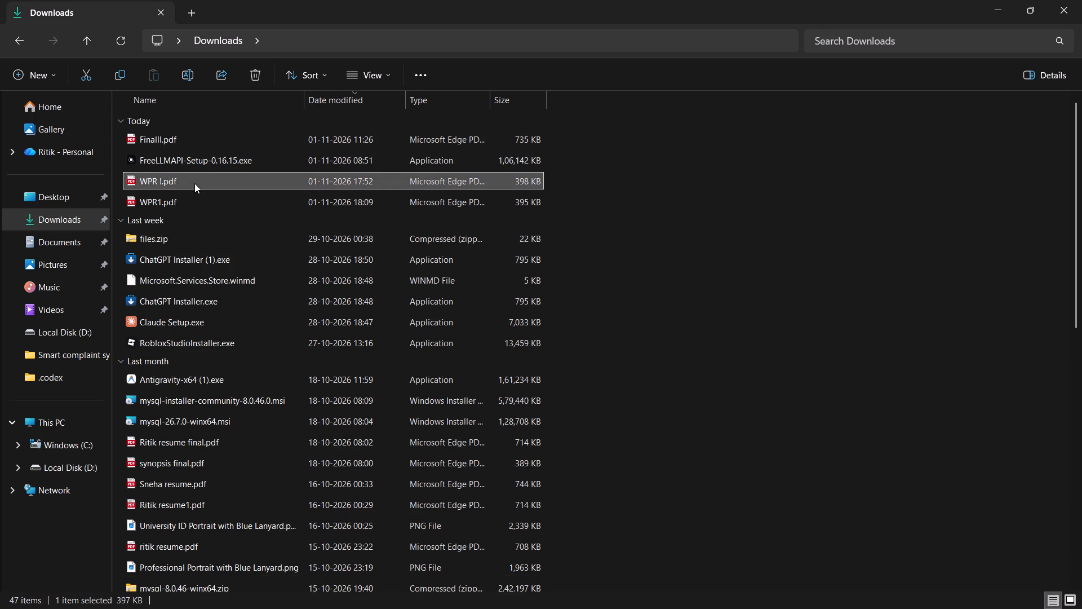
pyautogui.press('Delete')
pyautogui.click(197, 181)
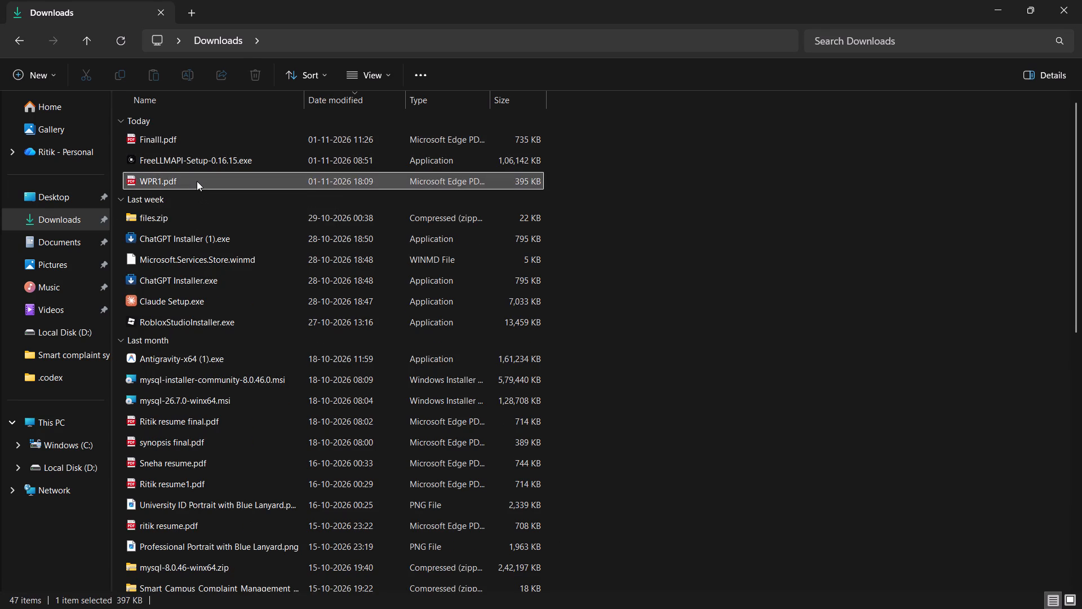
pyautogui.press('Delete')
pyautogui.click(1081, 0)
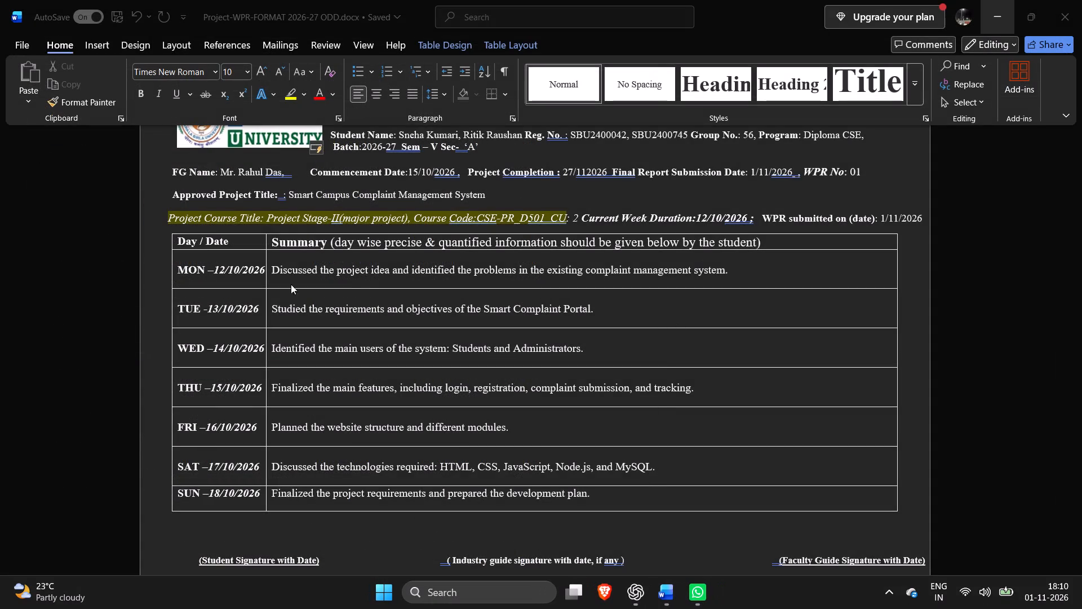
# Print the weekly progress report from Word with Microsoft Print to PDF and save it in Downloads as "WPR 1".
pyautogui.scroll(-4, 576, 351)
pyautogui.click(983, 374)
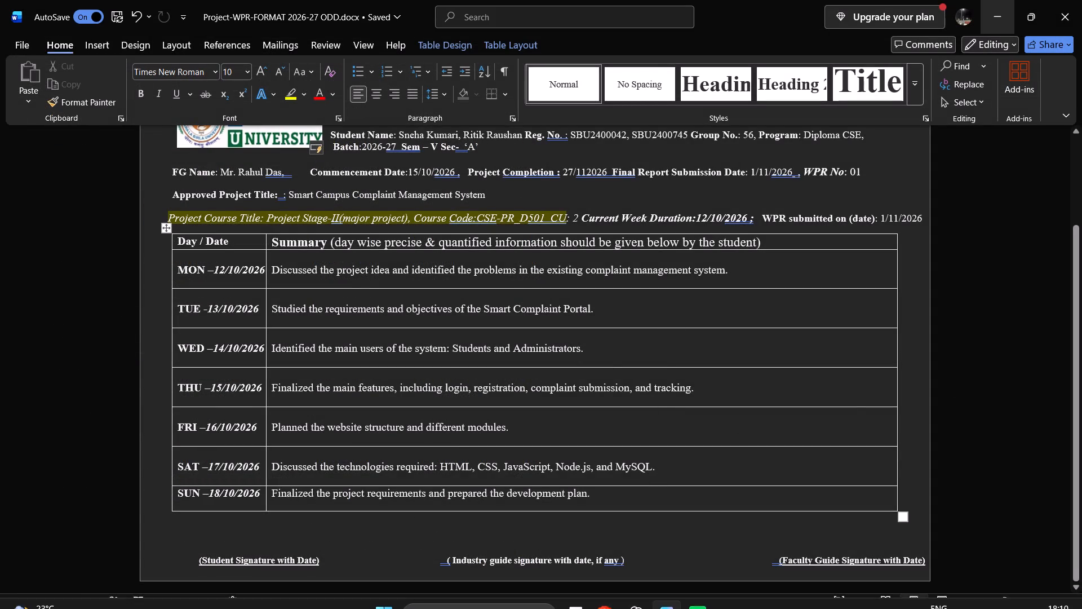
pyautogui.click(20, 50)
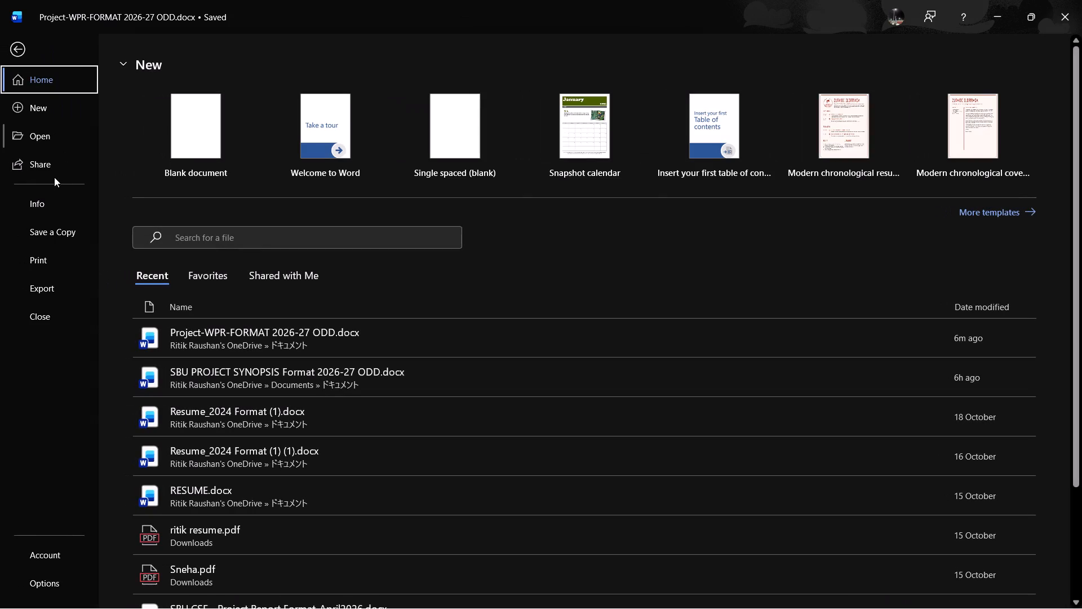
pyautogui.click(45, 251)
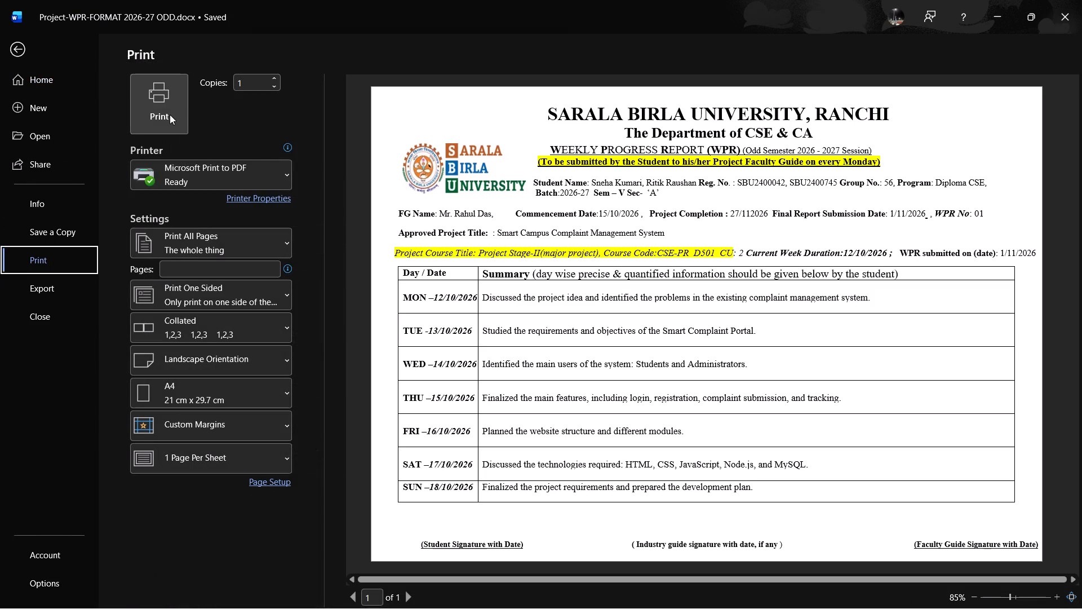
pyautogui.click(170, 109)
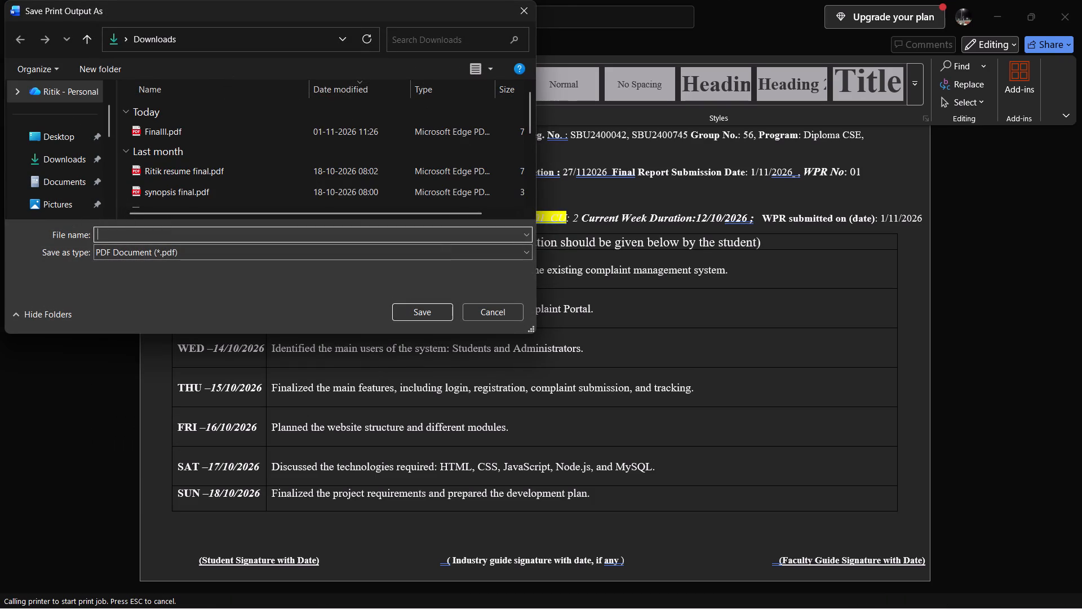
pyautogui.hotkey('shift', 'w')
pyautogui.write('PR !')
pyautogui.press('BackSpace')
pyautogui.press('1')
pyautogui.press('Return')
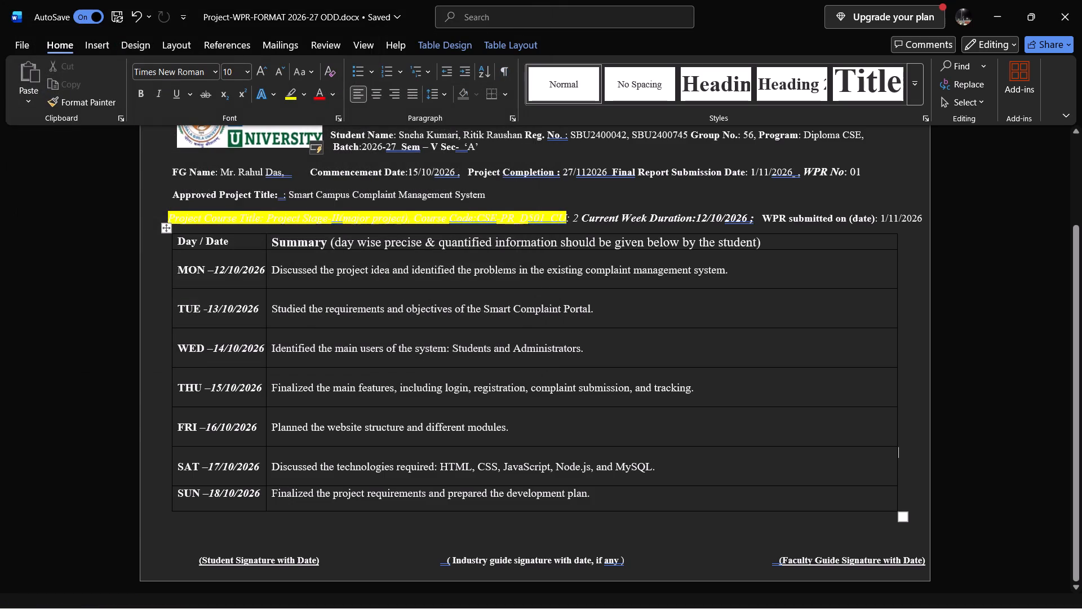
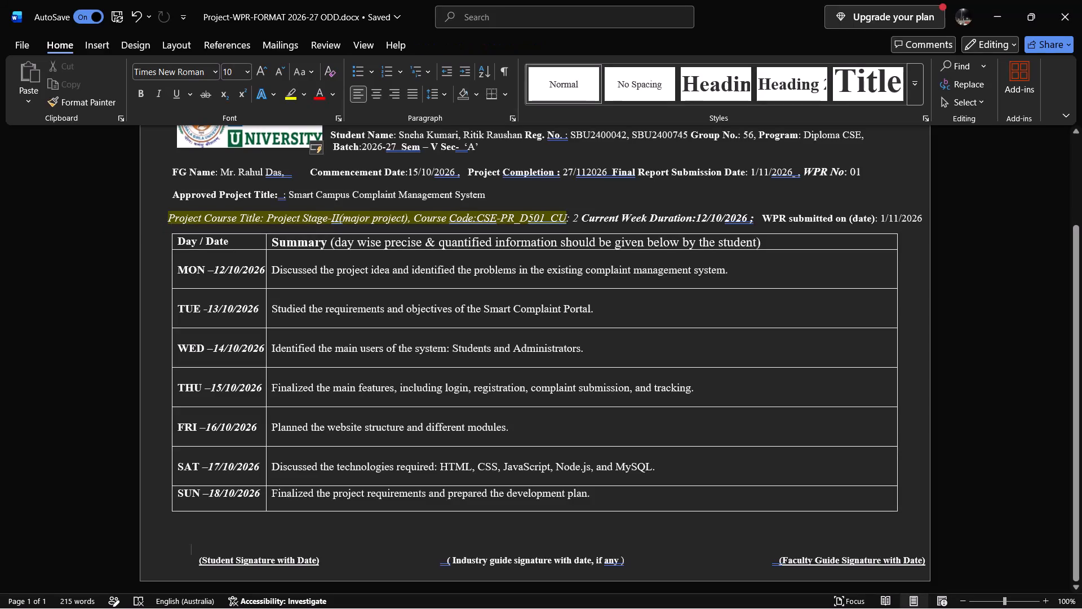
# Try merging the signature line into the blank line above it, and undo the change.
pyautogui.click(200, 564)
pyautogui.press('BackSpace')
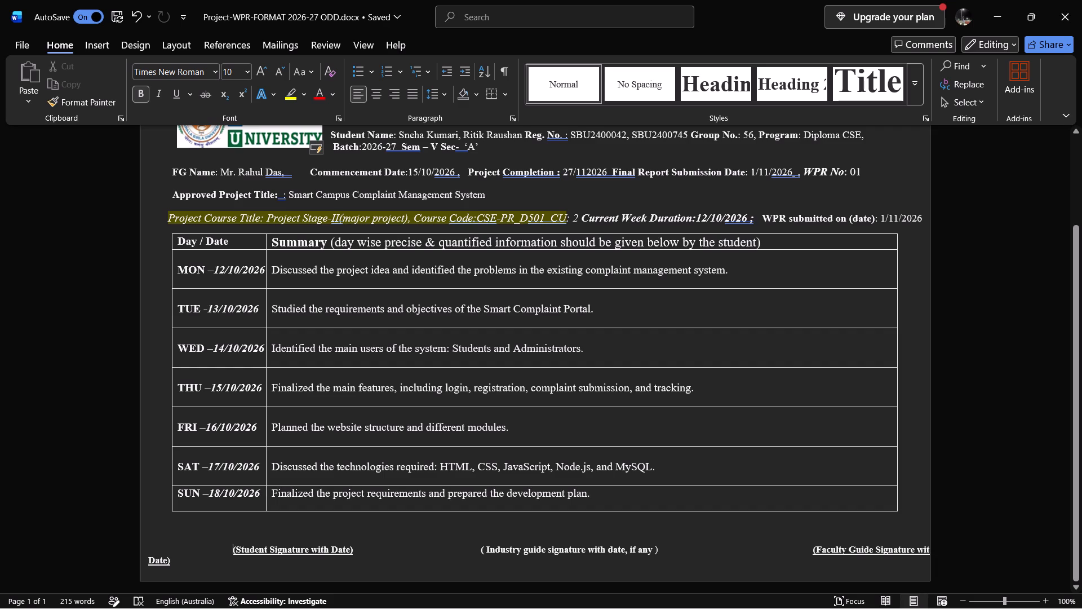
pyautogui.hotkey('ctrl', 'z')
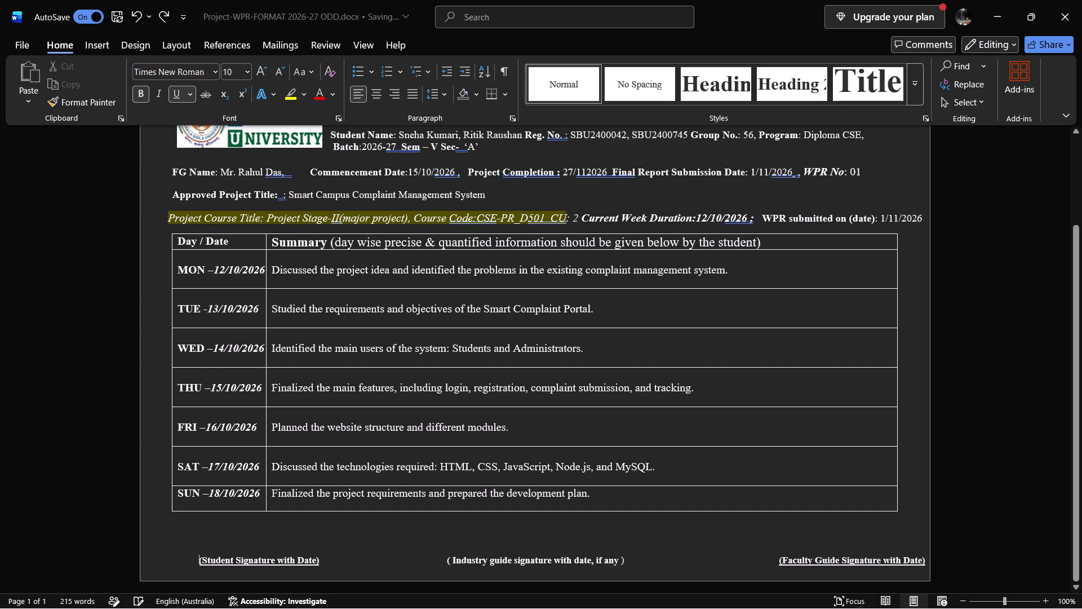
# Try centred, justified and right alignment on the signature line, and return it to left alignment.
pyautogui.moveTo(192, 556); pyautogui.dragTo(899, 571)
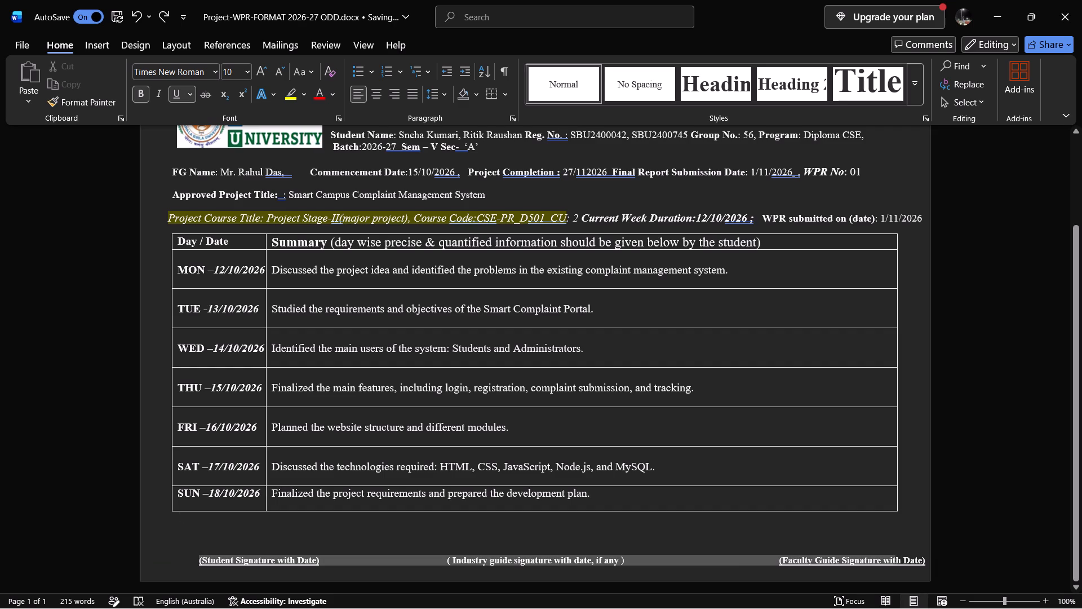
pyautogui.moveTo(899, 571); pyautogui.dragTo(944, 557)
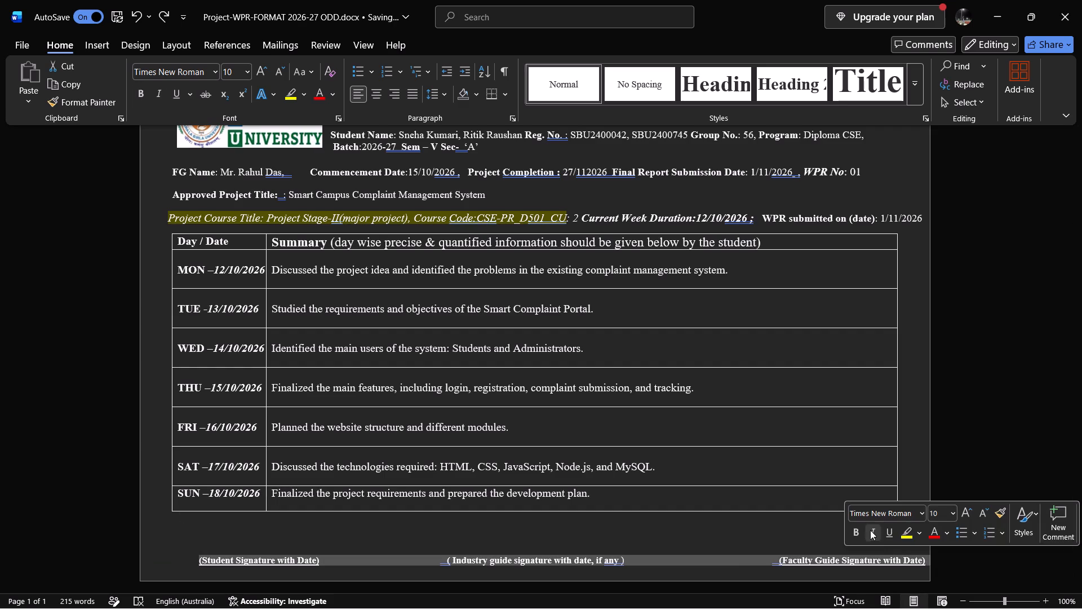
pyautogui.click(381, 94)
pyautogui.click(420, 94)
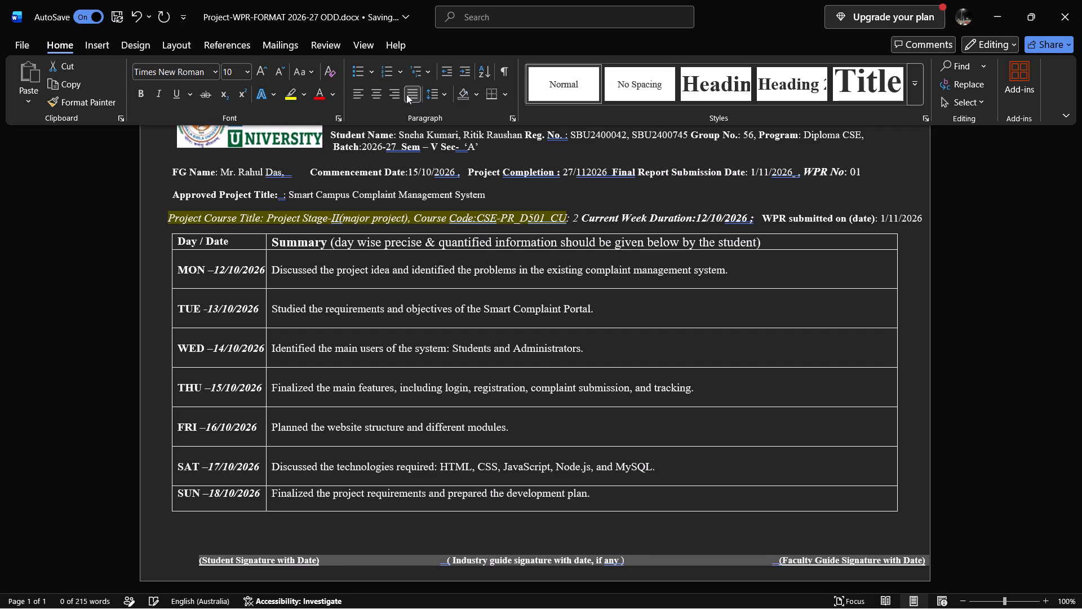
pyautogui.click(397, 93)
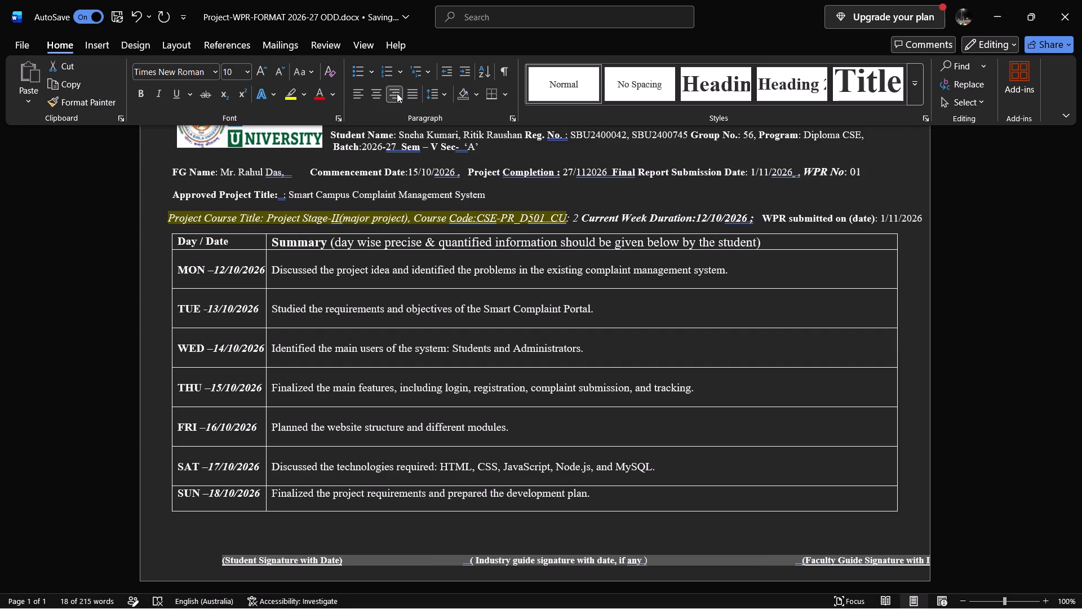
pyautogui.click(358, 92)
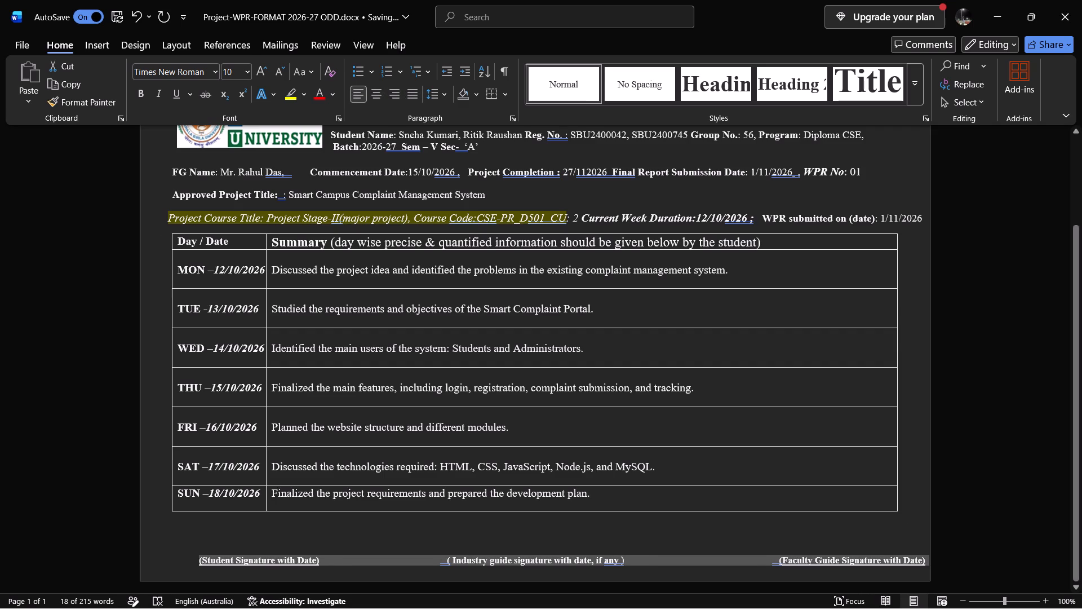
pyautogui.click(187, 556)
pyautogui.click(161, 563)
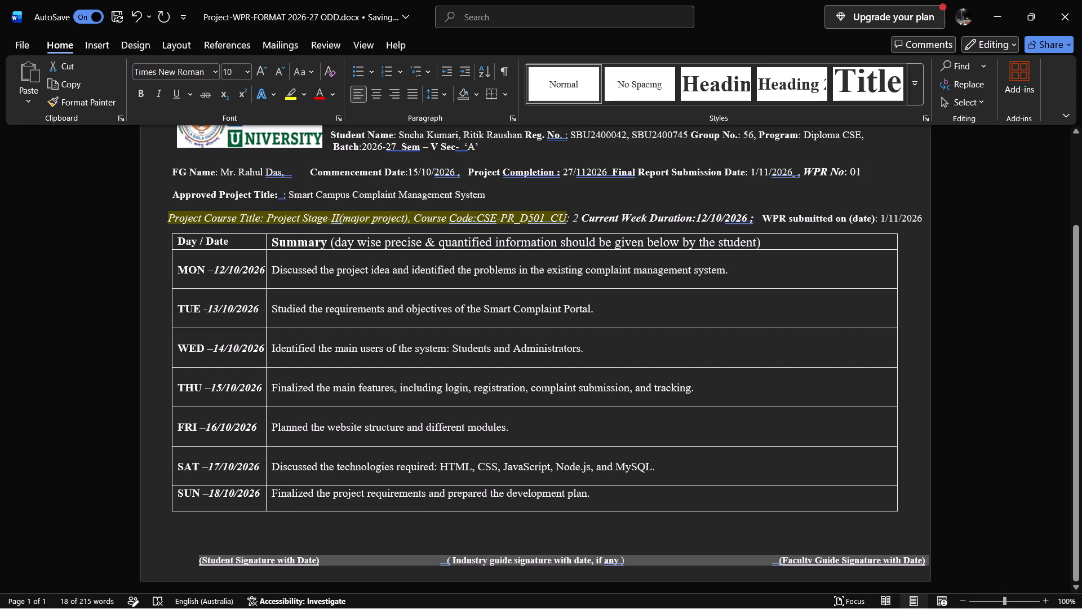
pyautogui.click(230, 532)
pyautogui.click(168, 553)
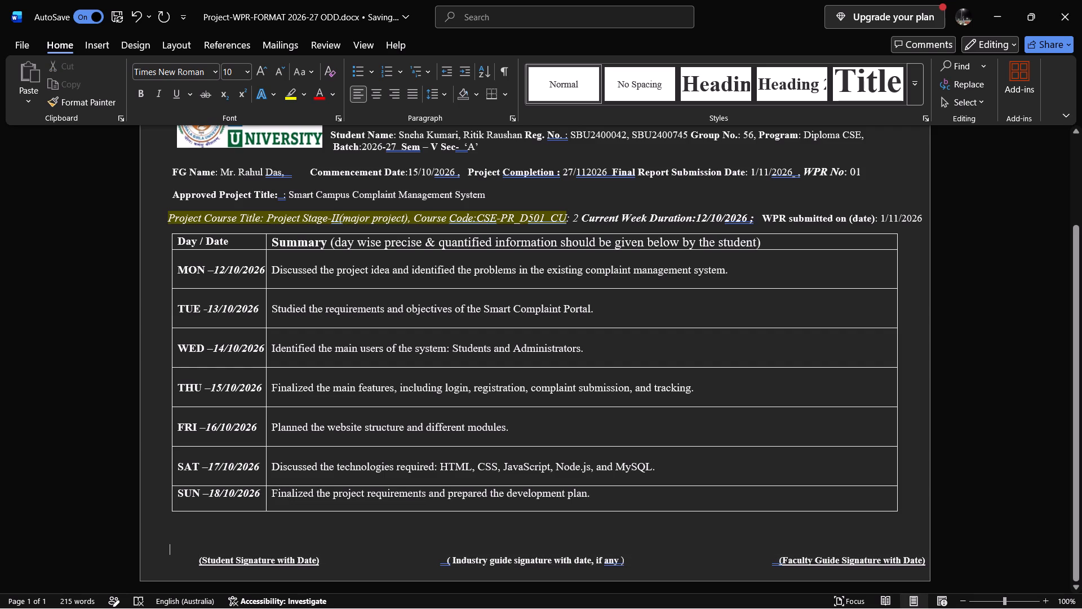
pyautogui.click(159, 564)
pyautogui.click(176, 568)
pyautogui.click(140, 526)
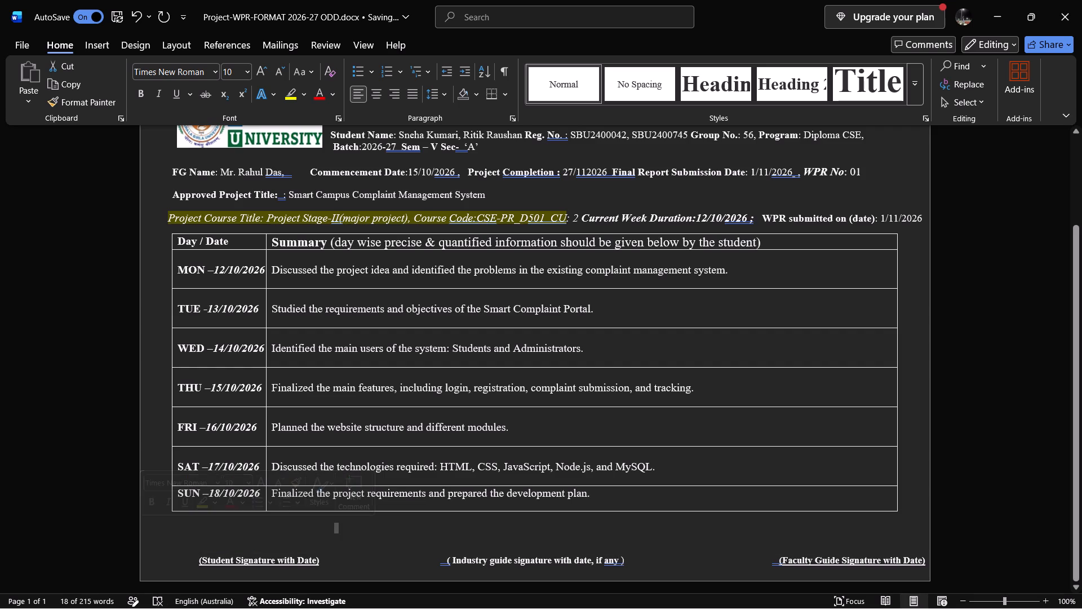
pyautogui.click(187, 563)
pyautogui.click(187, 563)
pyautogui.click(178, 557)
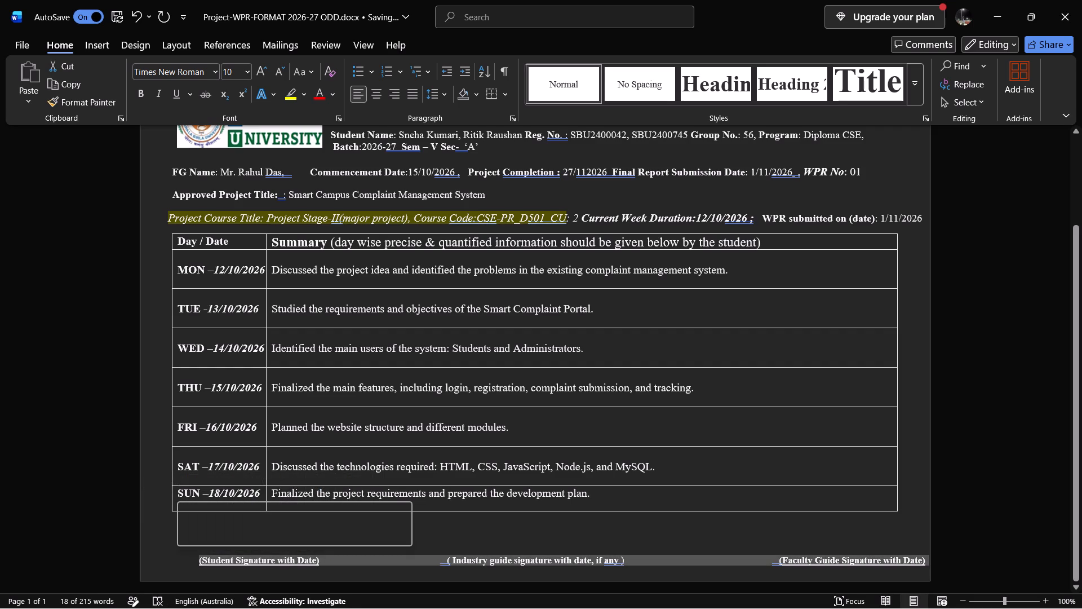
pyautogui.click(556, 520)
# Remove the blank line and leading space before "(Student Signature with Date)", starting the signature line near the table's left edge with one space.
pyautogui.click(192, 558)
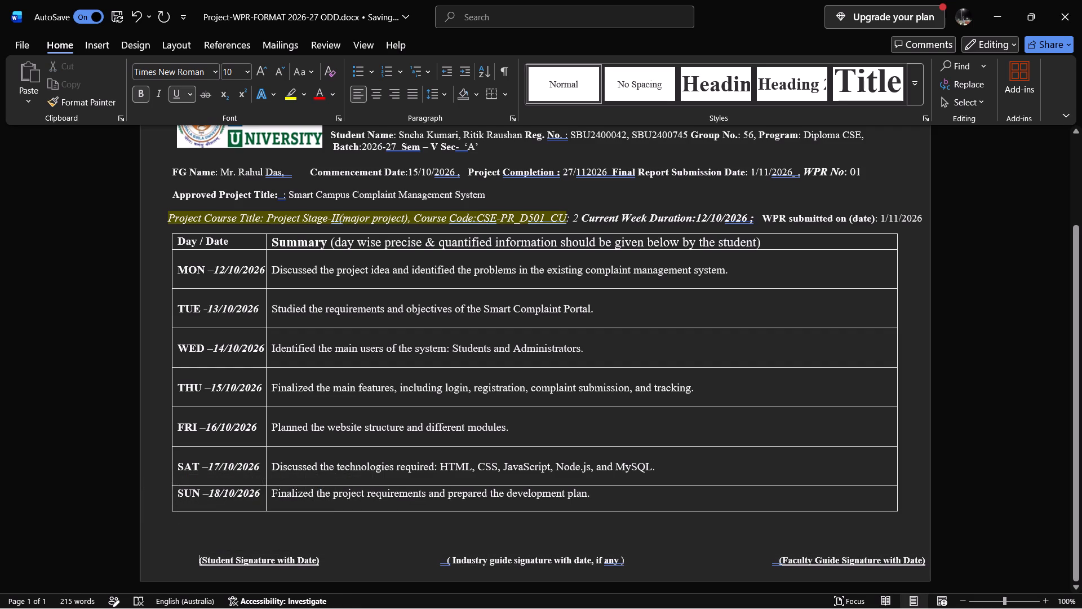
pyautogui.press('BackSpace')
pyautogui.press('BackSpace')
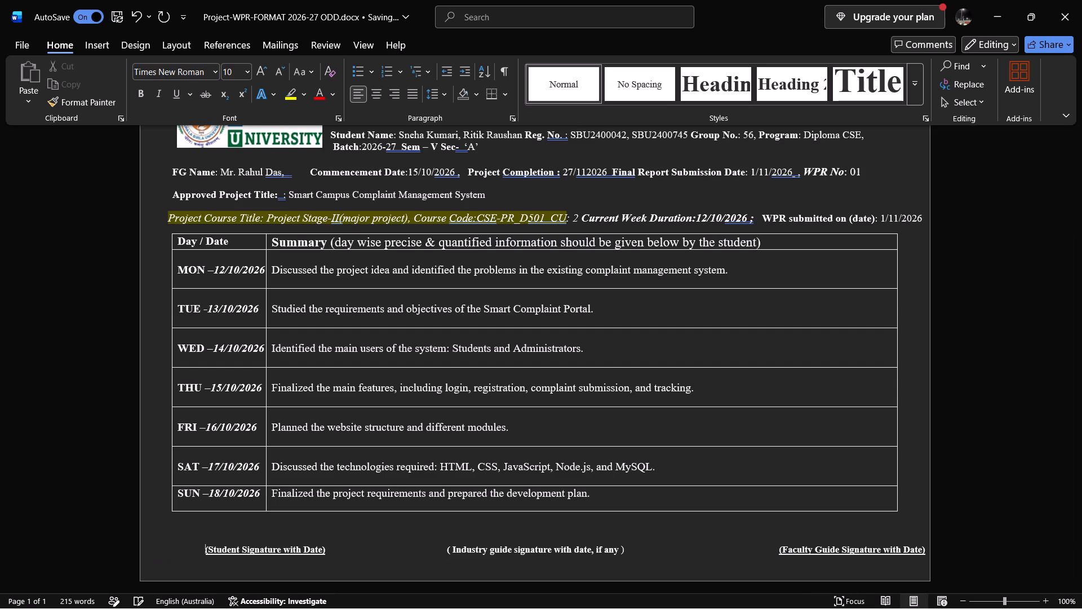
pyautogui.press('BackSpace')
pyautogui.press('BackSpace')
pyautogui.press('BackSpace')
pyautogui.press('BackSpace')
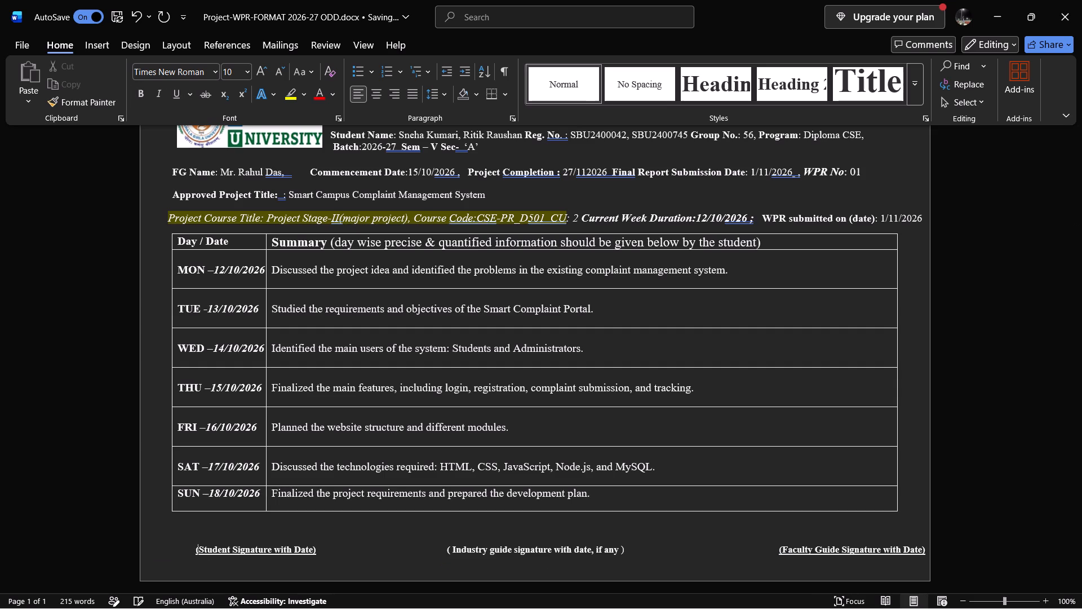
pyautogui.press('BackSpace')
pyautogui.press('BackSpace')
pyautogui.press('BackSpace')
pyautogui.press('BackSpace')
pyautogui.press('BackSpace')
pyautogui.press('BackSpace')
pyautogui.press('BackSpace')
pyautogui.press('BackSpace')
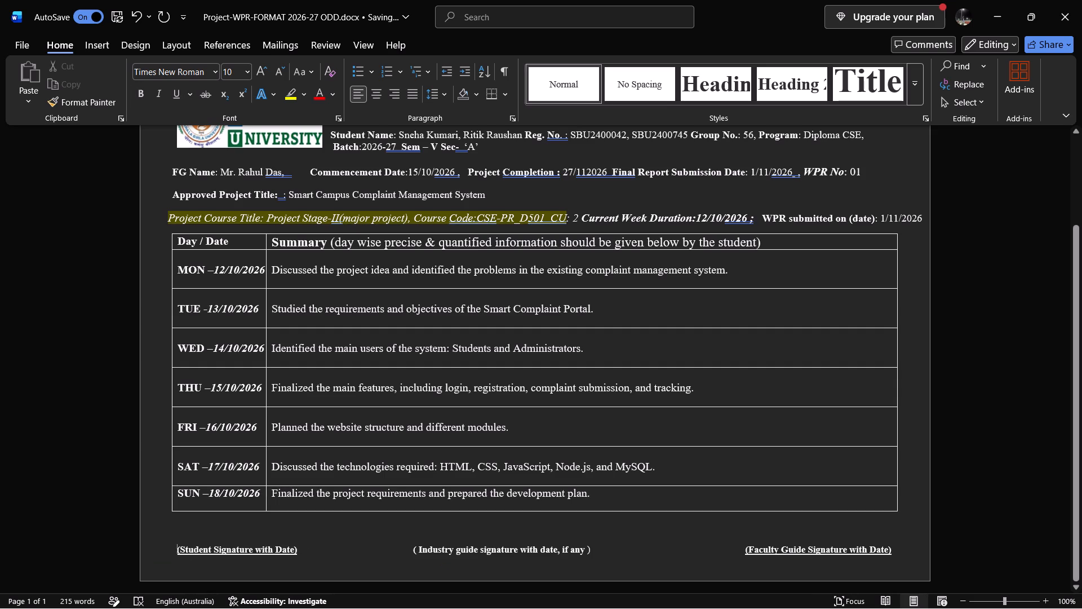
pyautogui.press('space')
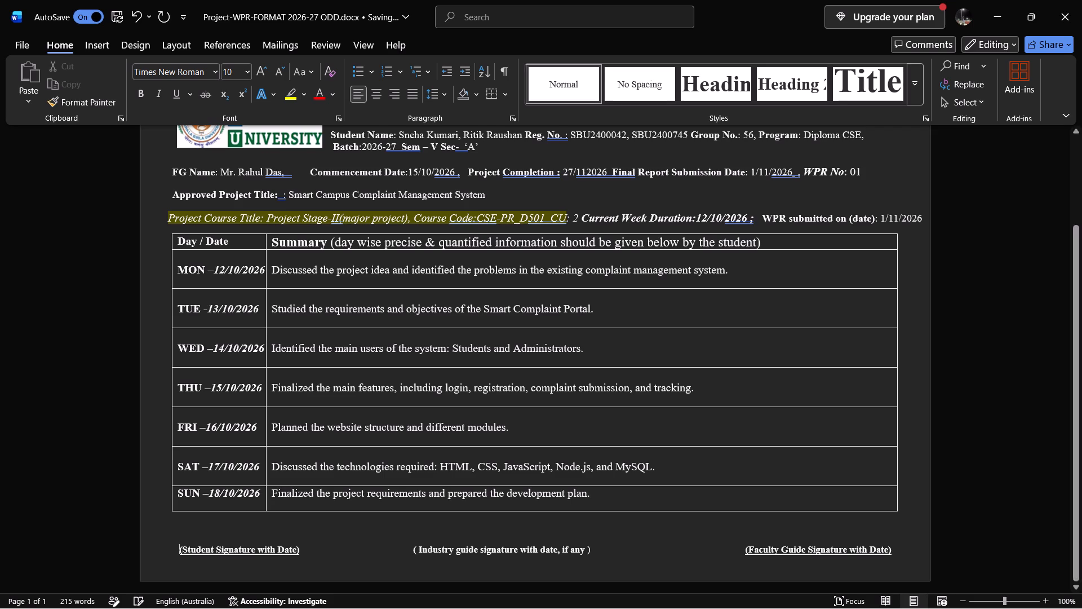
pyautogui.press('space')
pyautogui.press('BackSpace')
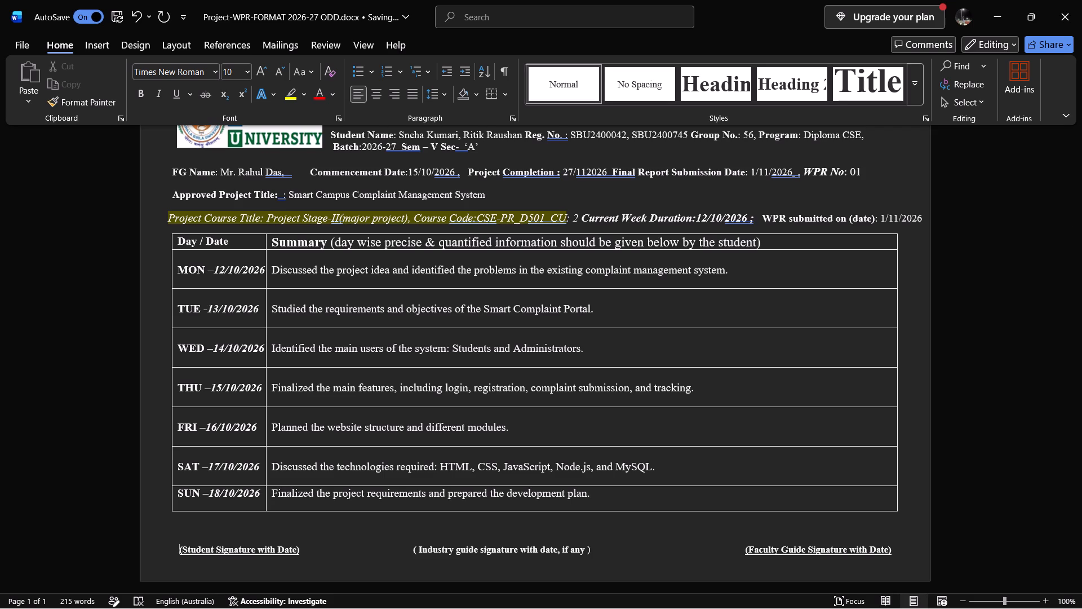
# Insert one blank line between the table and the signature line.
pyautogui.click(202, 523)
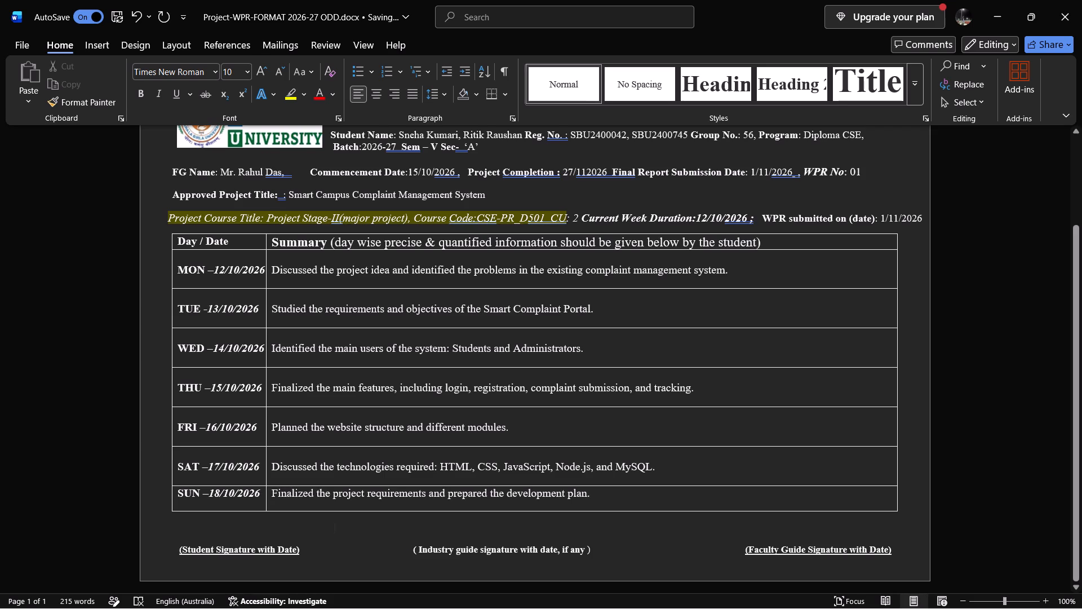
pyautogui.press('Return')
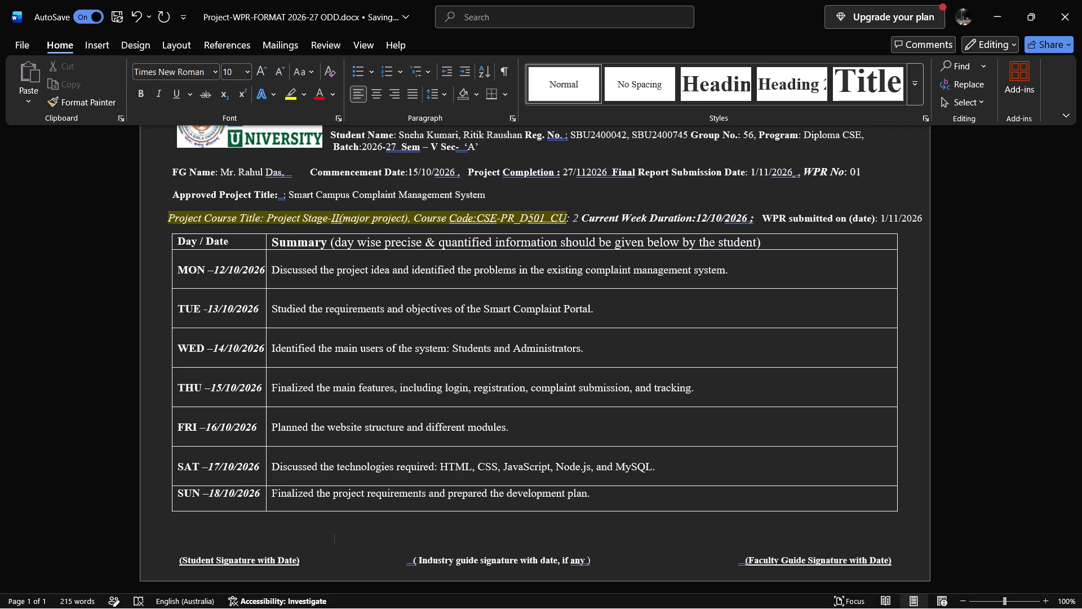
pyautogui.press('Return')
pyautogui.press('BackSpace')
# Print the revised weekly progress report to a PDF file, opening the save prompt for the output.
pyautogui.click(30, 47)
pyautogui.click(49, 242)
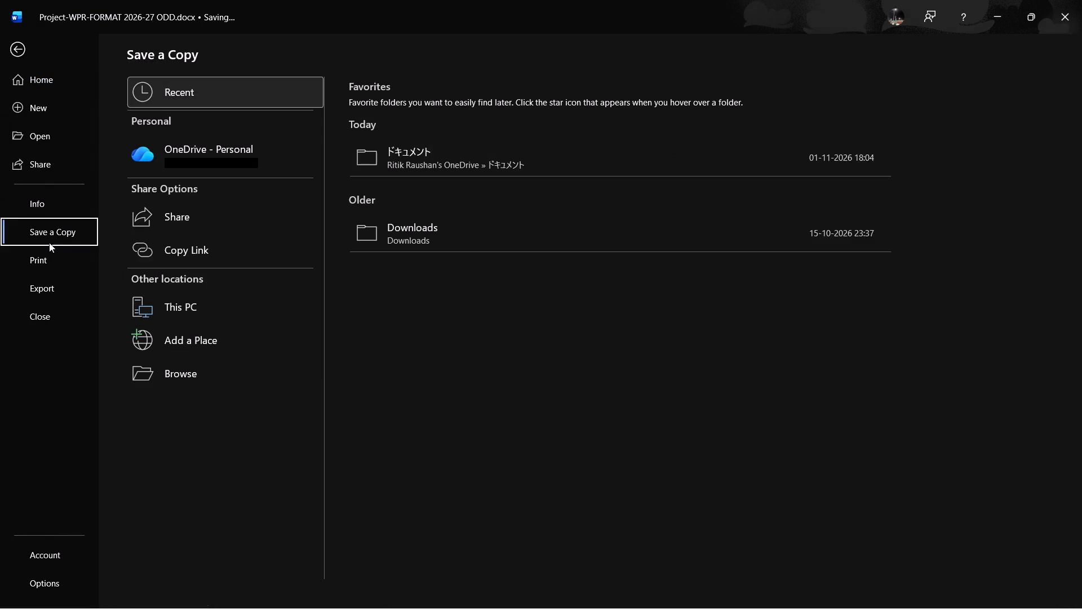
pyautogui.click(55, 269)
pyautogui.click(148, 107)
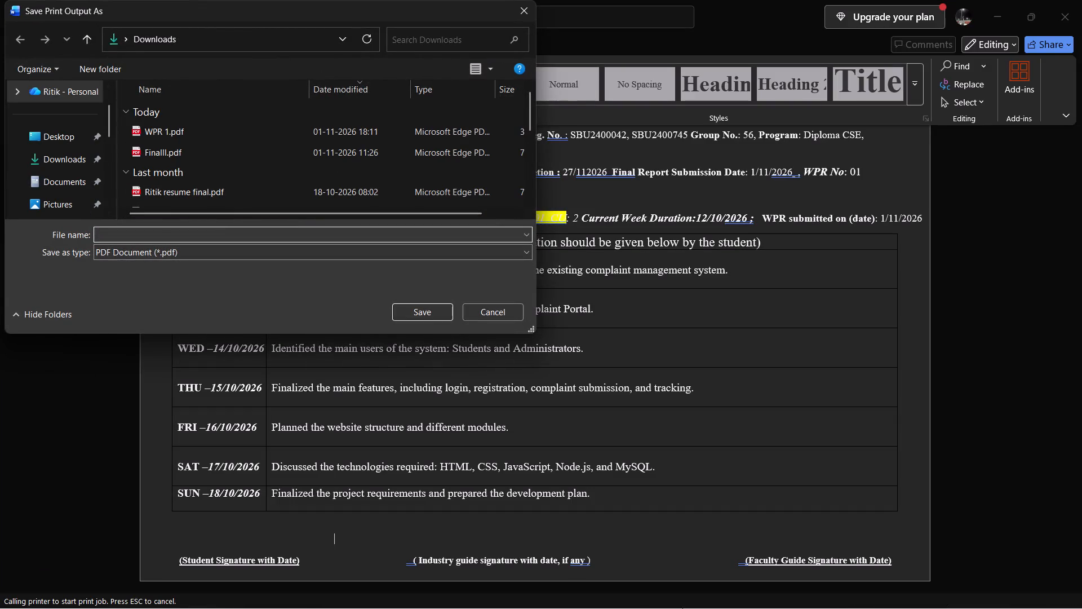
# Switch to File Explorer and delete the earlier WPR 1.pdf from Downloads.
pyautogui.click(544, 594)
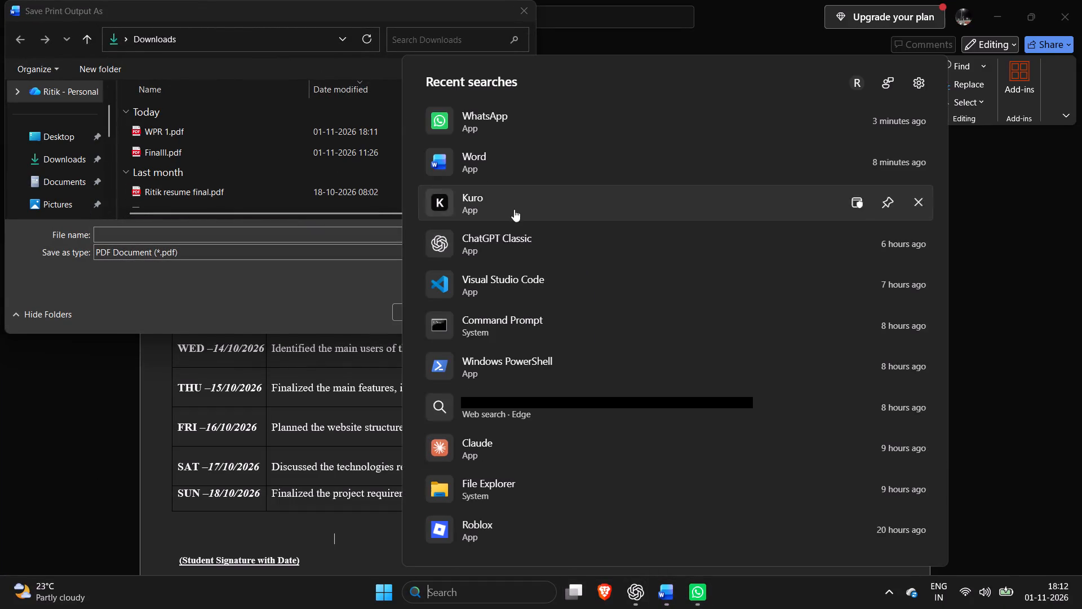
pyautogui.click(486, 491)
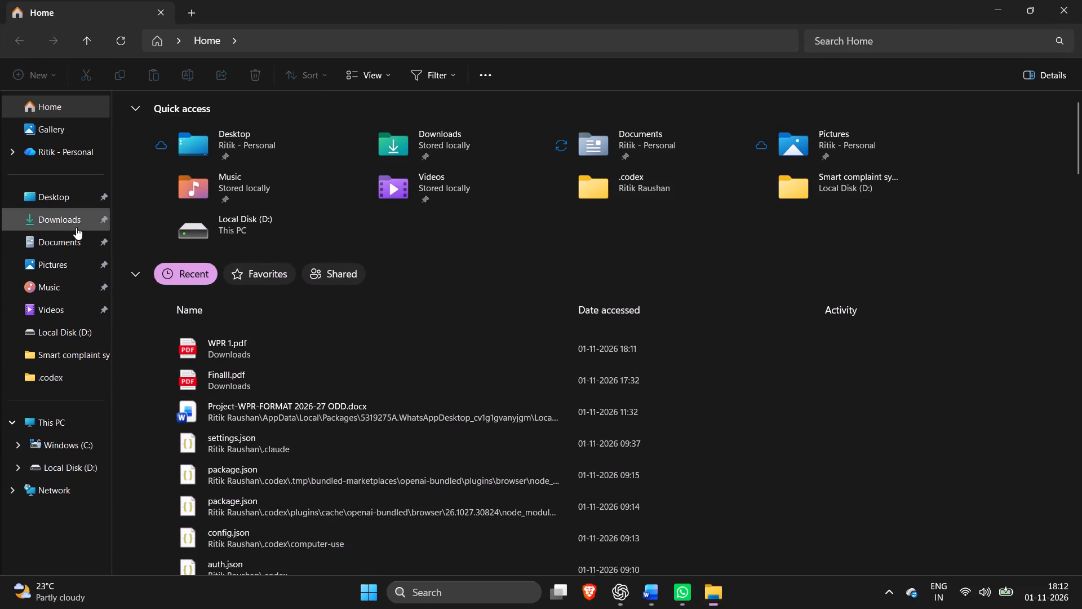
pyautogui.click(75, 224)
pyautogui.click(214, 147)
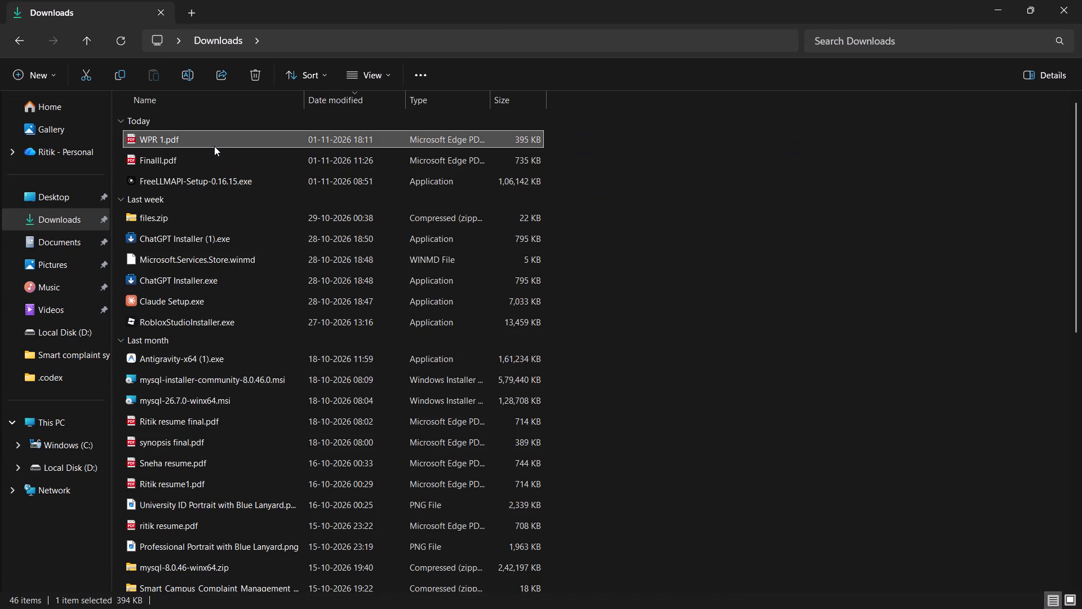
pyautogui.press('Delete')
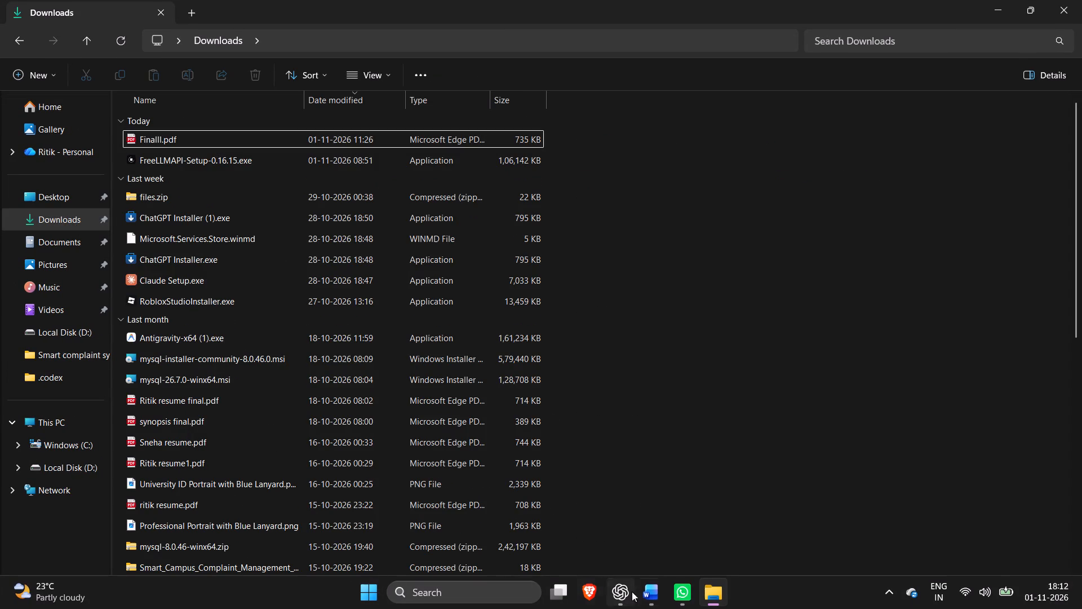
# Return to Word and save the PDF print output in Downloads as "WPR 1".
pyautogui.click(658, 592)
pyautogui.click(197, 231)
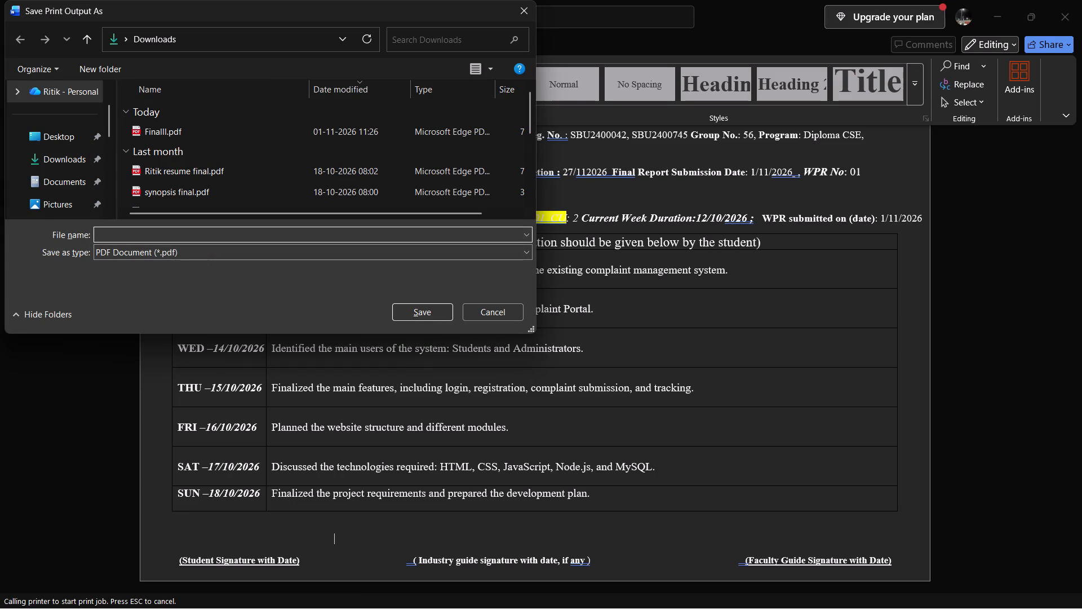
pyautogui.write('WPR 1')
pyautogui.press('Return')
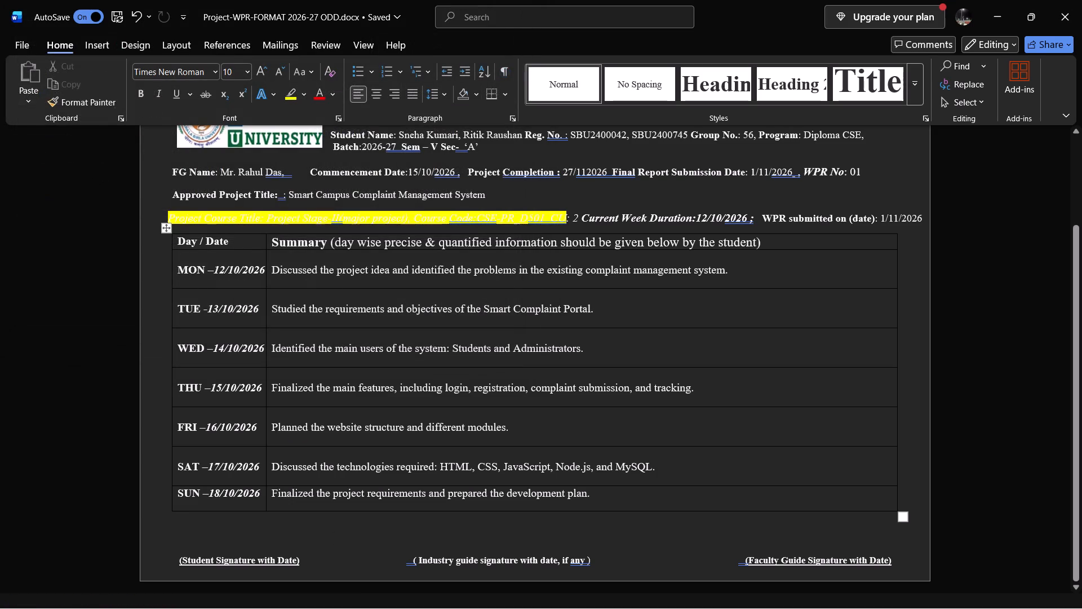
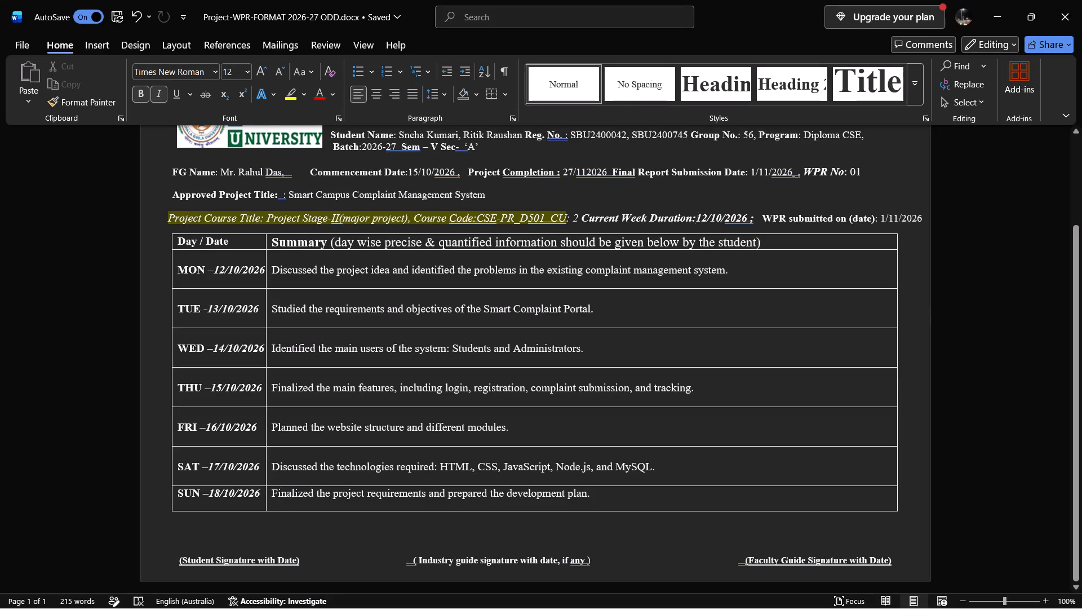
# Insert a space before the Current Week Duration date, 12/10/2026, and remove the bold formatting from that date.
pyautogui.press('space')
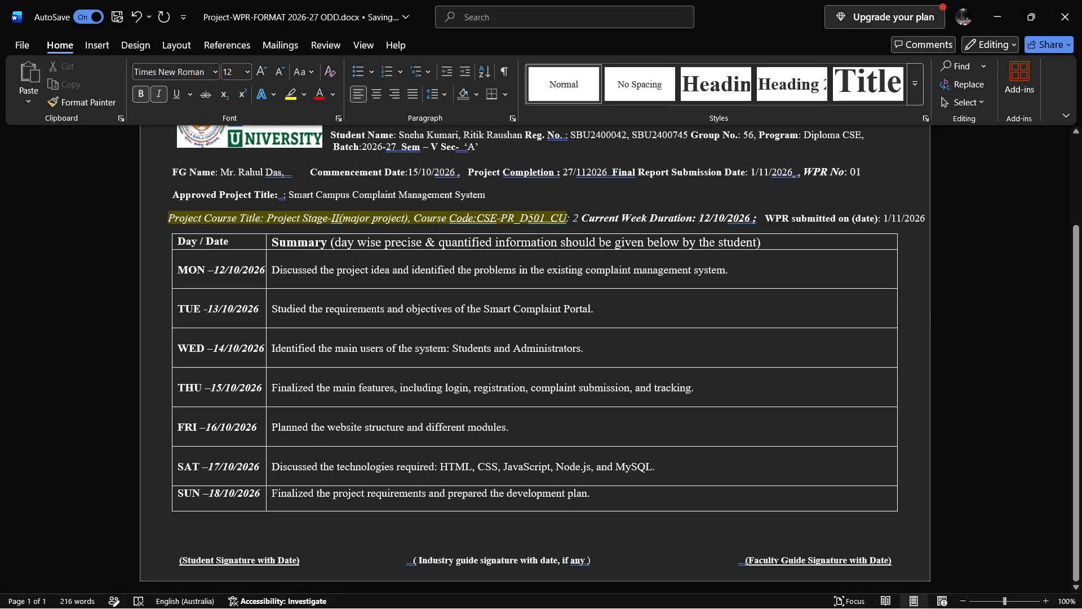
pyautogui.moveTo(752, 218); pyautogui.dragTo(702, 218)
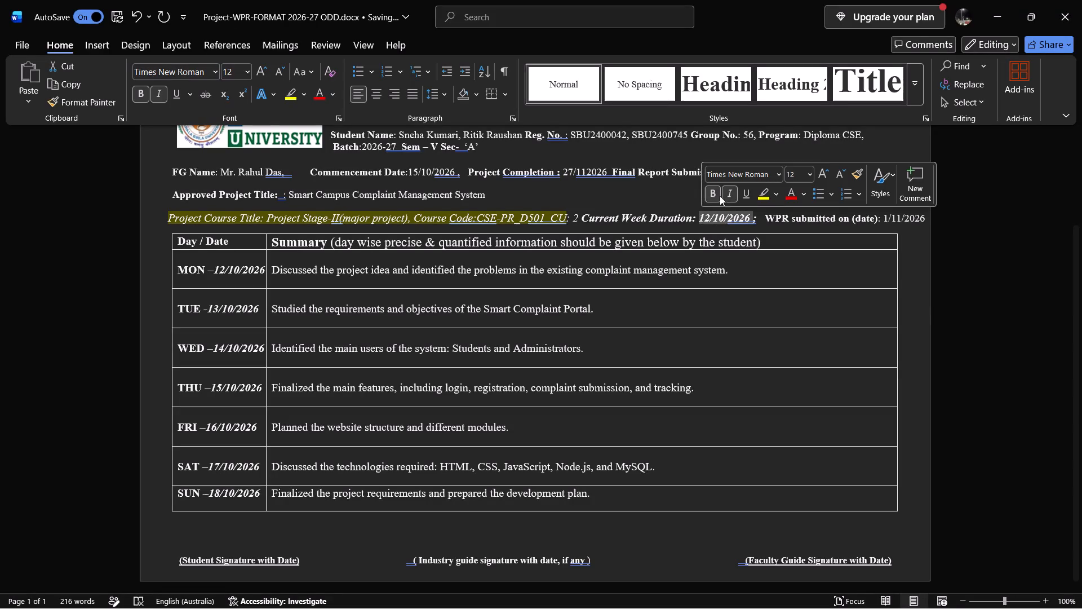
pyautogui.click(704, 193)
pyautogui.click(708, 193)
pyautogui.click(944, 246)
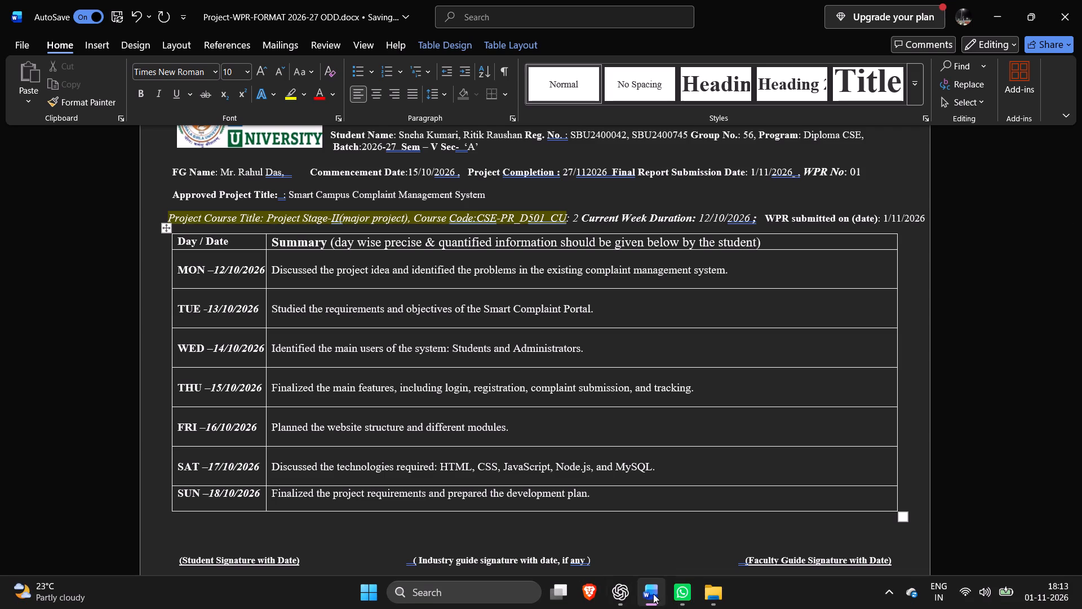
# Switch to File Explorer and delete the outdated WPR 1.pdf from the Downloads folder.
pyautogui.click(704, 590)
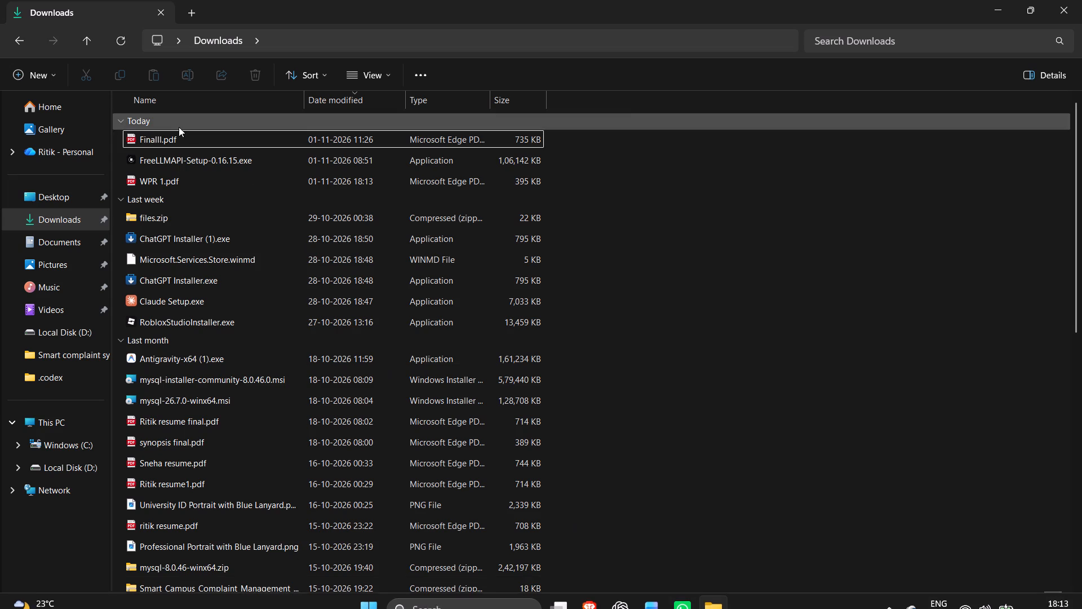
pyautogui.click(843, 214)
pyautogui.click(43, 277)
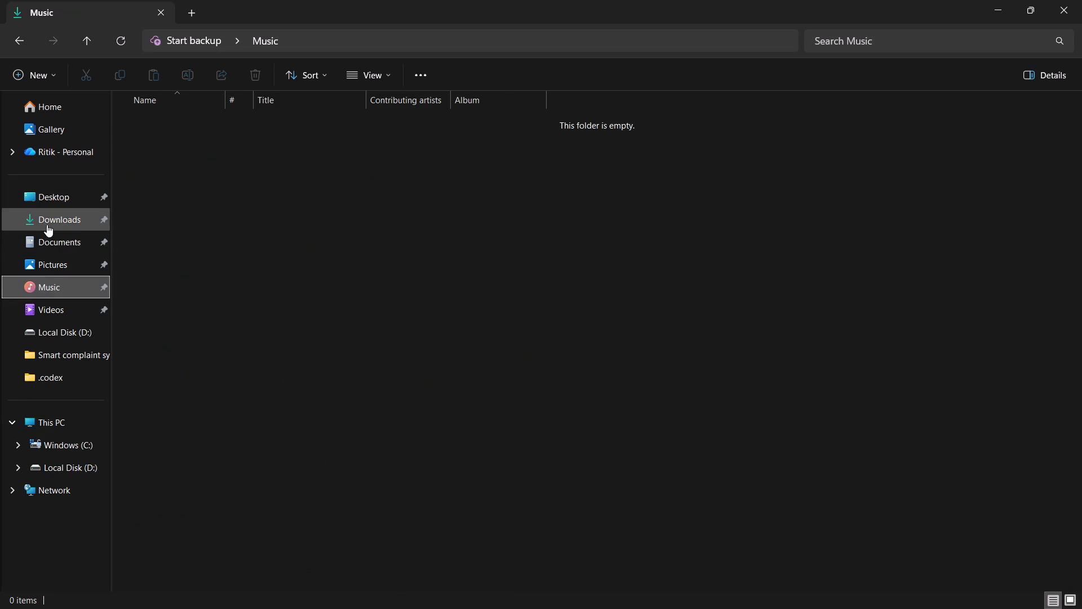
pyautogui.click(47, 224)
pyautogui.click(175, 134)
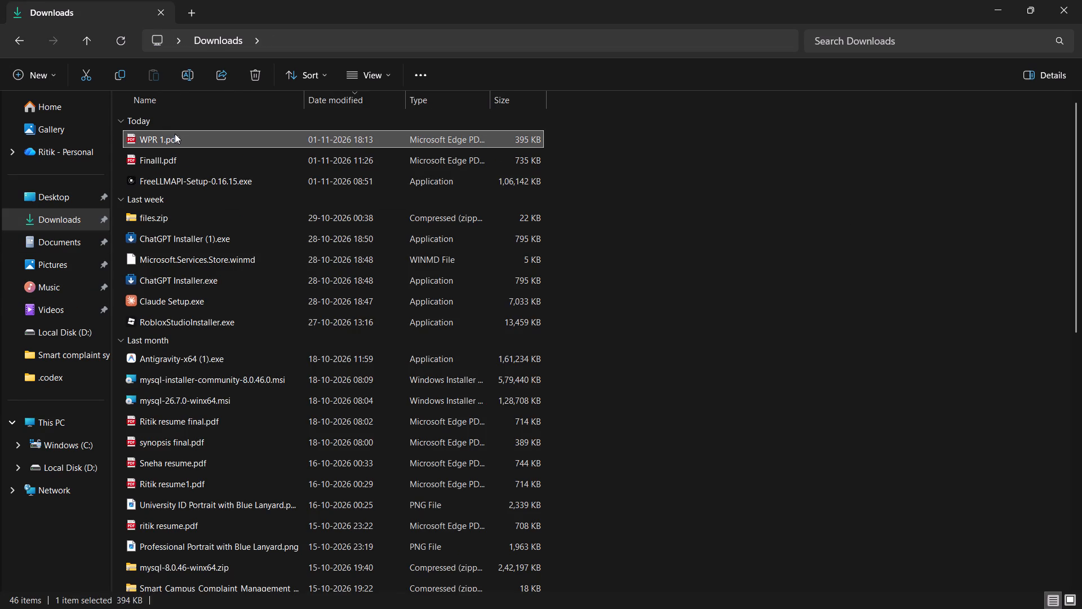
pyautogui.press('Delete')
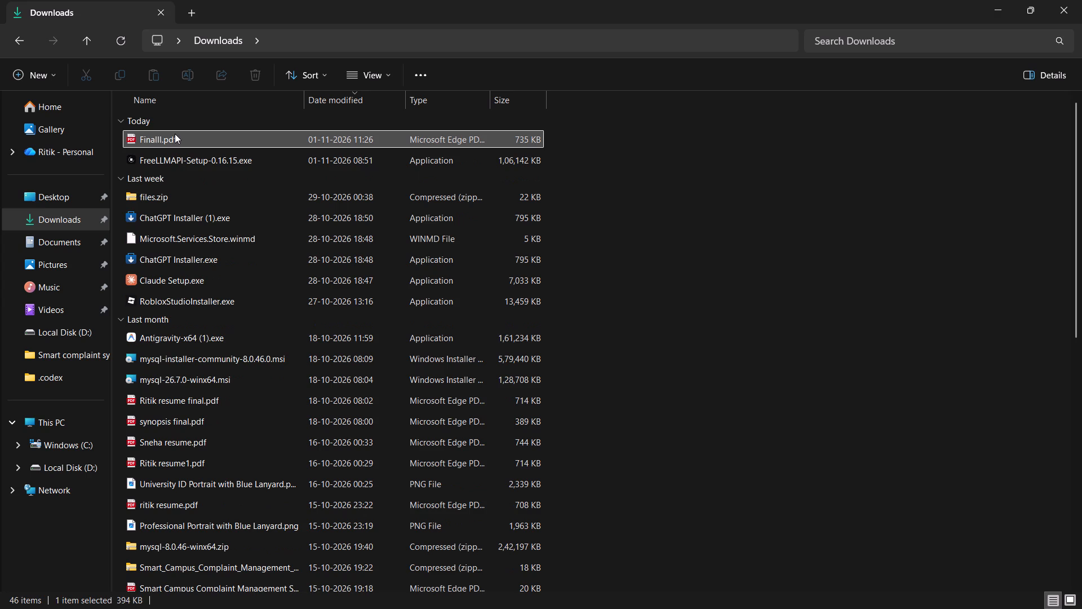
# Return to Word and print the corrected report with Microsoft Print to PDF, saving it in Downloads as "WPR 1".
pyautogui.click(660, 598)
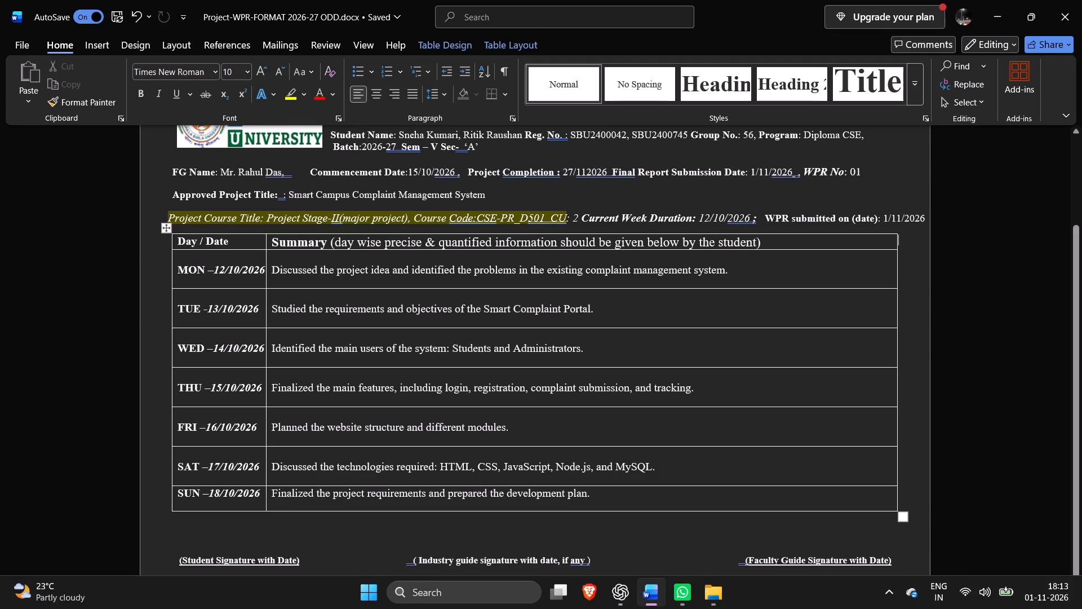
pyautogui.click(26, 41)
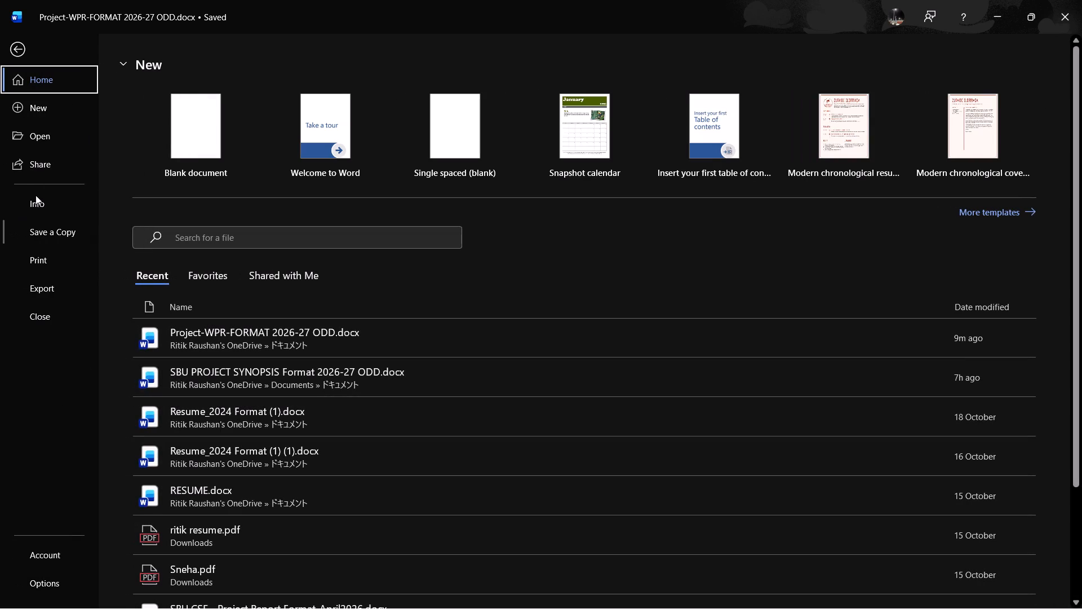
pyautogui.click(50, 270)
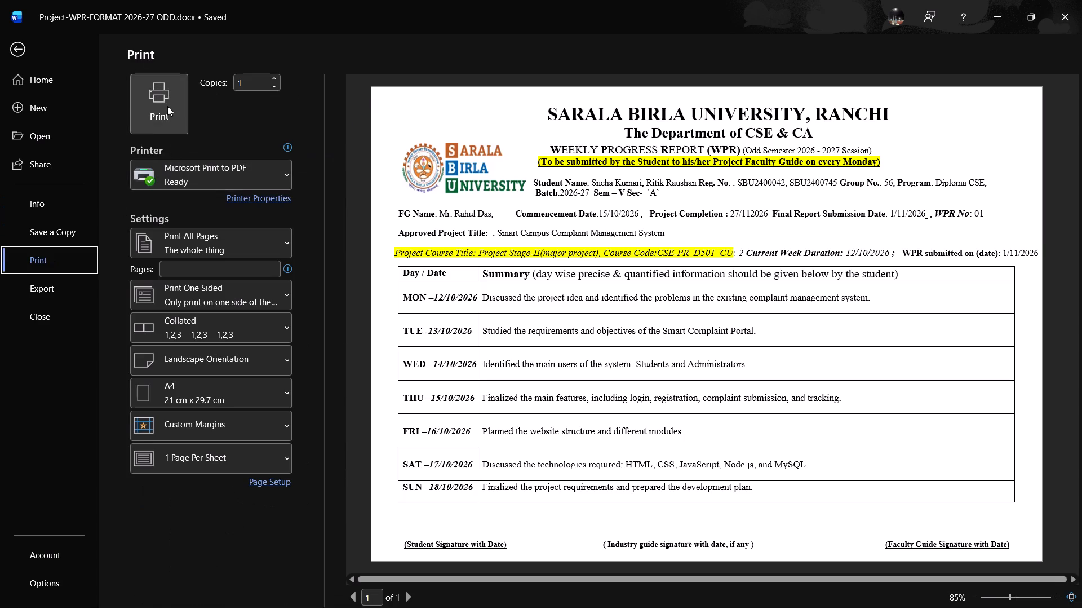
pyautogui.click(166, 103)
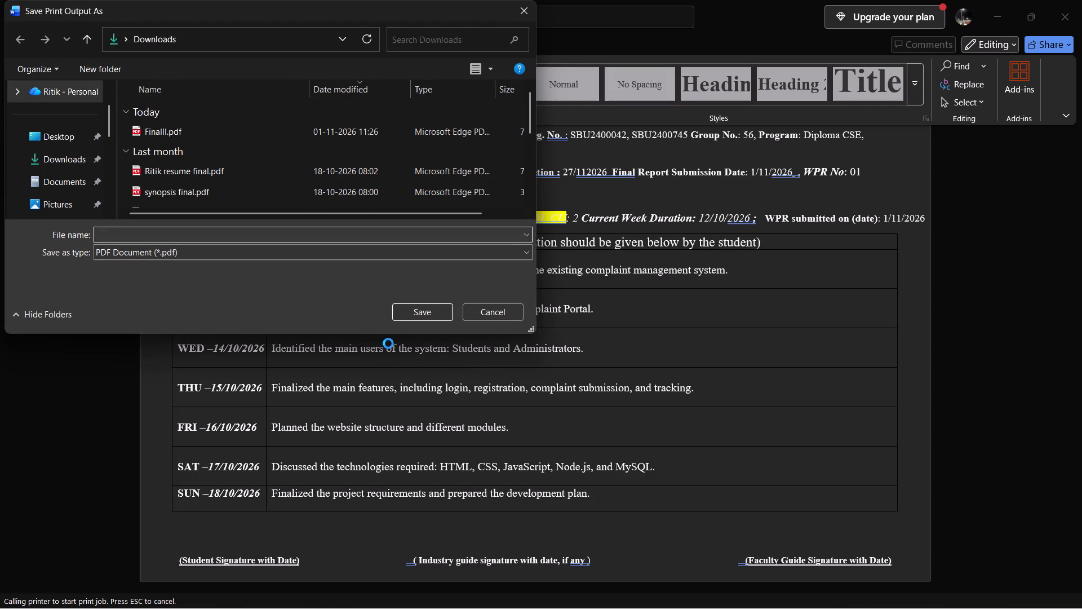
pyautogui.write('WPR 1')
pyautogui.press('Return')
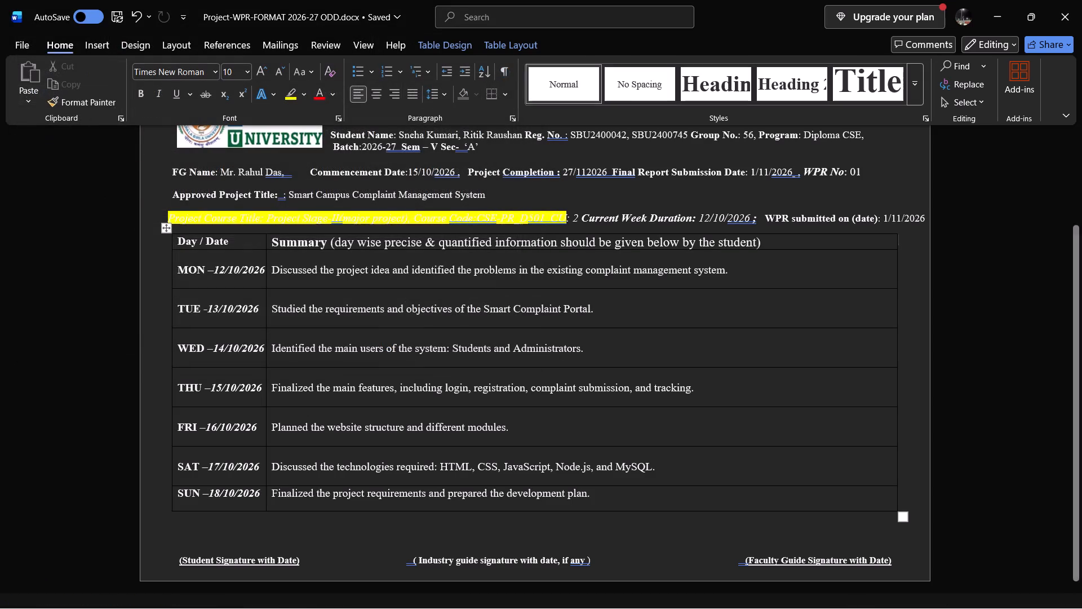
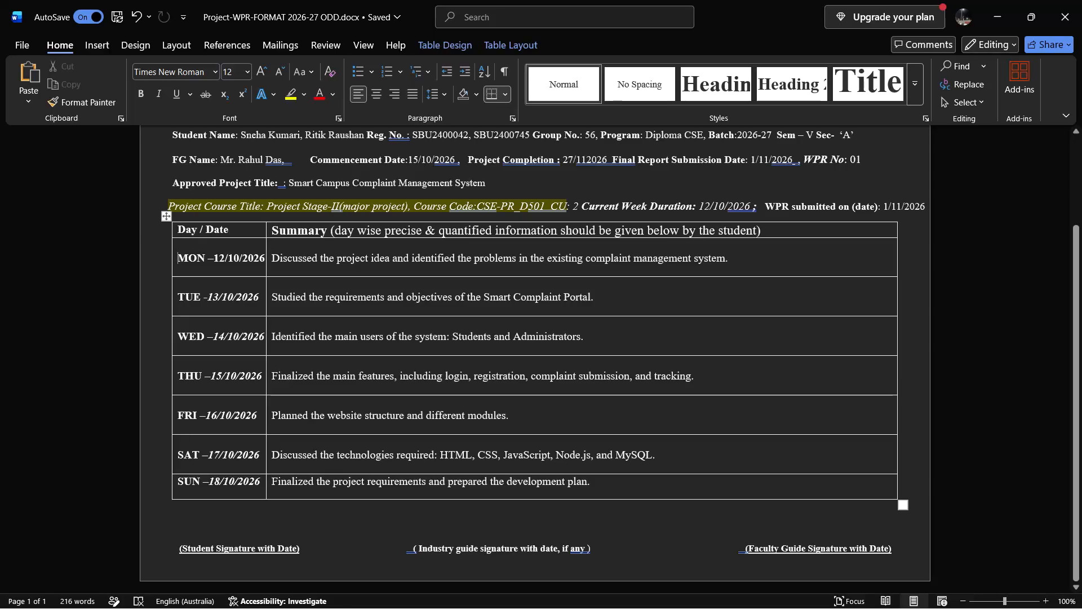
# Remove the italic formatting from the Wednesday to Sunday dates, 14/10/2026 to 18/10/2026, in the Day / Date column.
pyautogui.moveTo(214, 334); pyautogui.dragTo(252, 336)
pyautogui.click(277, 312)
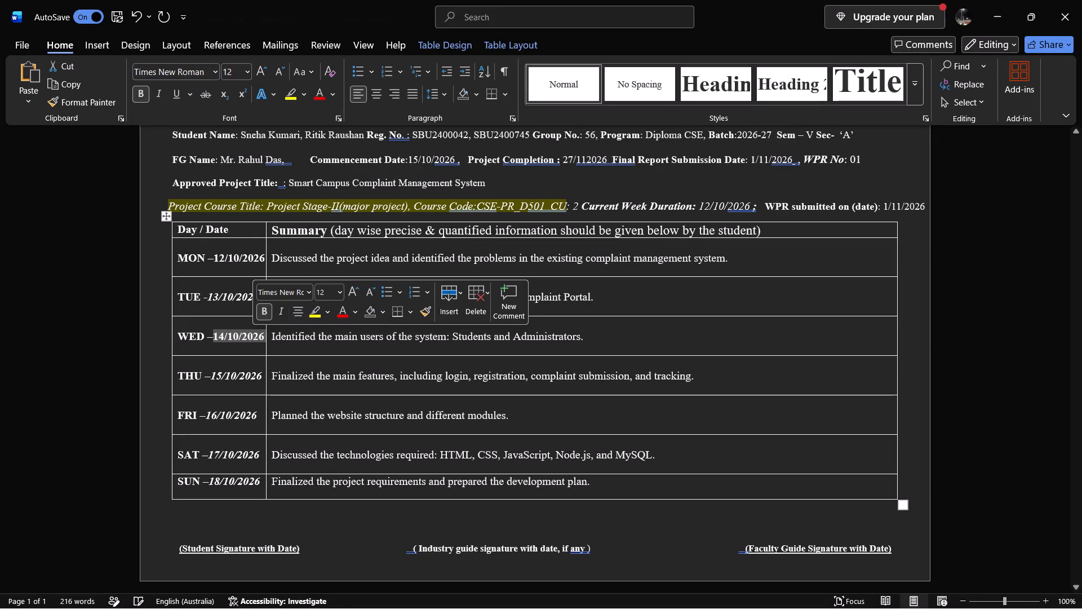
pyautogui.moveTo(212, 374); pyautogui.dragTo(252, 375)
pyautogui.click(282, 354)
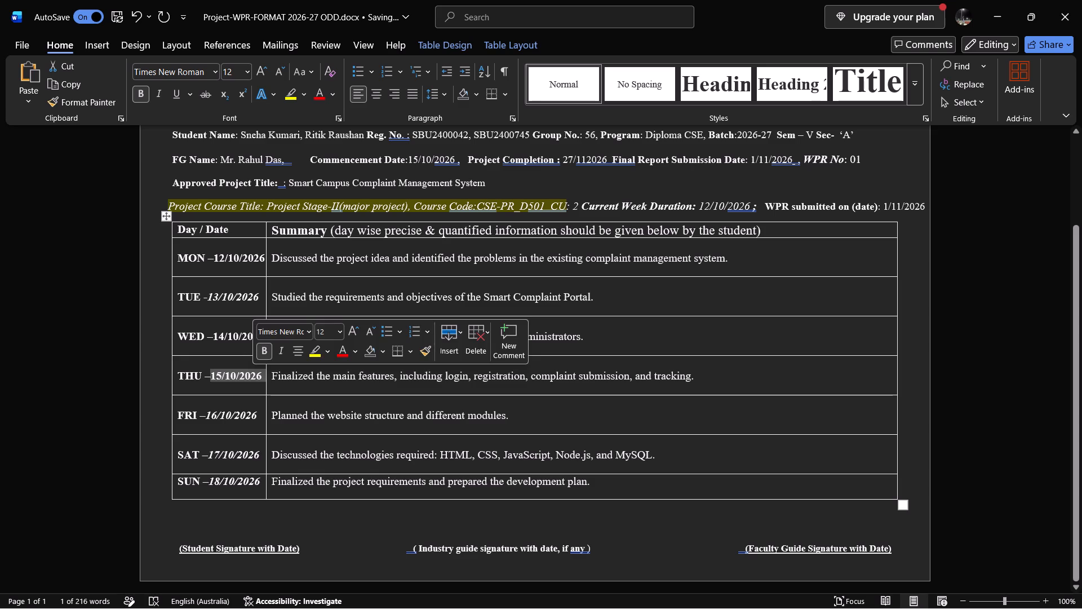
pyautogui.moveTo(207, 415); pyautogui.dragTo(253, 416)
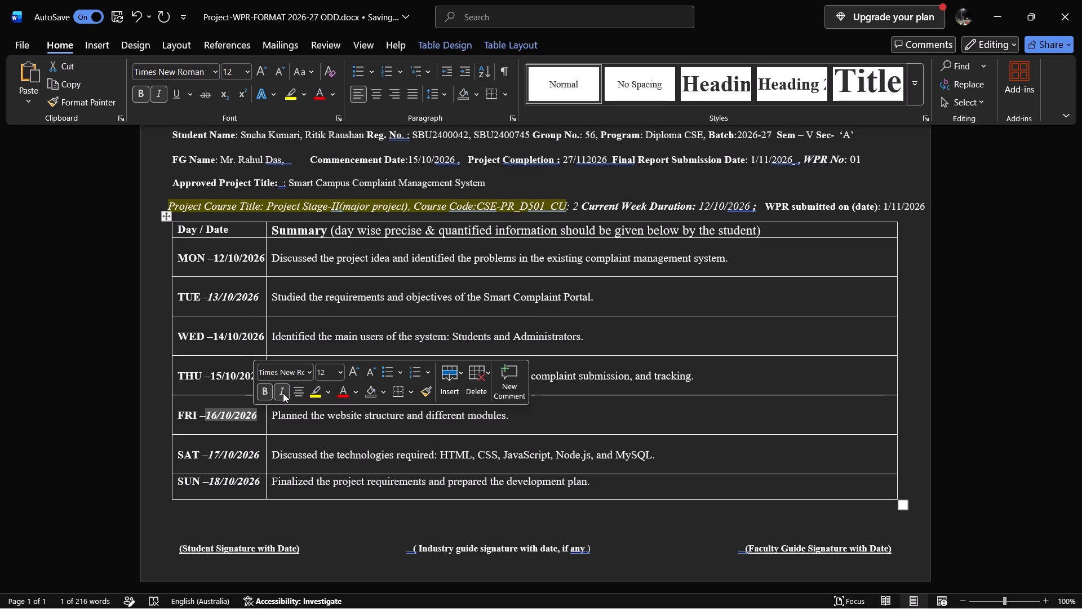
pyautogui.click(283, 393)
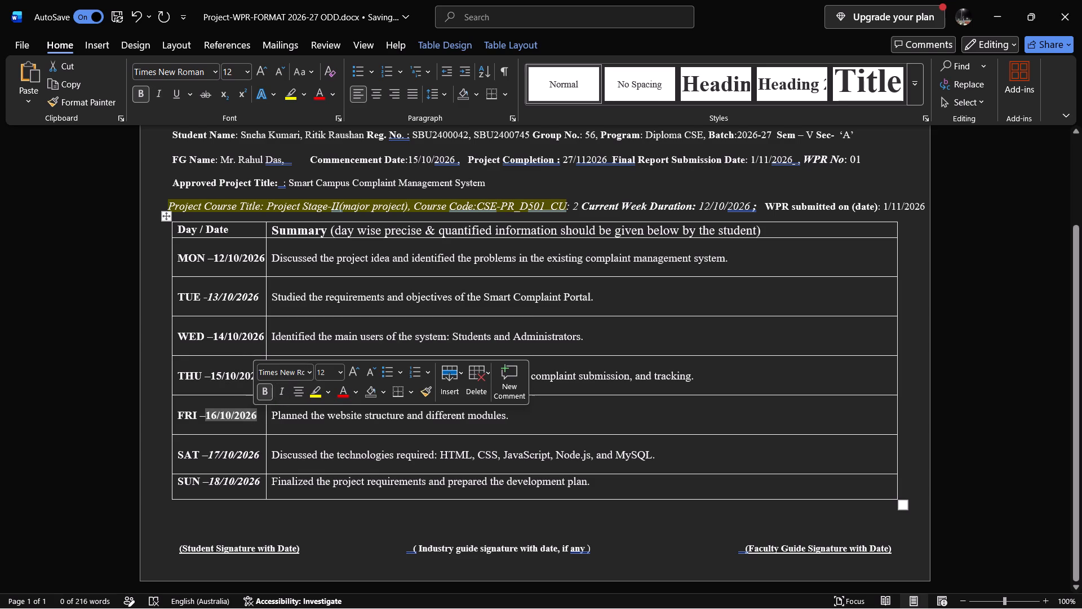
pyautogui.moveTo(207, 454); pyautogui.dragTo(255, 460)
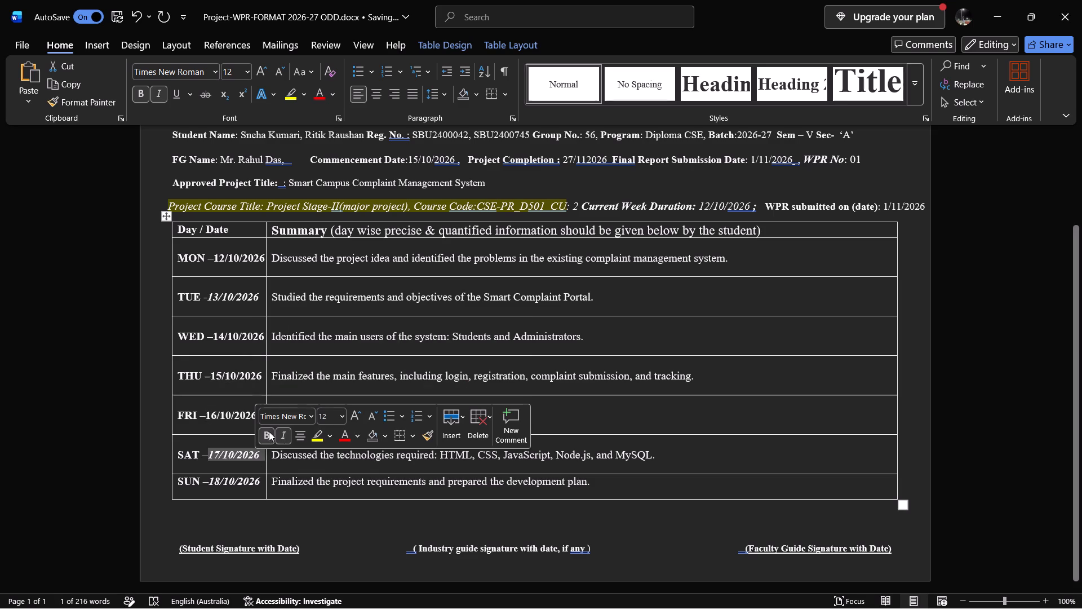
pyautogui.click(278, 438)
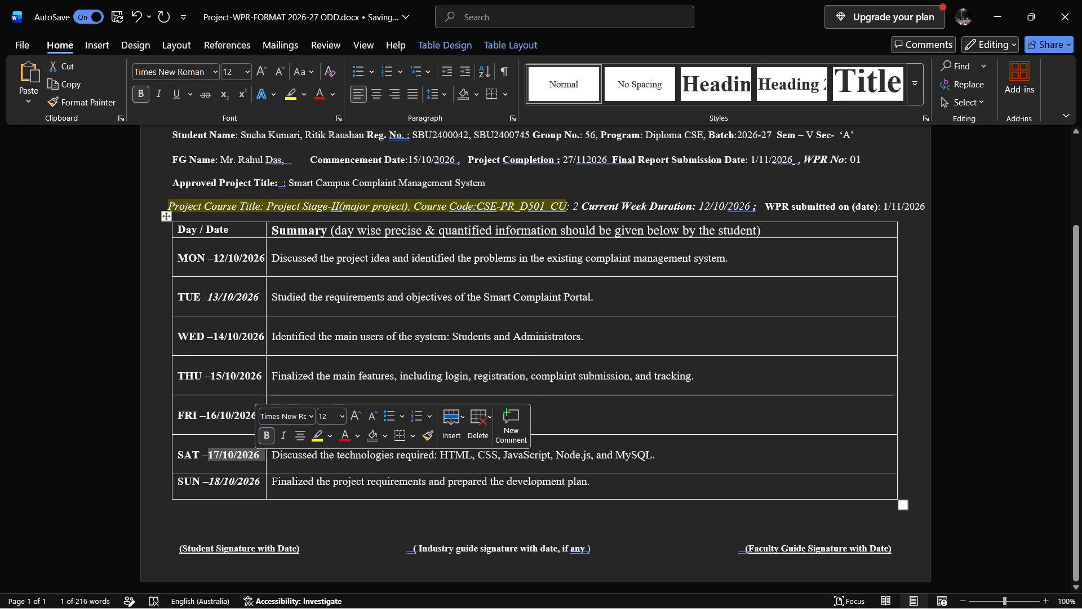
pyautogui.moveTo(207, 480); pyautogui.dragTo(255, 484)
pyautogui.click(284, 460)
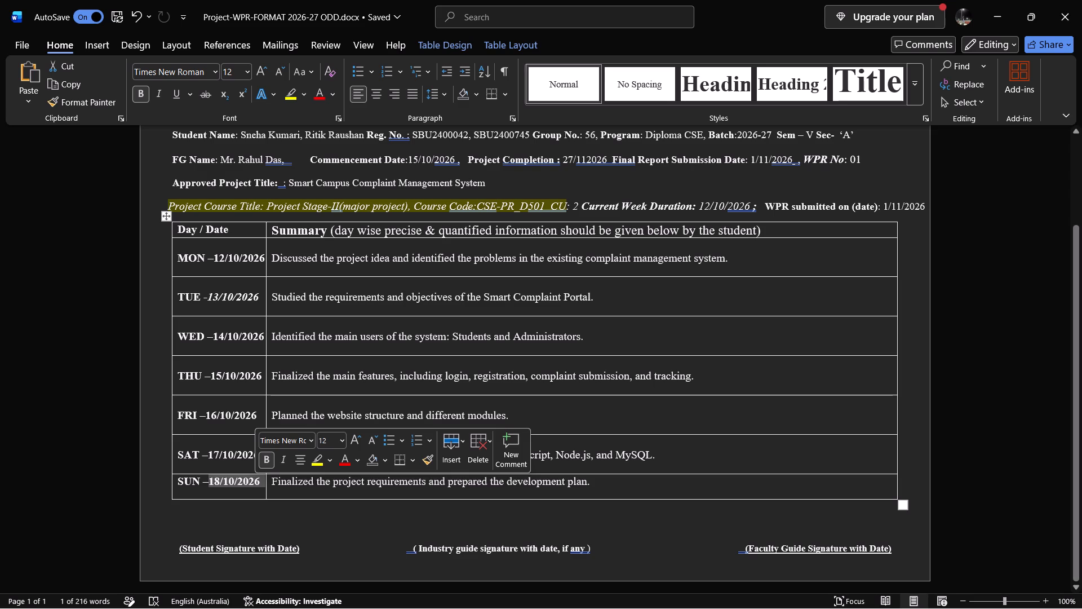
pyautogui.click(946, 435)
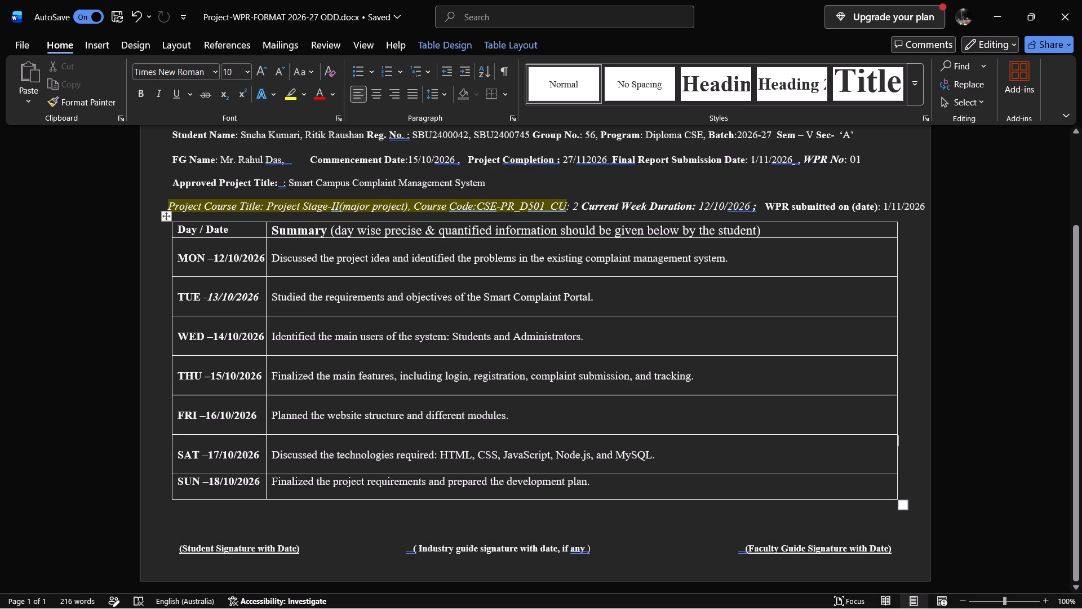
# Review the report from its university header down through the daily summary table.
pyautogui.scroll(3, 669, 399)
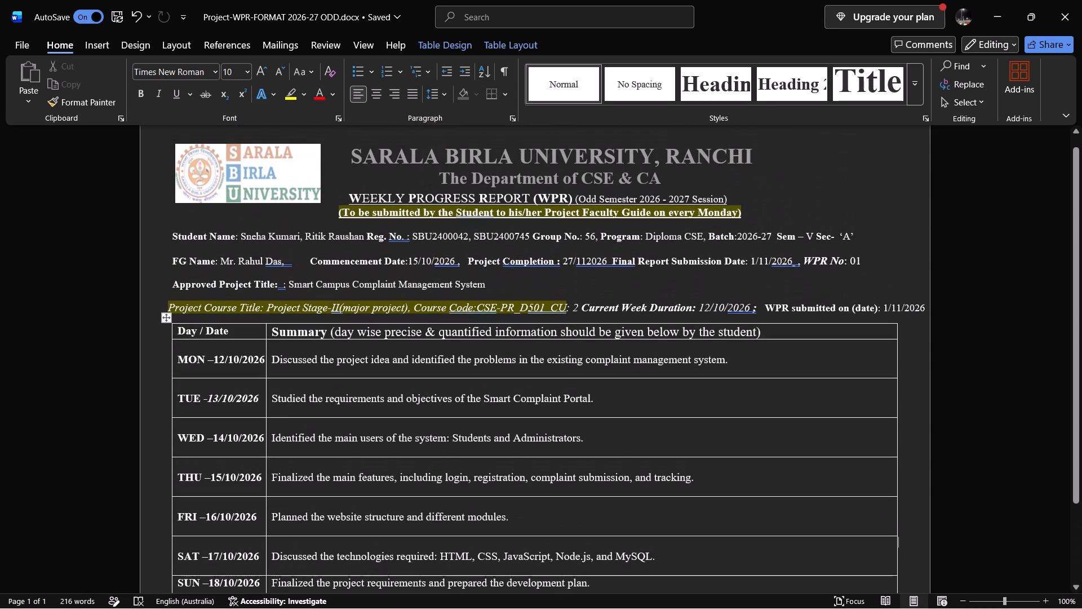
pyautogui.scroll(2, 901, 218)
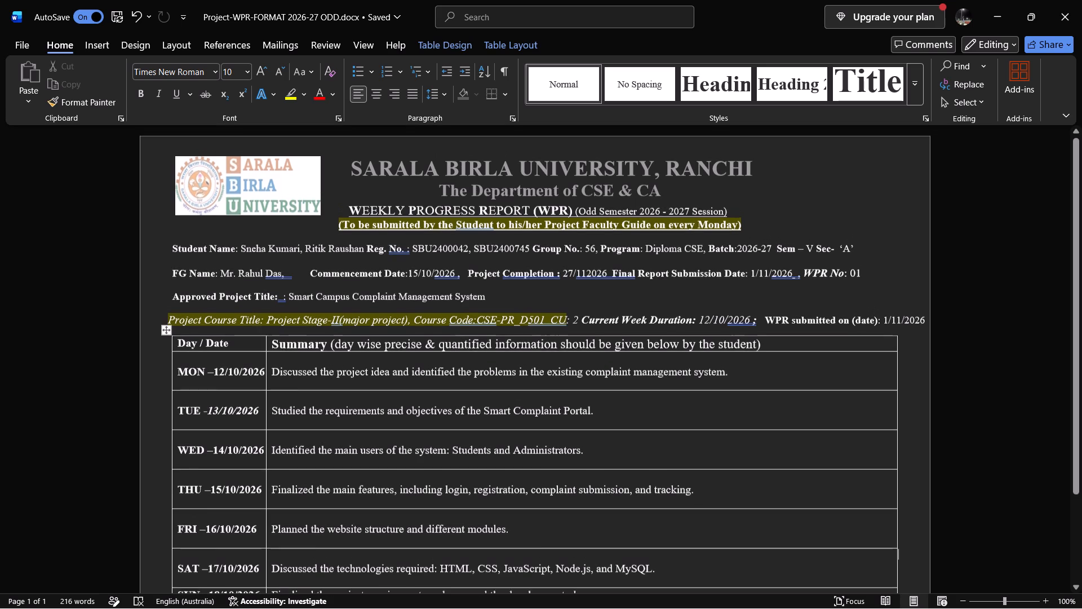
pyautogui.scroll(2, 901, 218)
pyautogui.click(279, 195)
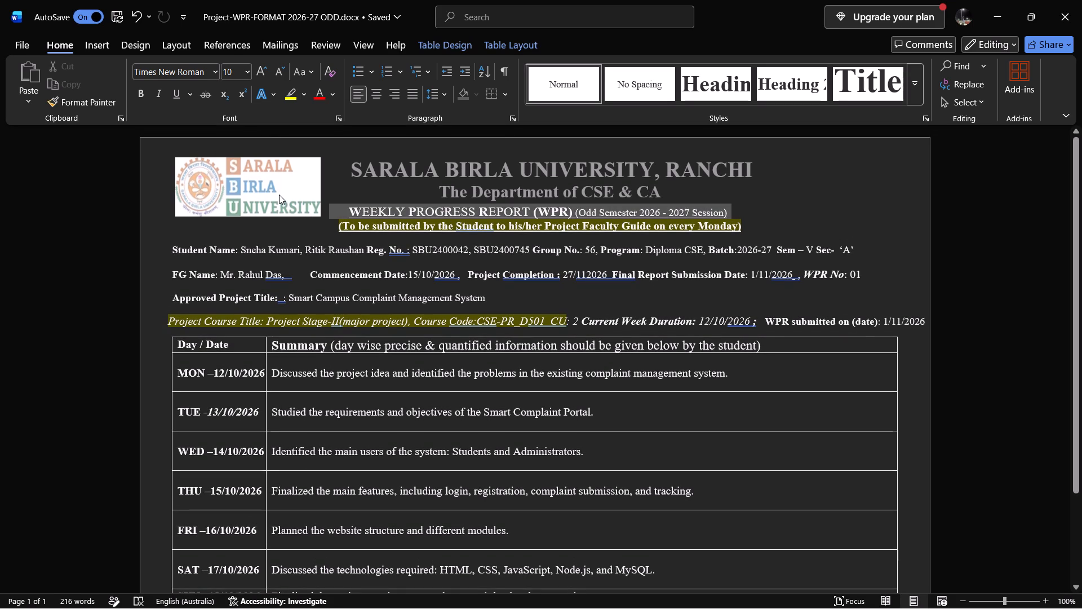
pyautogui.click(979, 219)
pyautogui.scroll(-1, 979, 219)
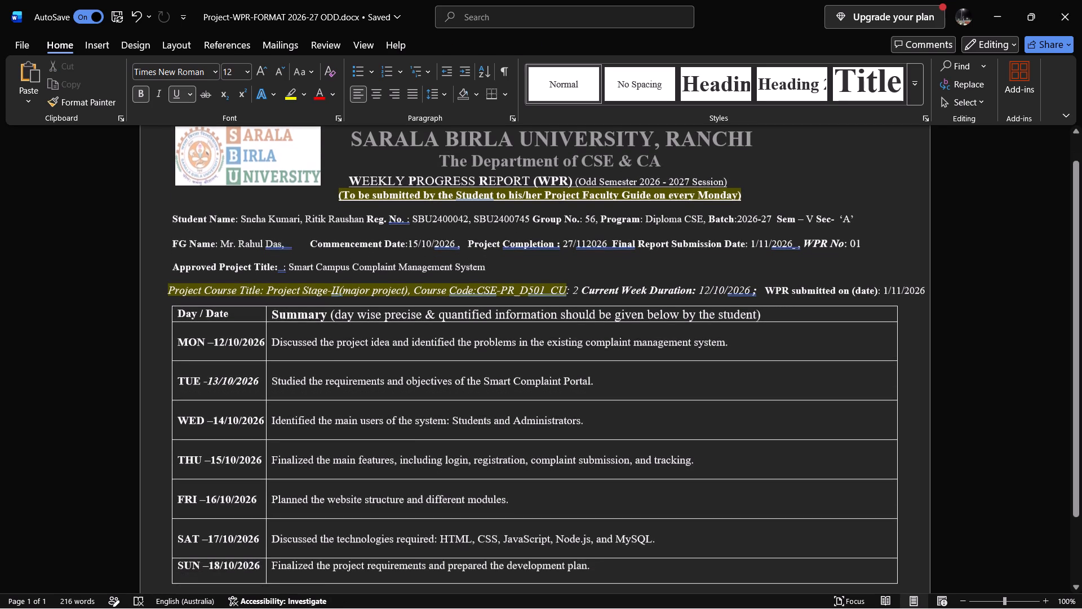
pyautogui.scroll(-1, 979, 219)
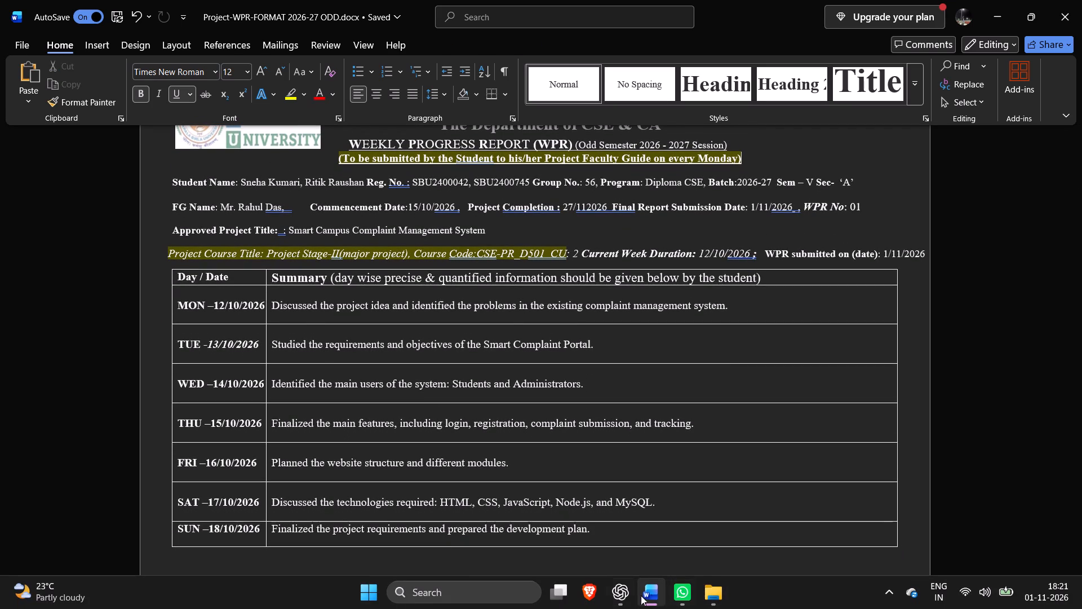
# Switch to File Explorer and delete the outdated WPR 1.pdf from the Downloads folder.
pyautogui.click(716, 590)
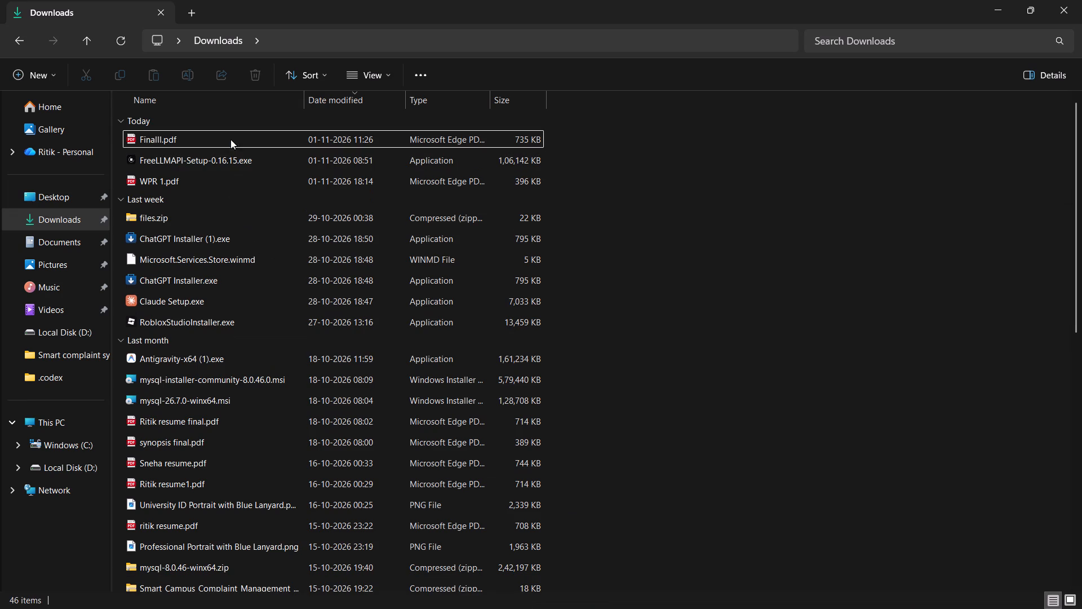
pyautogui.click(208, 181)
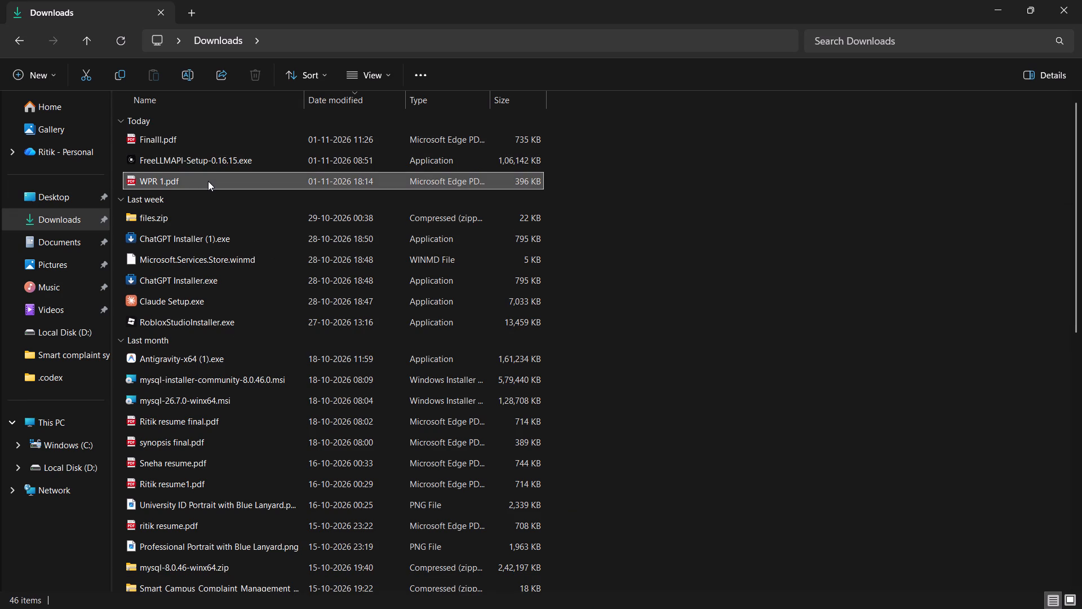
pyautogui.press('Delete')
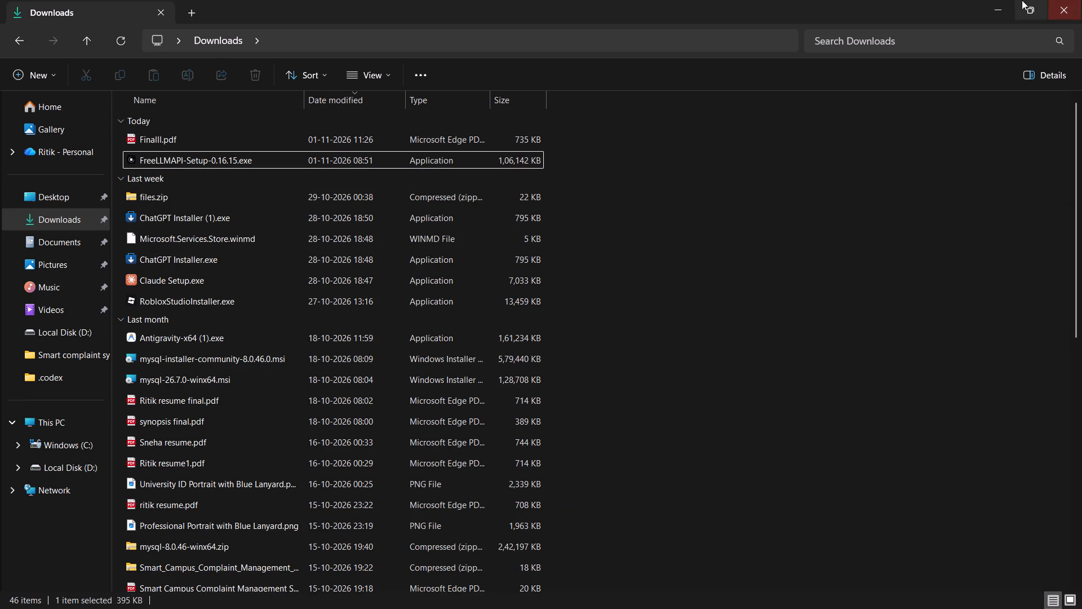
pyautogui.click(1007, 0)
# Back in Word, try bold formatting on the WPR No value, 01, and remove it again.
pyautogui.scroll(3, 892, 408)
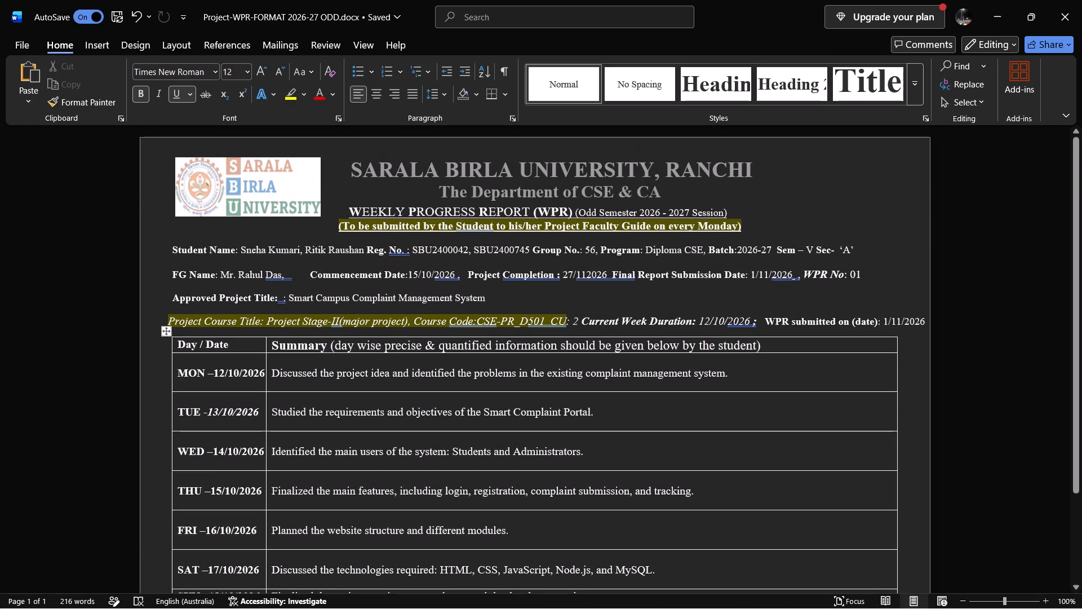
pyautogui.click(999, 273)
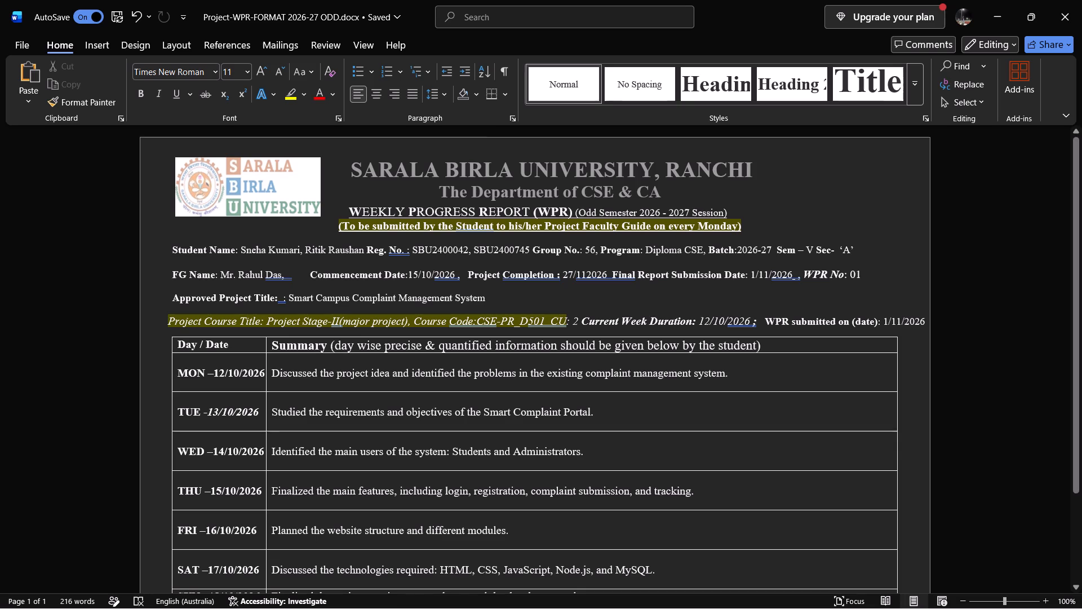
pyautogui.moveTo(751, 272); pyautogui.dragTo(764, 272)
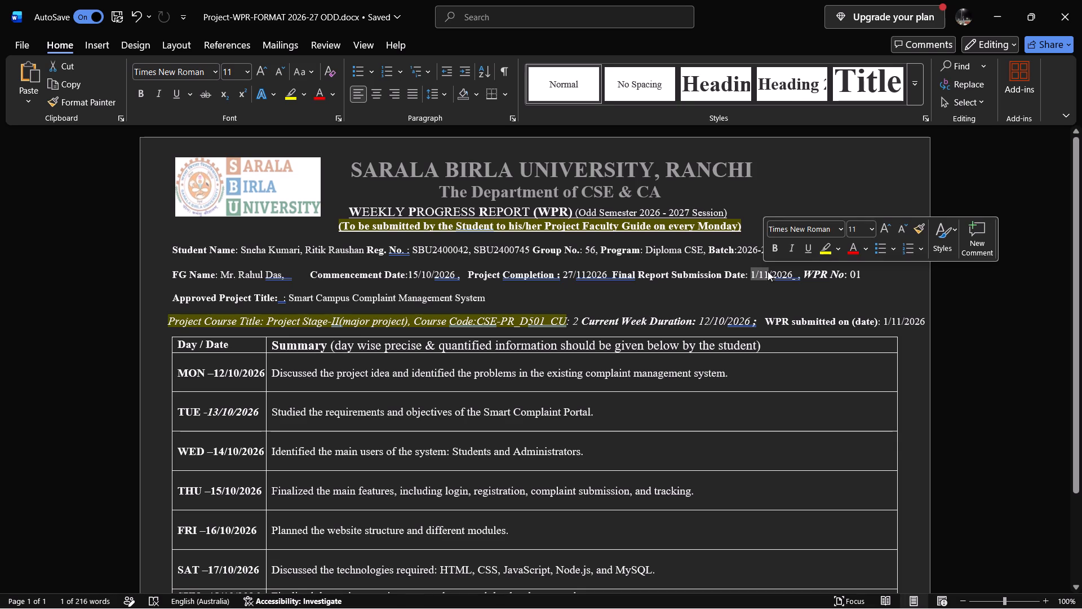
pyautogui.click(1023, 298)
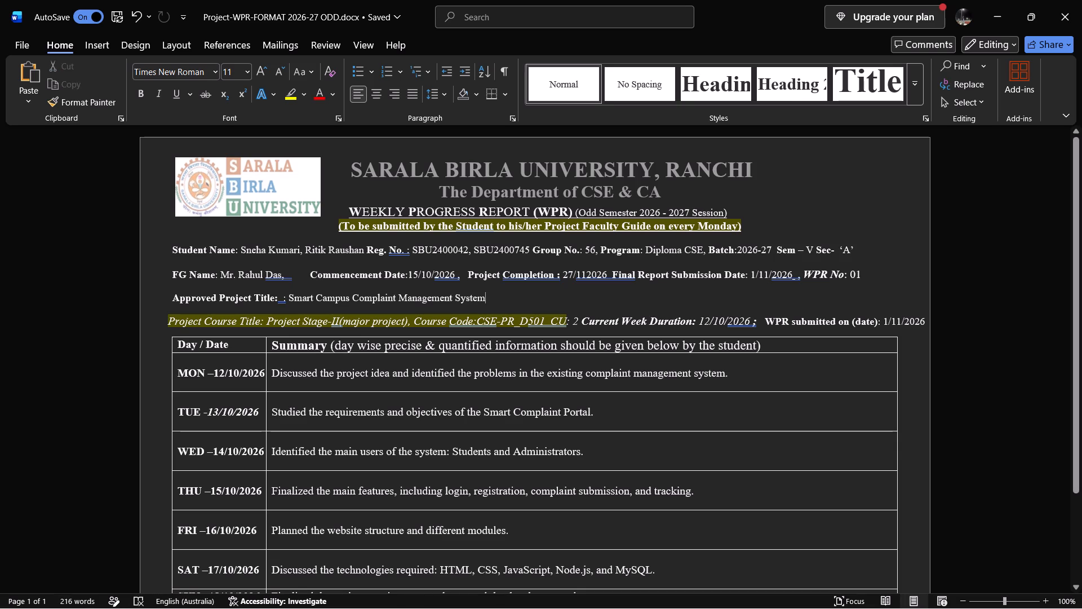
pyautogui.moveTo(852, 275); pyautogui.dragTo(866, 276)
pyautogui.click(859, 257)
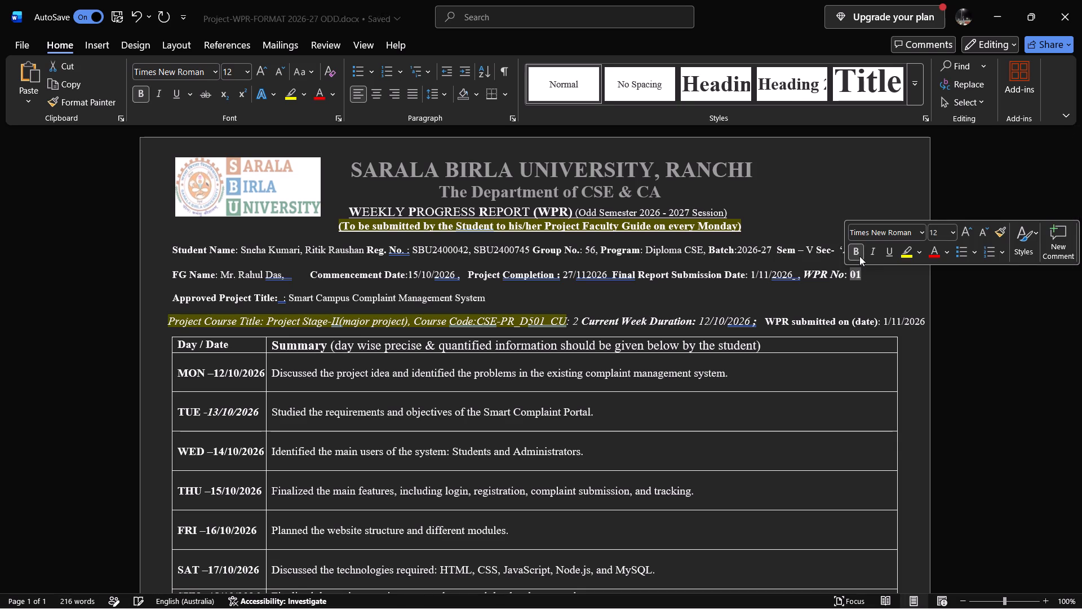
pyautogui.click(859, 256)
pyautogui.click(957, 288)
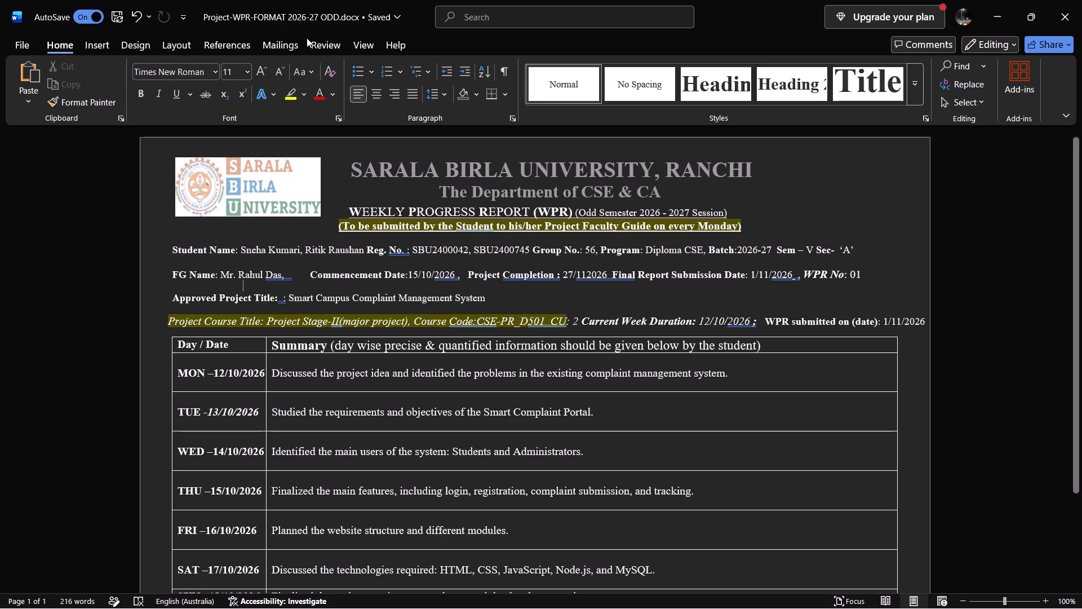
# Print the updated report to PDF, saving it in the Downloads folder as "WPR 1".
pyautogui.click(12, 40)
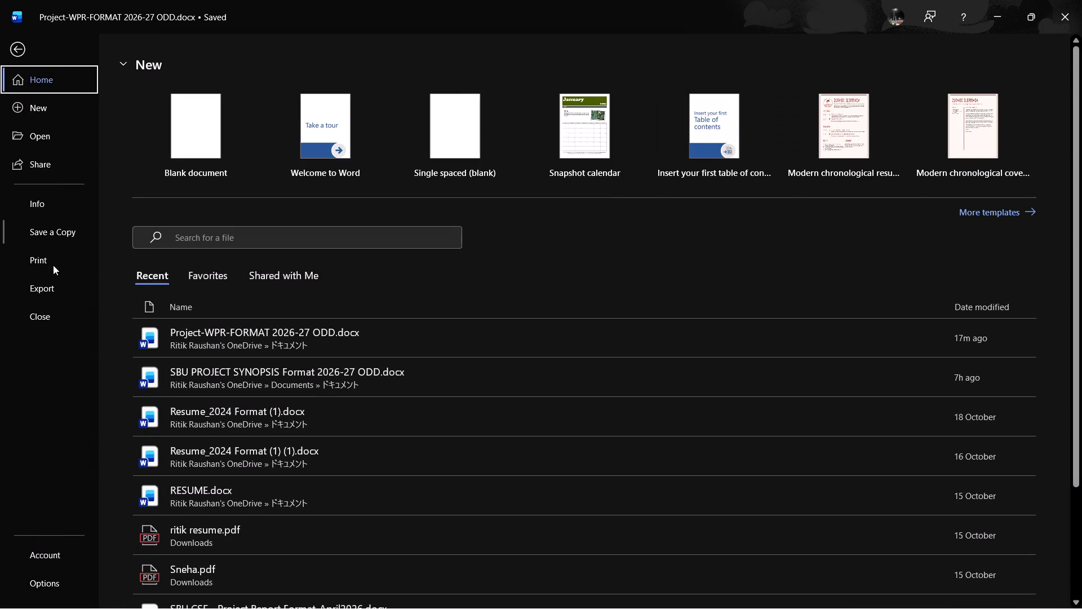
pyautogui.click(53, 265)
pyautogui.click(158, 106)
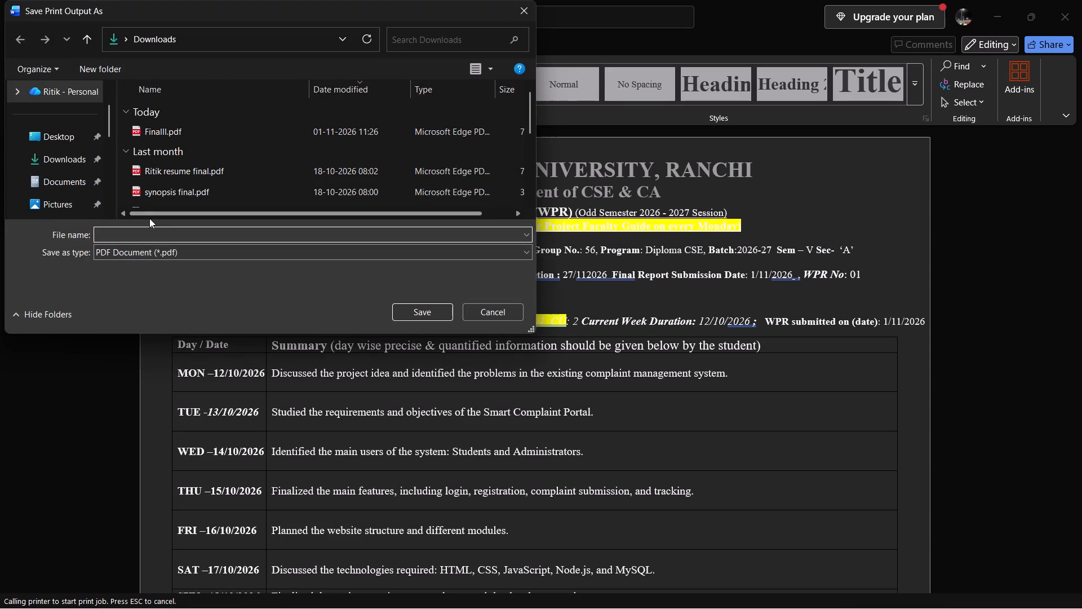
pyautogui.write('WPR 1')
pyautogui.press('Return')
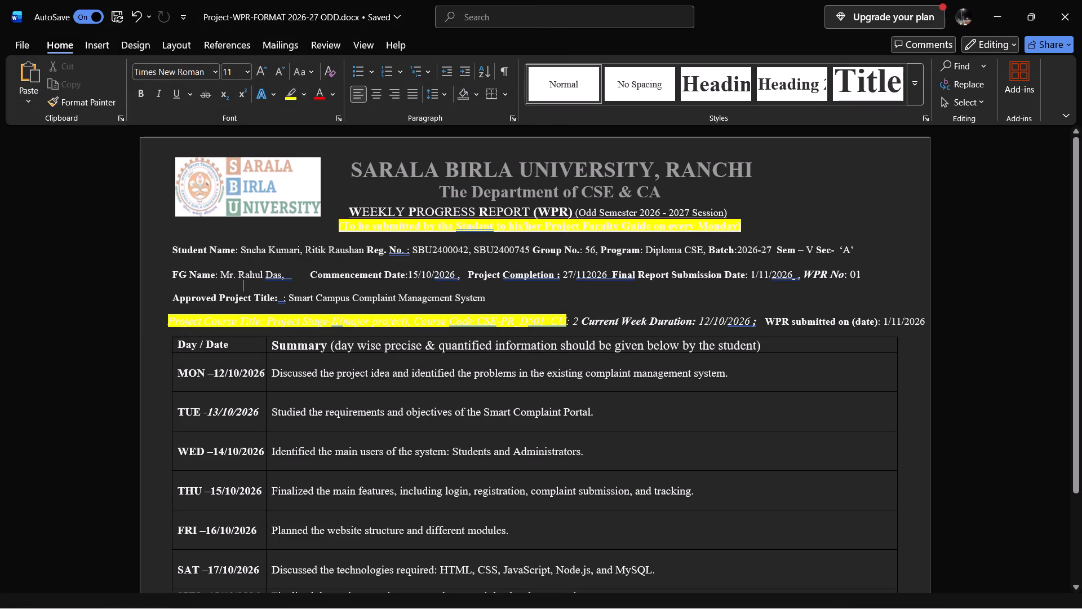
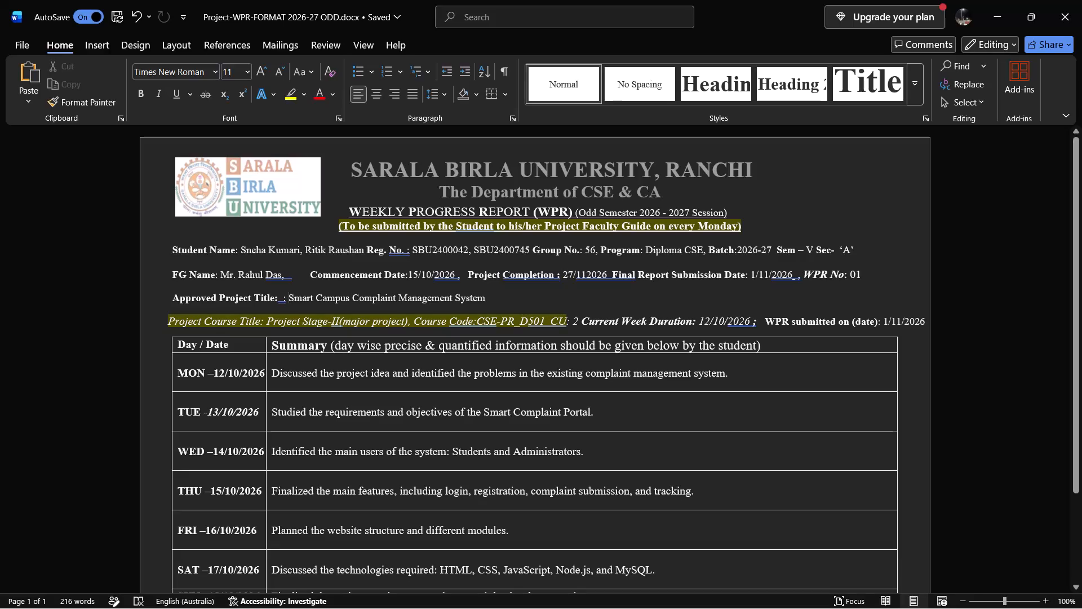
# Delete the stray extra colon and space after the Approved Project Title label.
pyautogui.press('BackSpace')
pyautogui.press('BackSpace')
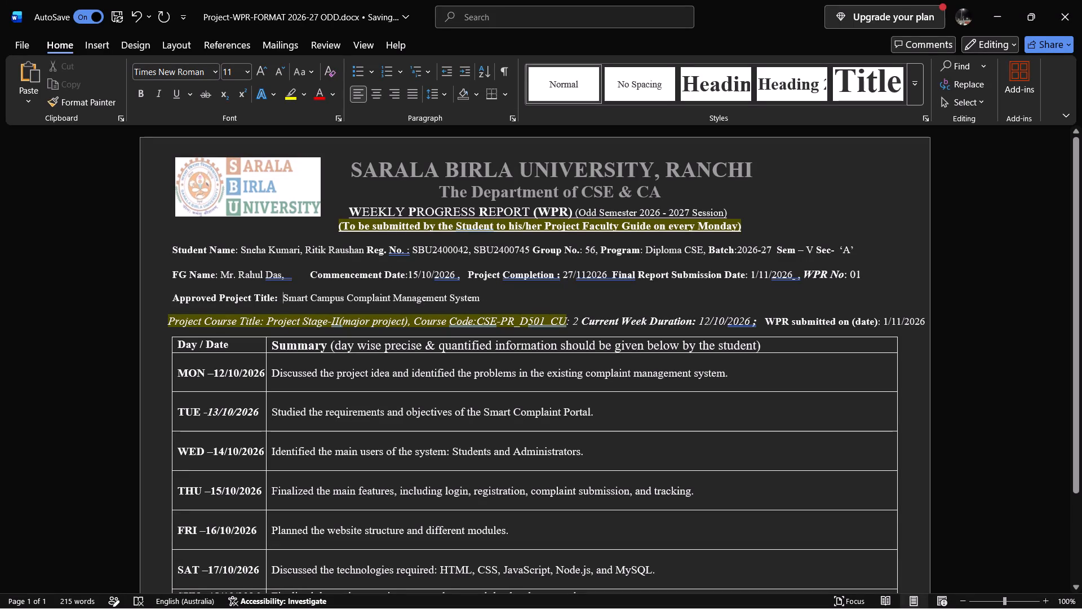
# Remove the excess spaces before Commencement Date in the FG Name line, keeping a small gap after the guide's name.
pyautogui.click(308, 273)
pyautogui.press('BackSpace')
pyautogui.press('BackSpace')
pyautogui.press('BackSpace')
pyautogui.press('BackSpace')
pyautogui.press('BackSpace')
pyautogui.press('BackSpace')
pyautogui.press('BackSpace')
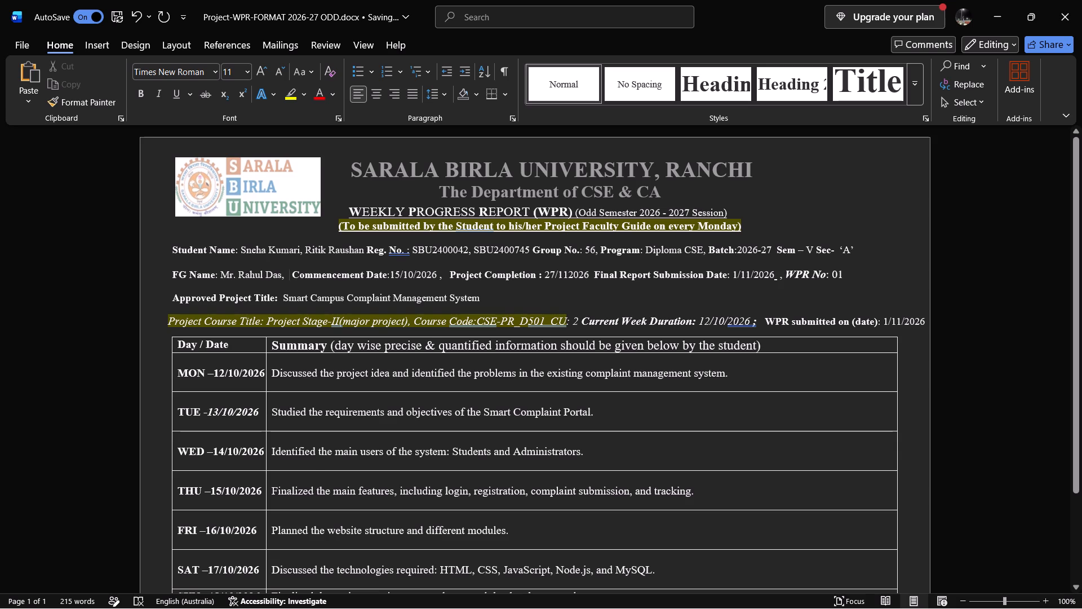
pyautogui.press('BackSpace')
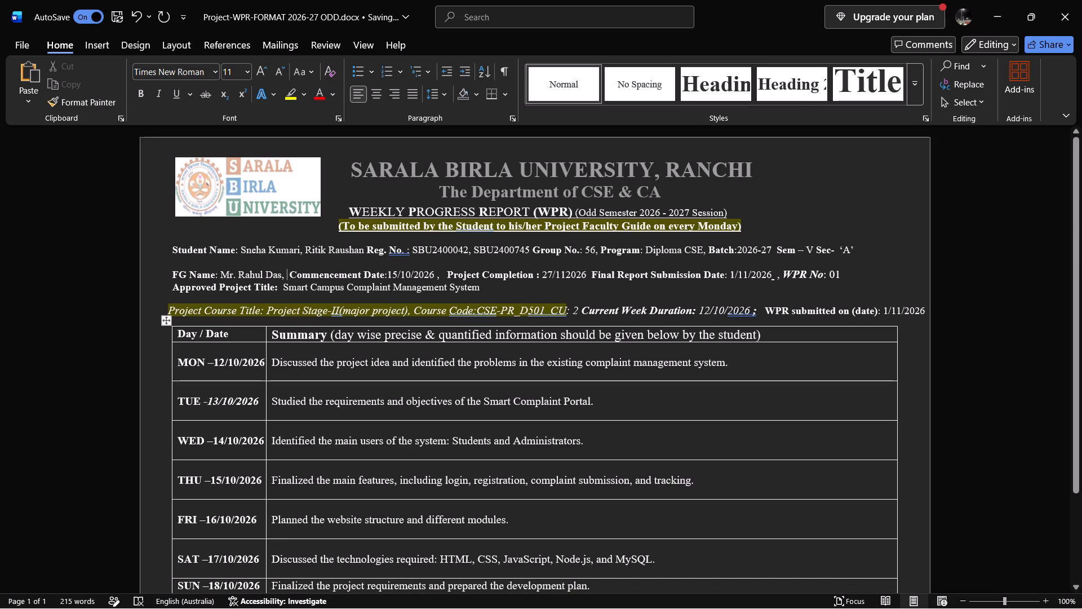
pyautogui.scroll(-5, 457, 385)
pyautogui.scroll(3, 457, 385)
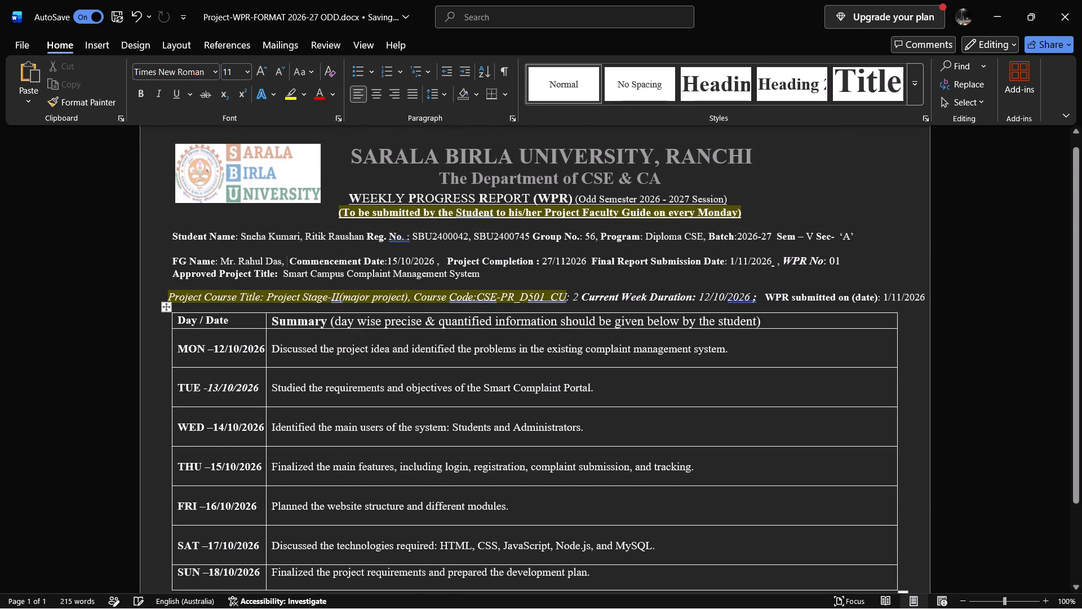
pyautogui.press('space')
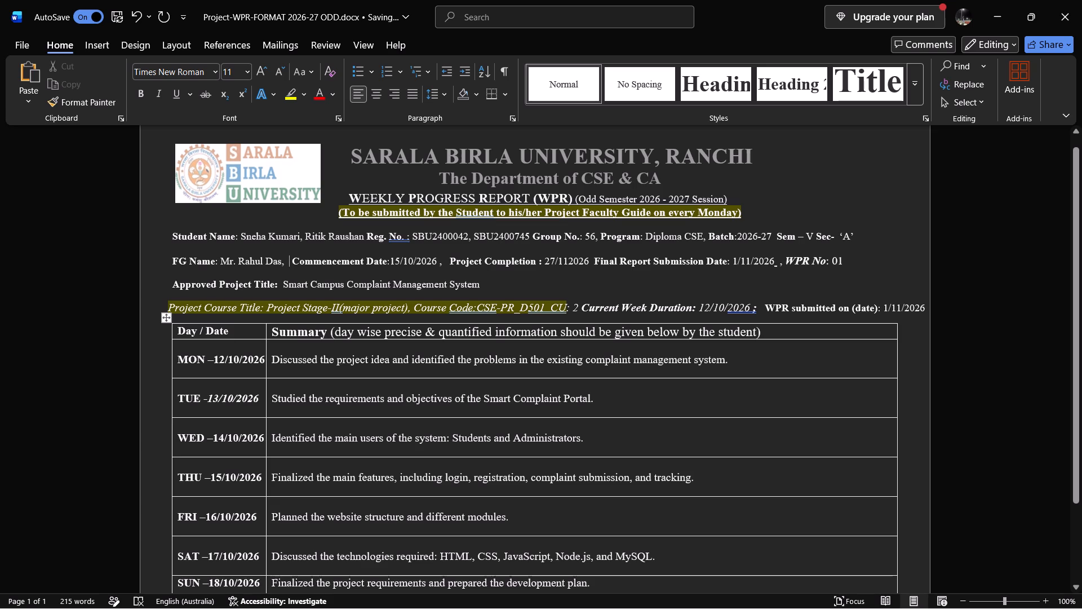
# Insert a comma between the Project Completion date and the Final Report Submission Date label, with a space before it.
pyautogui.click(590, 261)
pyautogui.click(591, 261)
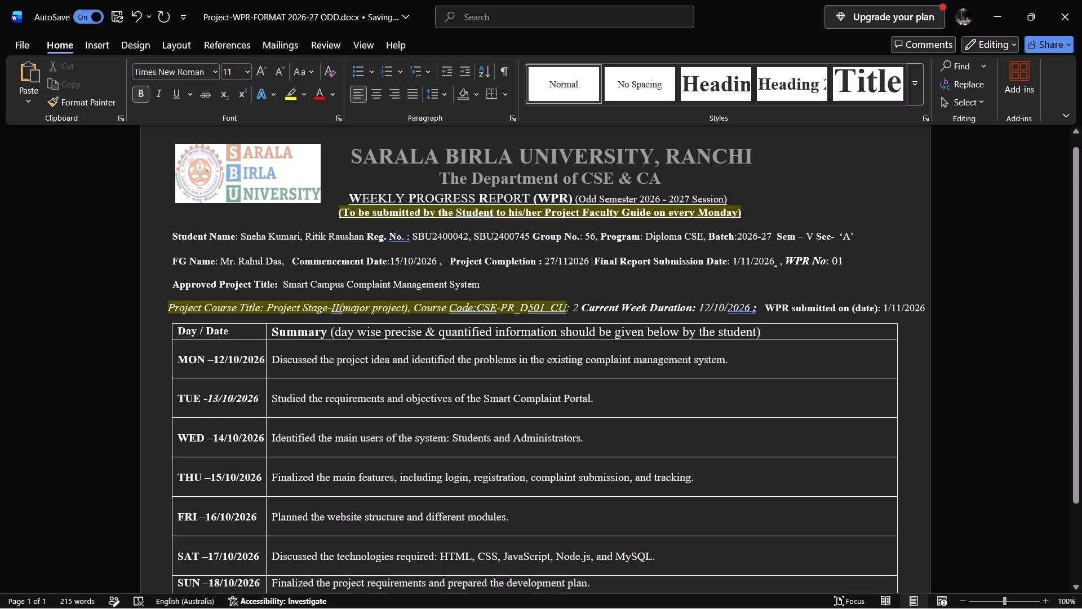
pyautogui.press(',')
pyautogui.click(592, 263)
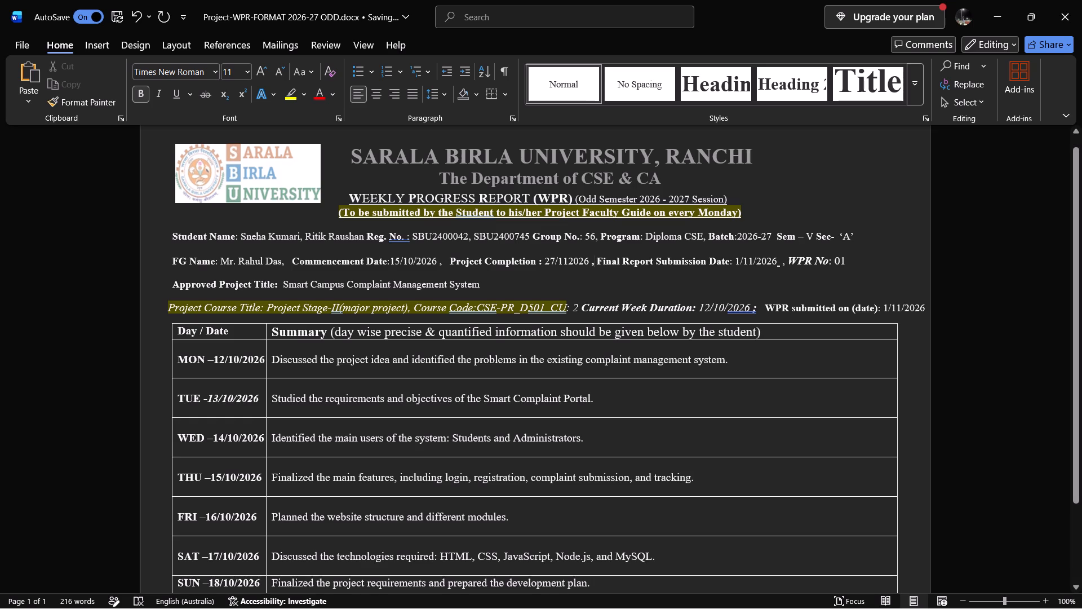
pyautogui.press('BackSpace')
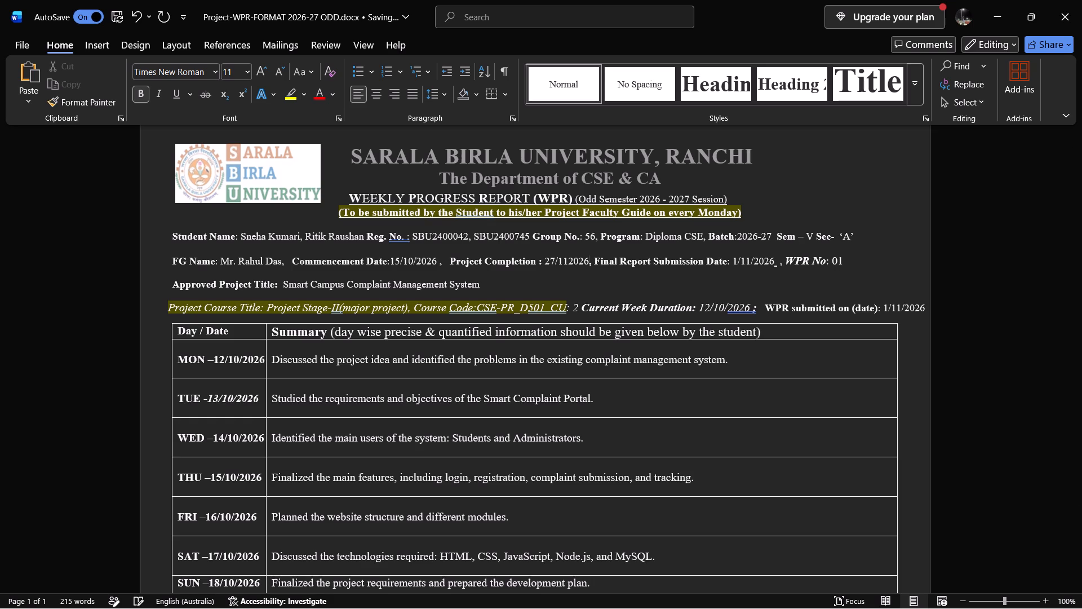
pyautogui.press('space')
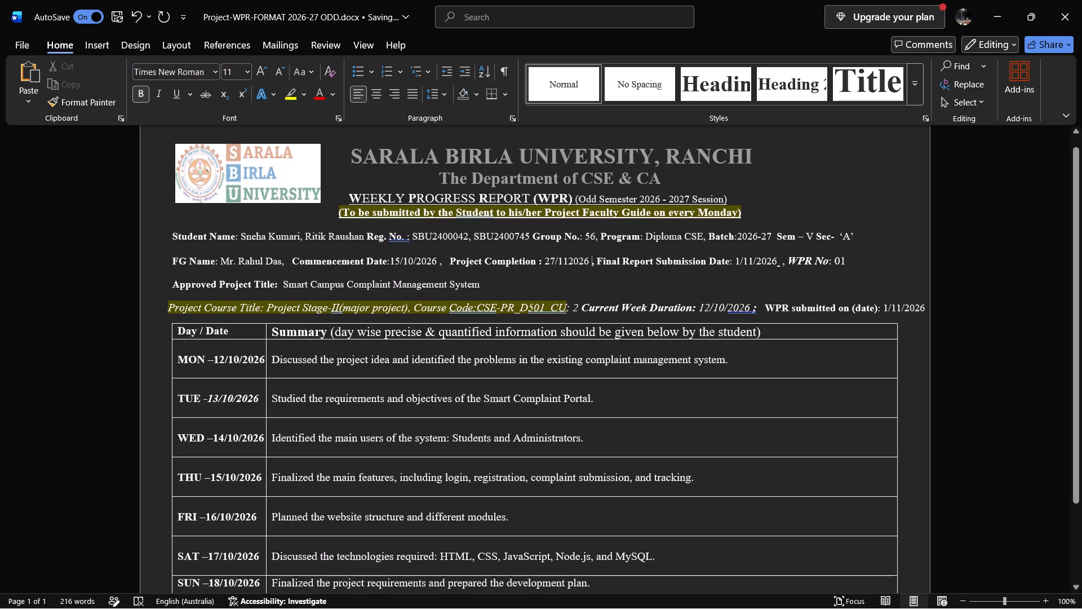
# Remove the stray underlined spaces before the comma after the Final Report Submission Date, and add a space before WPR No.
pyautogui.click(782, 266)
pyautogui.press('BackSpace')
pyautogui.press('BackSpace')
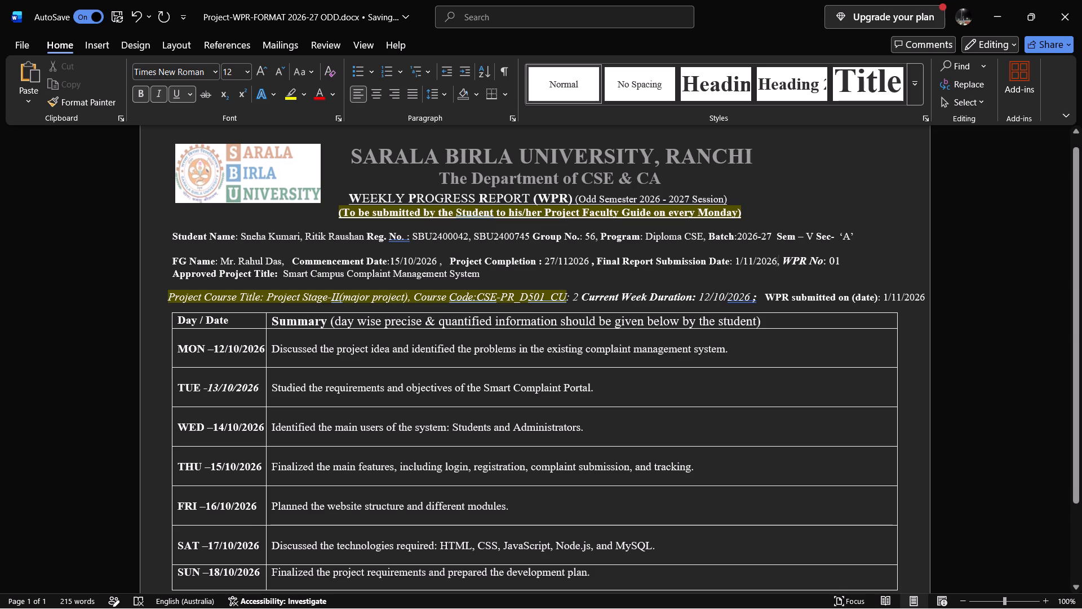
pyautogui.click(778, 262)
pyautogui.click(782, 259)
pyautogui.press('space')
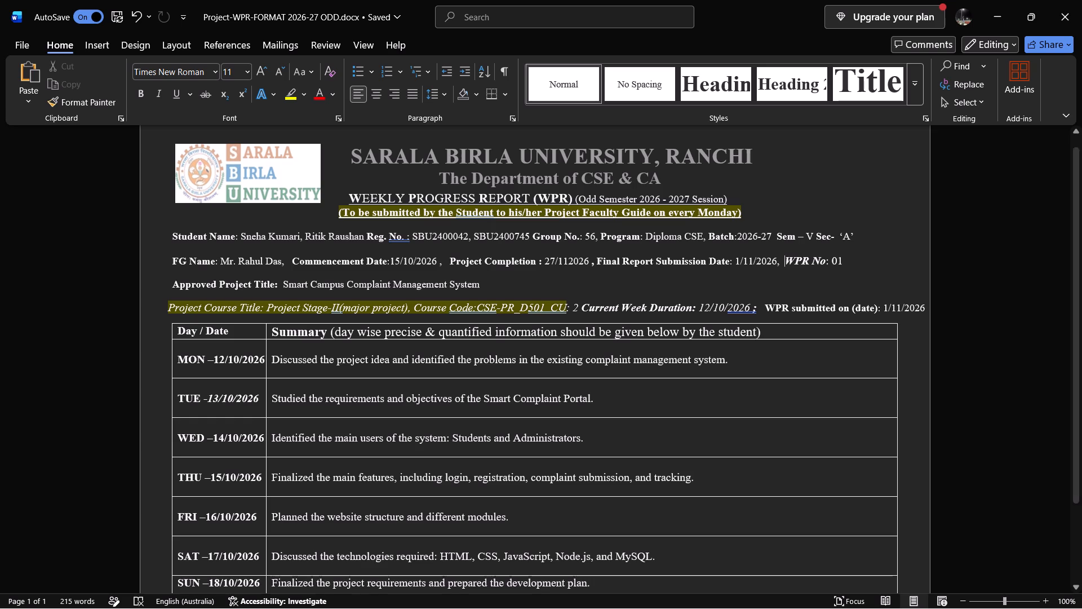
# Delete the semicolon after the Current Week Duration date and the extra spaces before WPR submitted on.
pyautogui.click(762, 306)
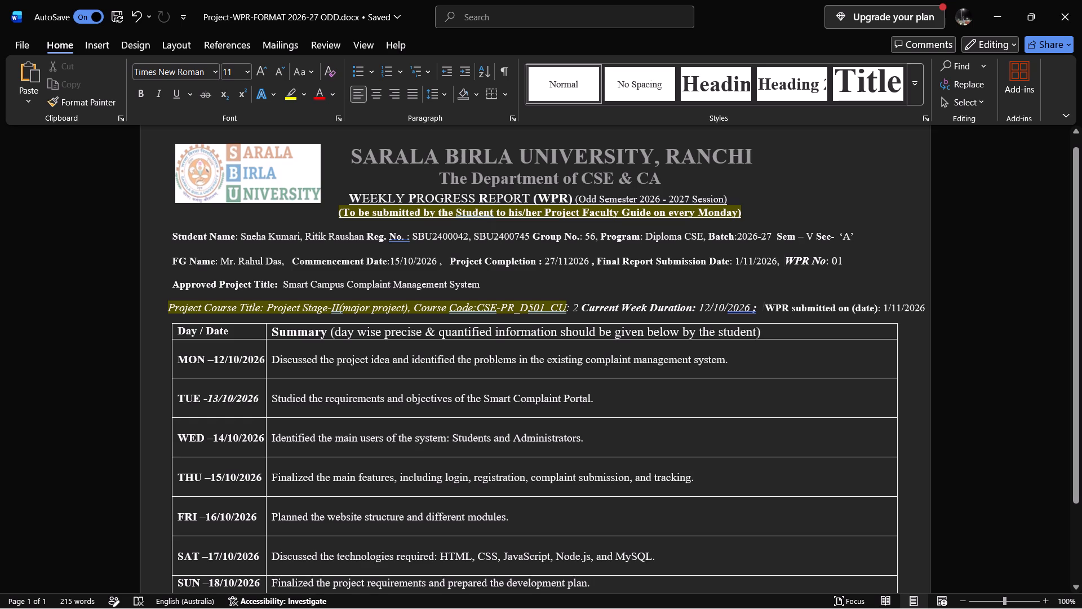
pyautogui.click(757, 312)
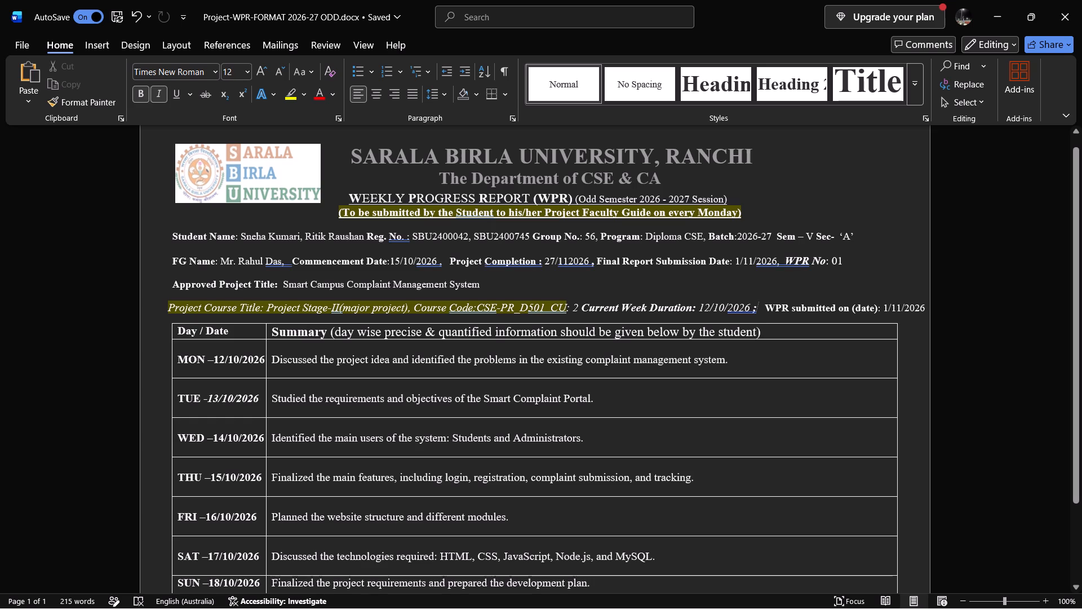
pyautogui.press('BackSpace')
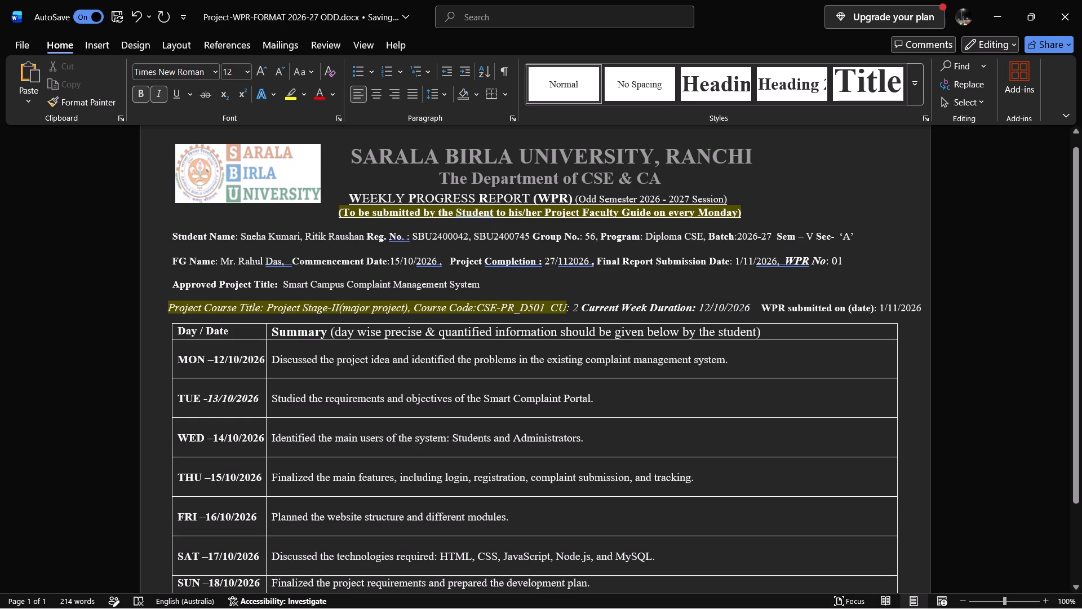
pyautogui.click(760, 307)
pyautogui.press('BackSpace')
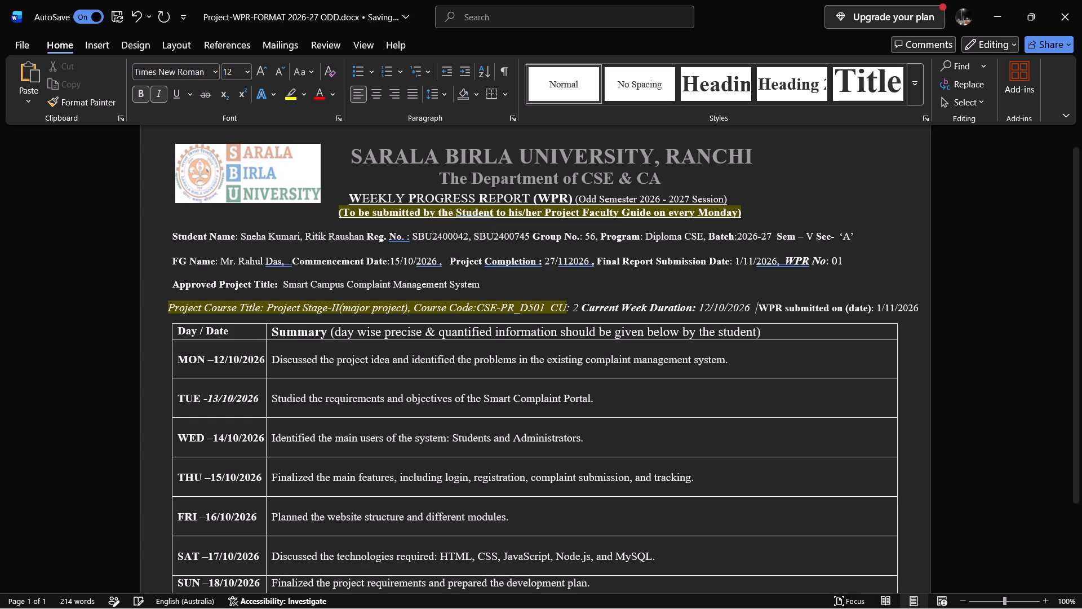
pyautogui.press('BackSpace')
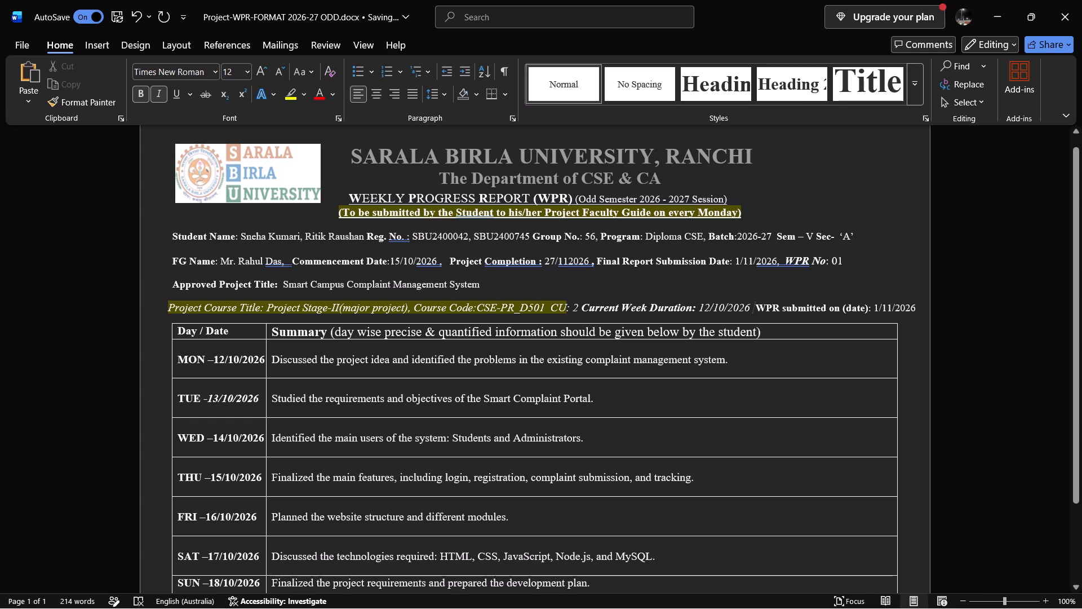
# Add commas after the course code CSE-PR_D501 and after the CU value 2.
pyautogui.click(547, 308)
pyautogui.click(545, 307)
pyautogui.press('BackSpace')
pyautogui.press('1')
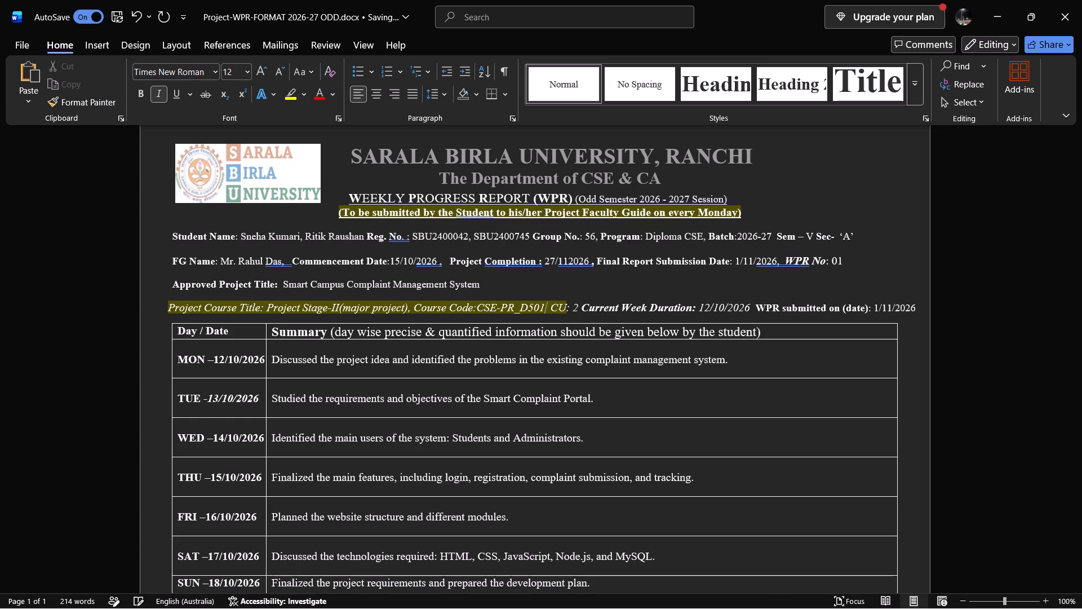
pyautogui.press(',')
pyautogui.click(582, 308)
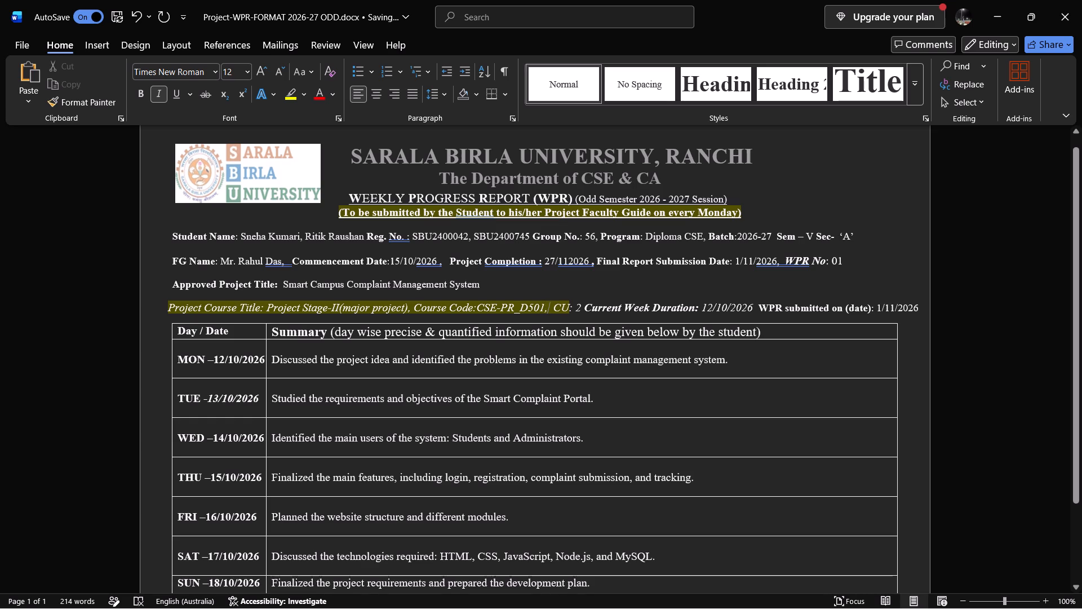
pyautogui.press(',')
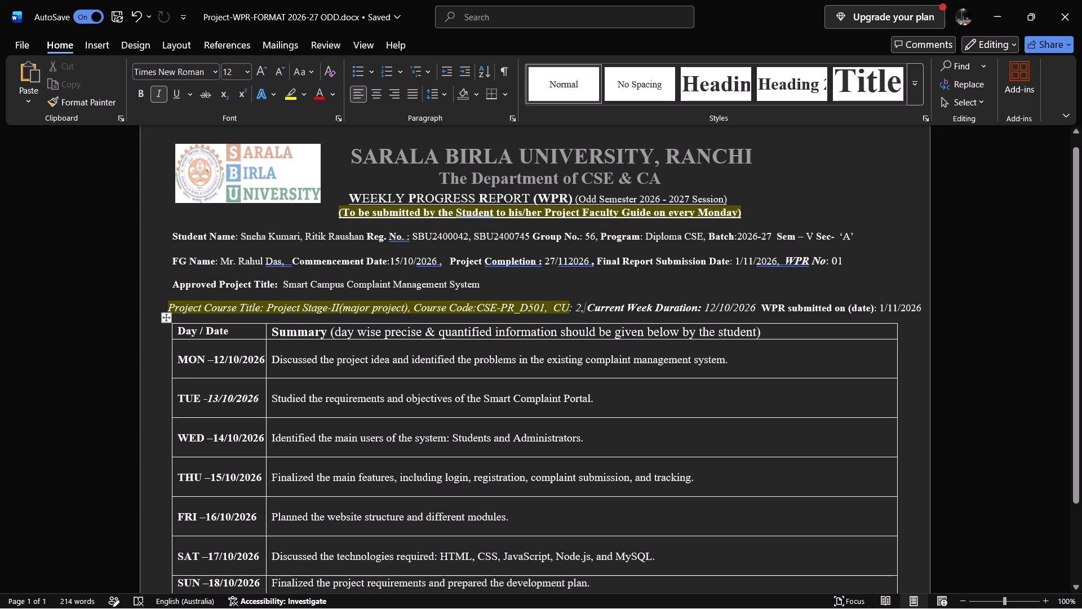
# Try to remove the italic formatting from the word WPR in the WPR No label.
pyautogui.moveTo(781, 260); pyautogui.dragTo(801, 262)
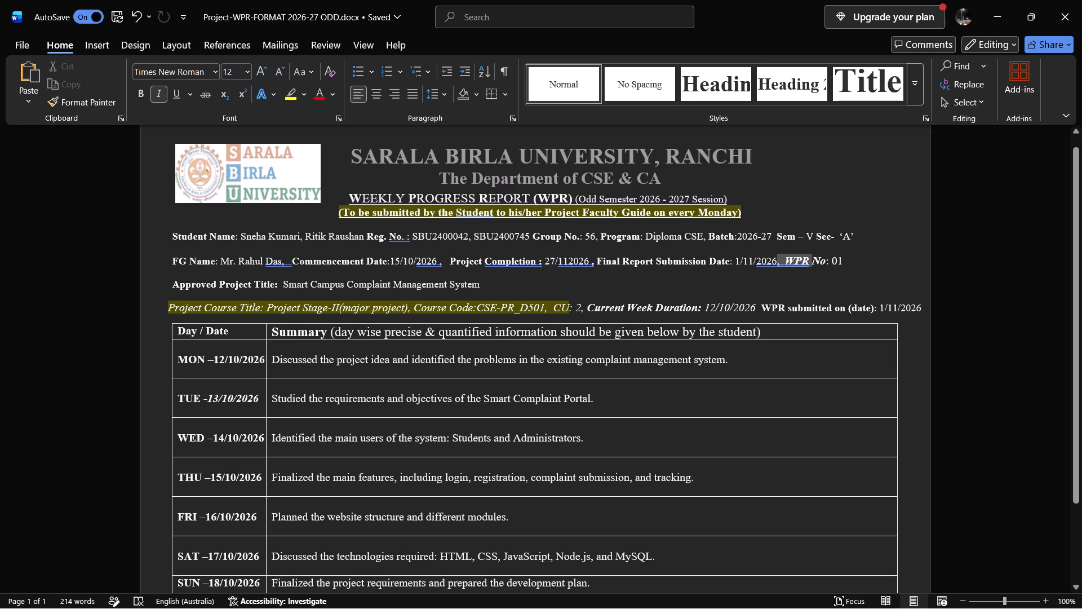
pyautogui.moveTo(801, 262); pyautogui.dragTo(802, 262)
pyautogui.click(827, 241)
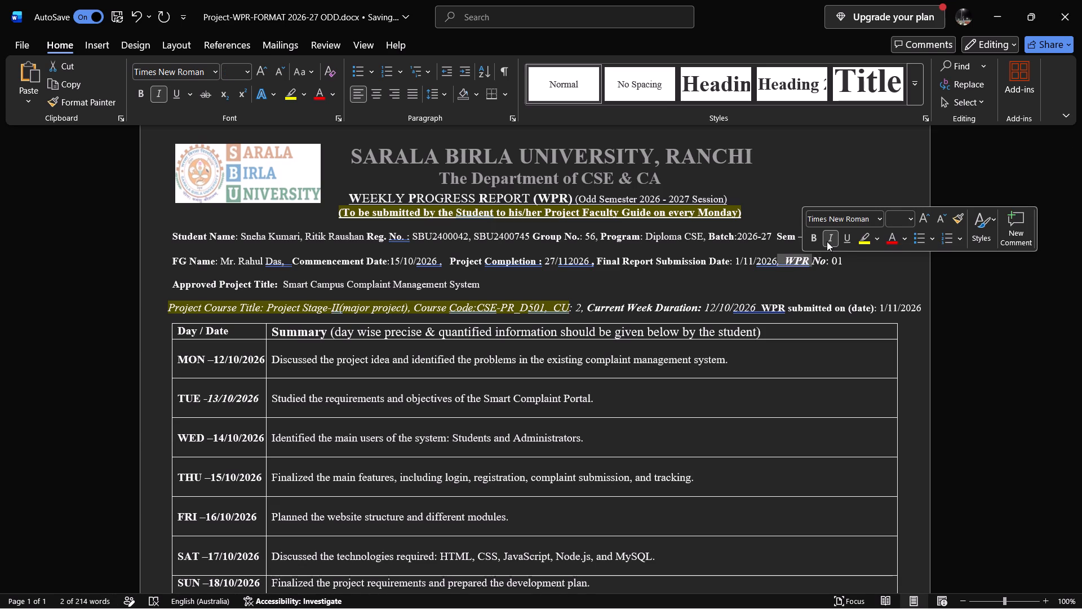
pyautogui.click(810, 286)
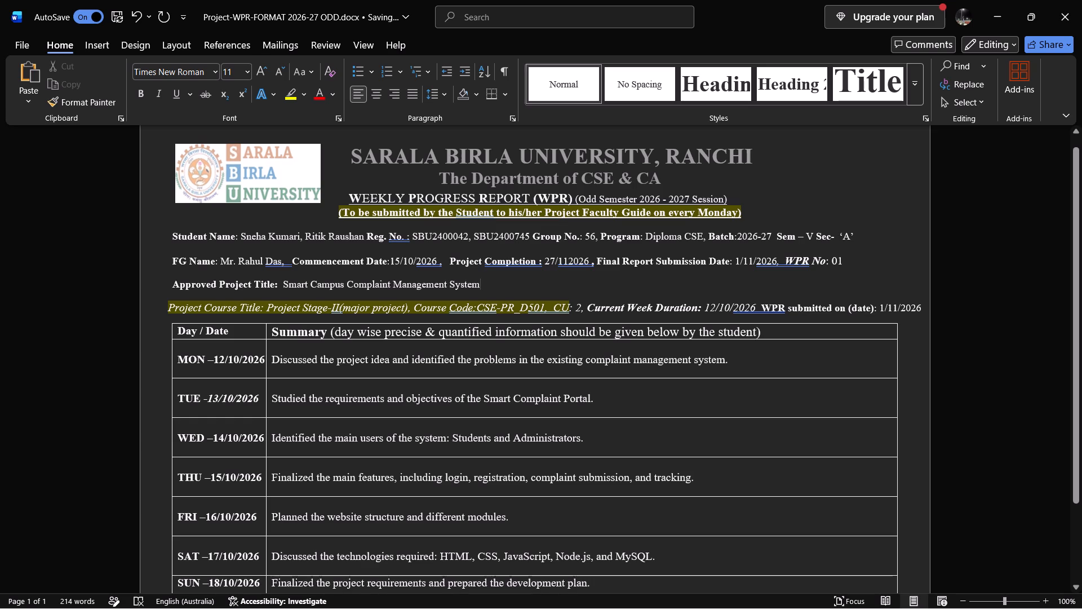
# Insert a comma after the Current Week Duration date and remove one extra space before WPR submitted on.
pyautogui.click(757, 306)
pyautogui.press(',')
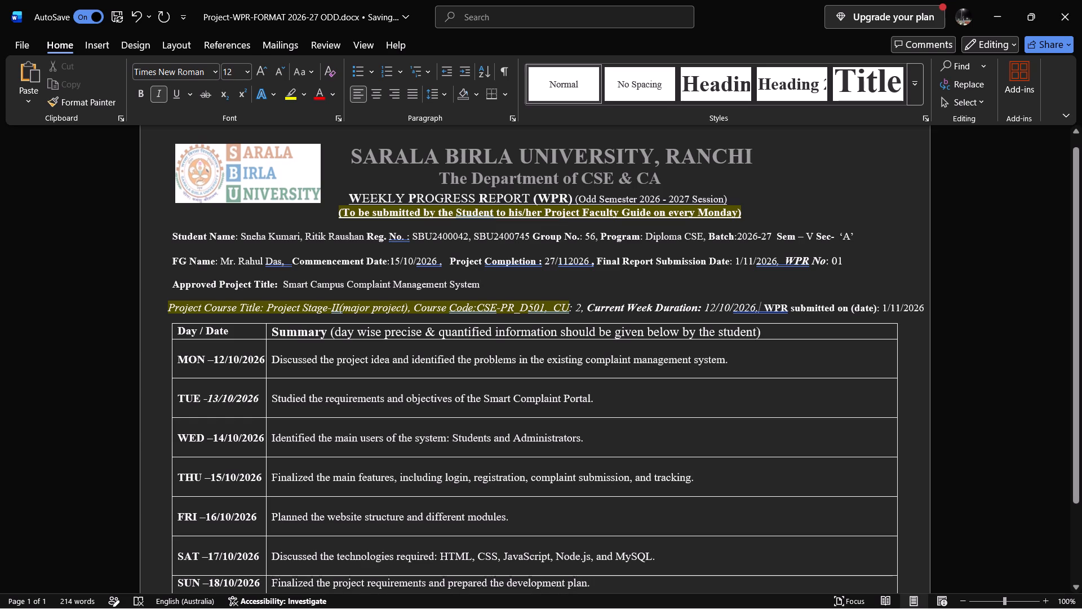
pyautogui.click(764, 306)
pyautogui.press('BackSpace')
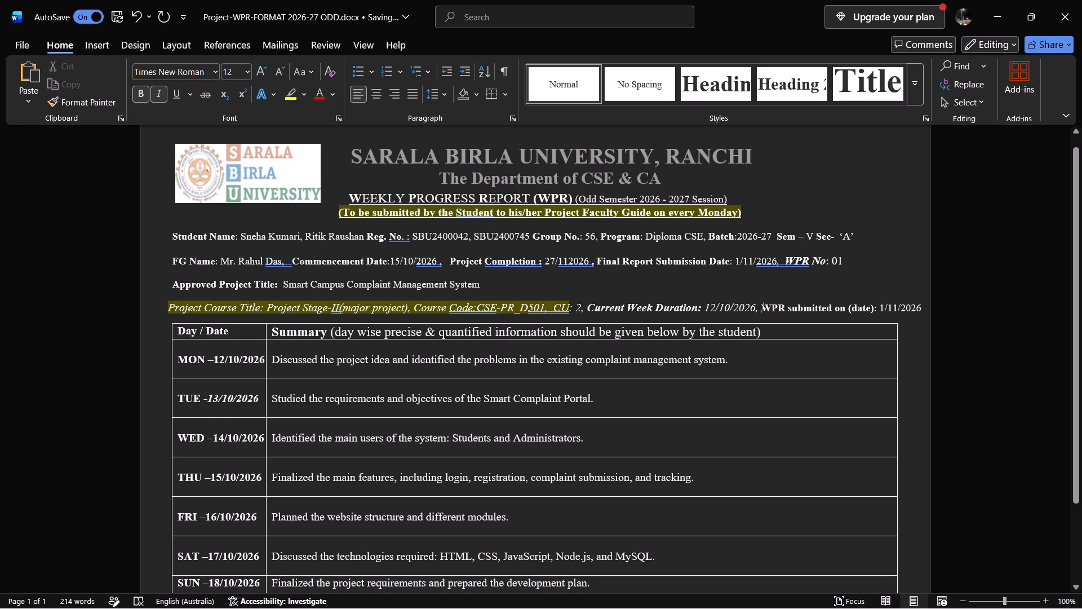
# Delete the word WPR from the WPR No label and retype it as "WPR" followed by a space.
pyautogui.moveTo(810, 262); pyautogui.dragTo(788, 264)
pyautogui.press('BackSpace')
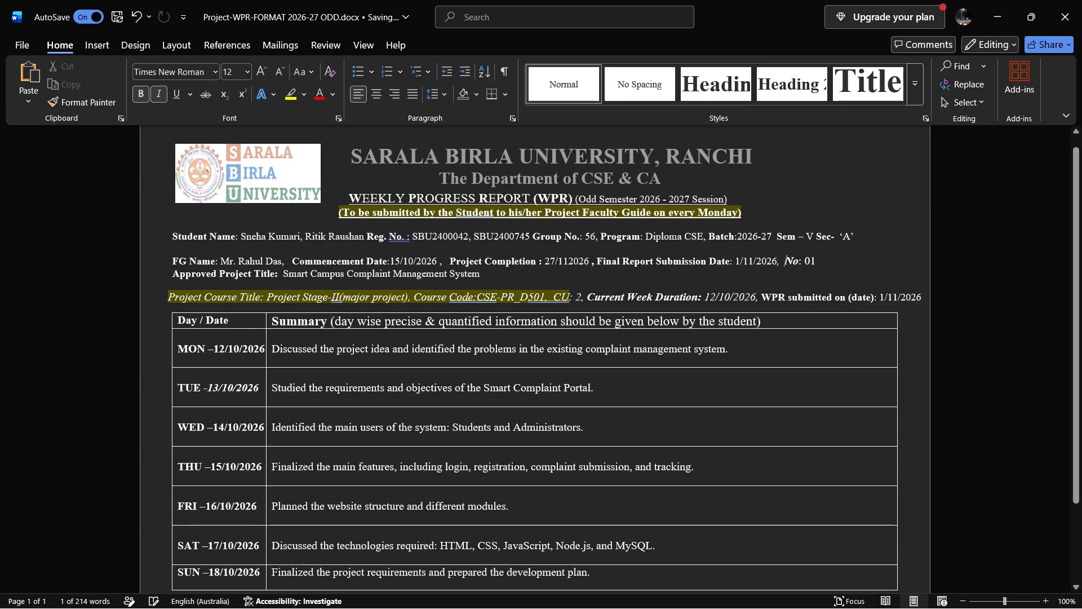
pyautogui.hotkey('shift', 'w')
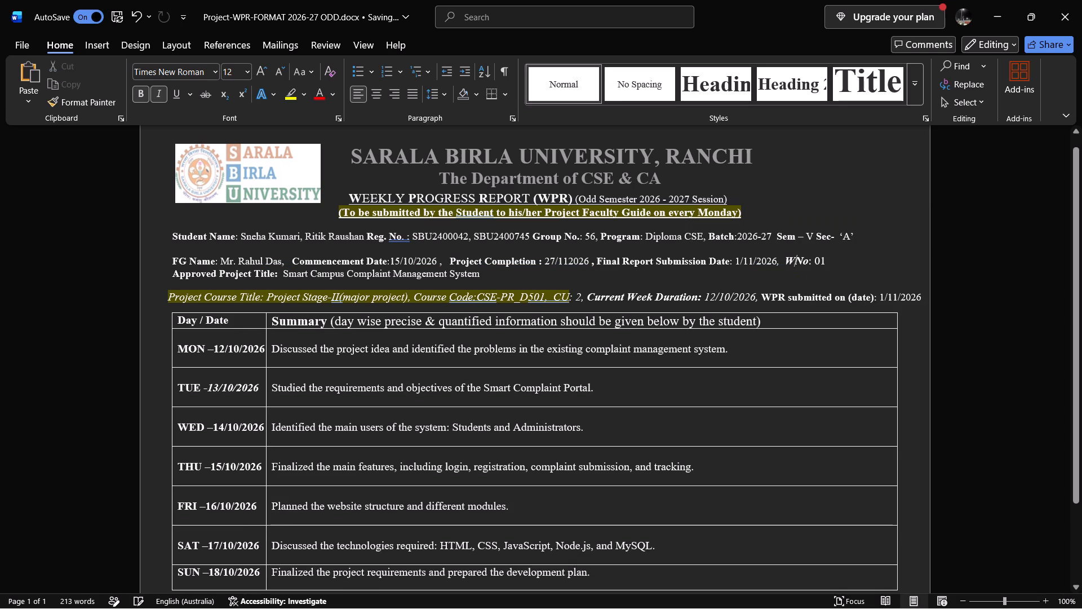
pyautogui.write('PR')
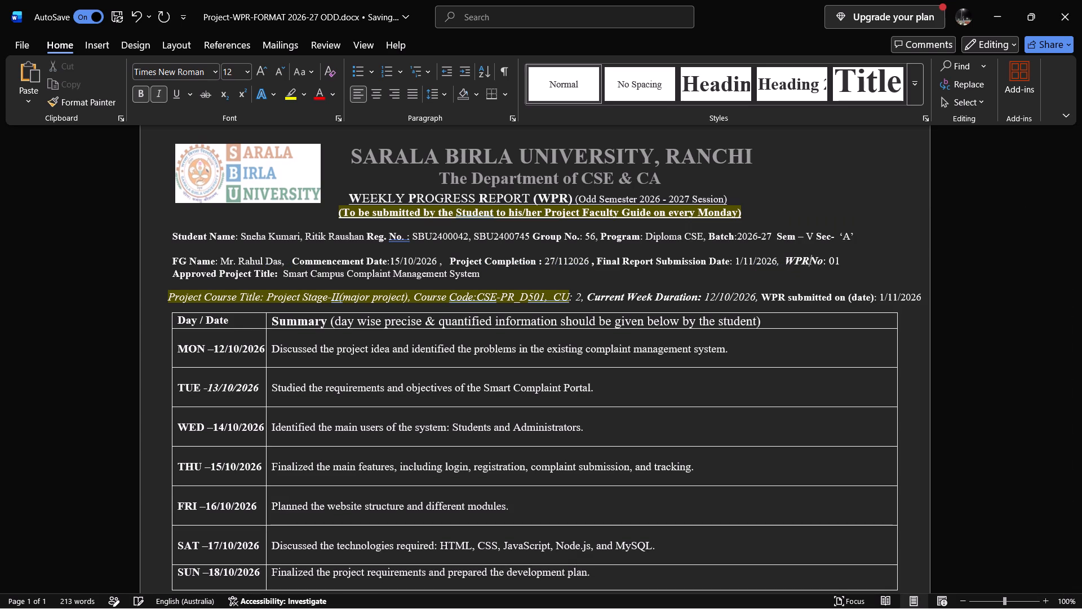
pyautogui.press('space')
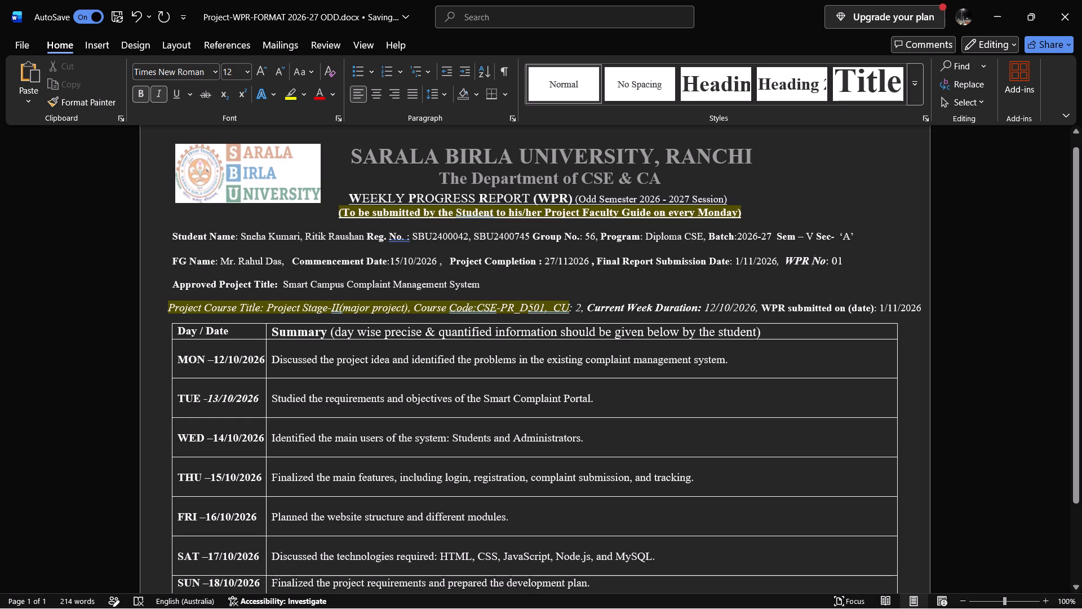
# Insert a blank line between the daily summary table and the signature line.
pyautogui.scroll(-4, 928, 212)
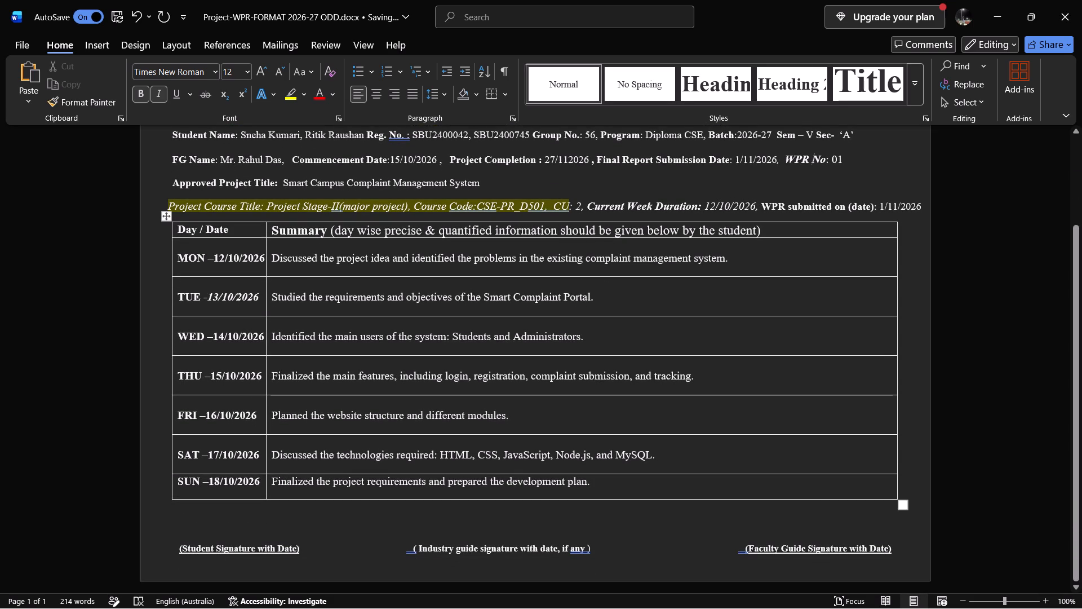
pyautogui.click(194, 529)
pyautogui.press('Return')
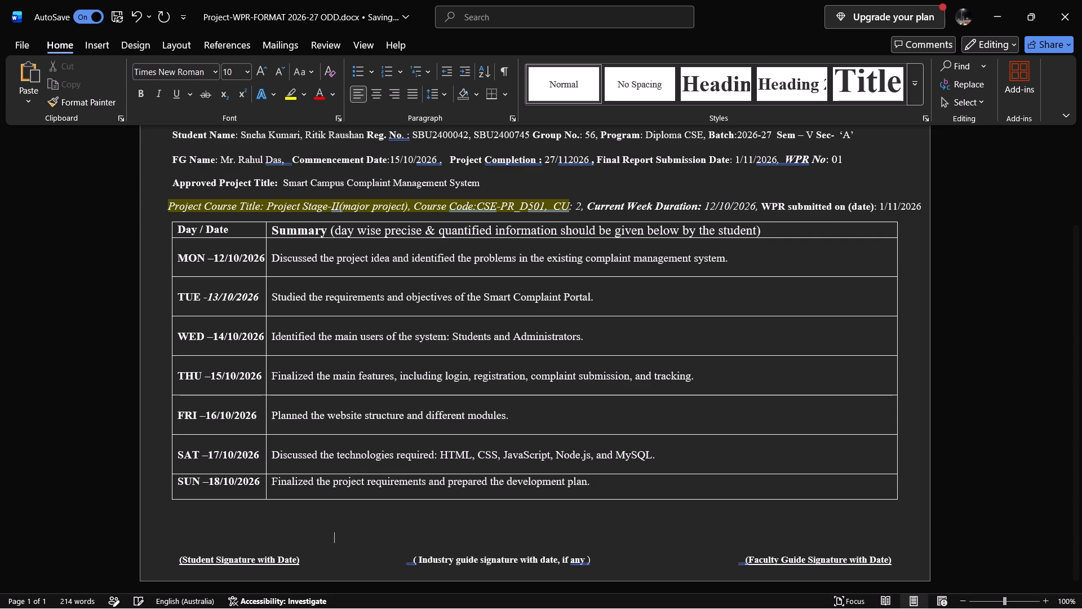
# Remove the italic formatting from the Tuesday date 13/10/2026 in the daily summary table.
pyautogui.scroll(2, 593, 506)
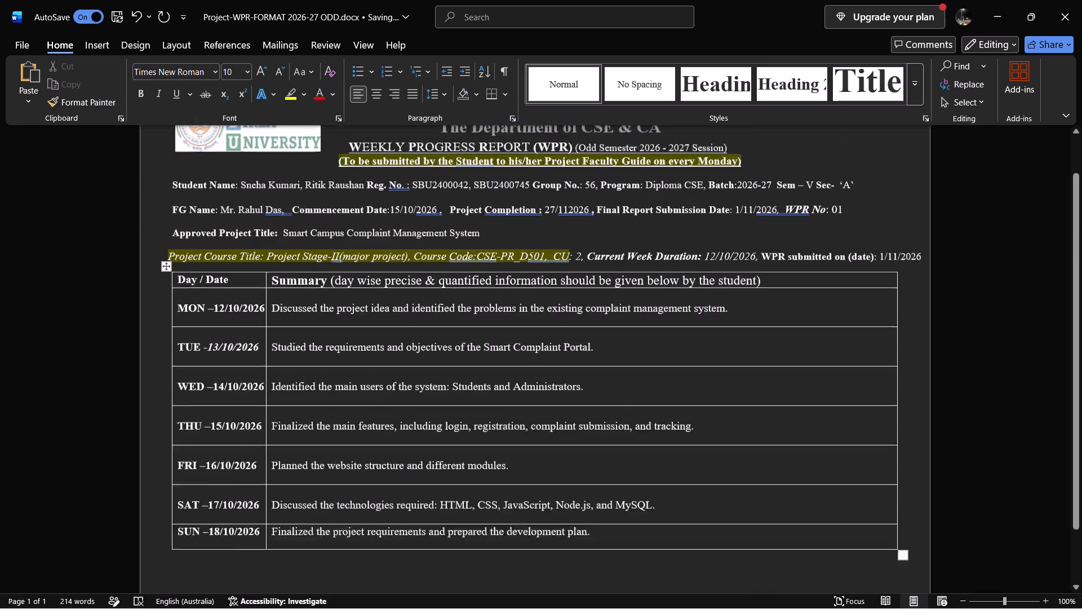
pyautogui.scroll(1, 593, 506)
pyautogui.scroll(-1, 996, 349)
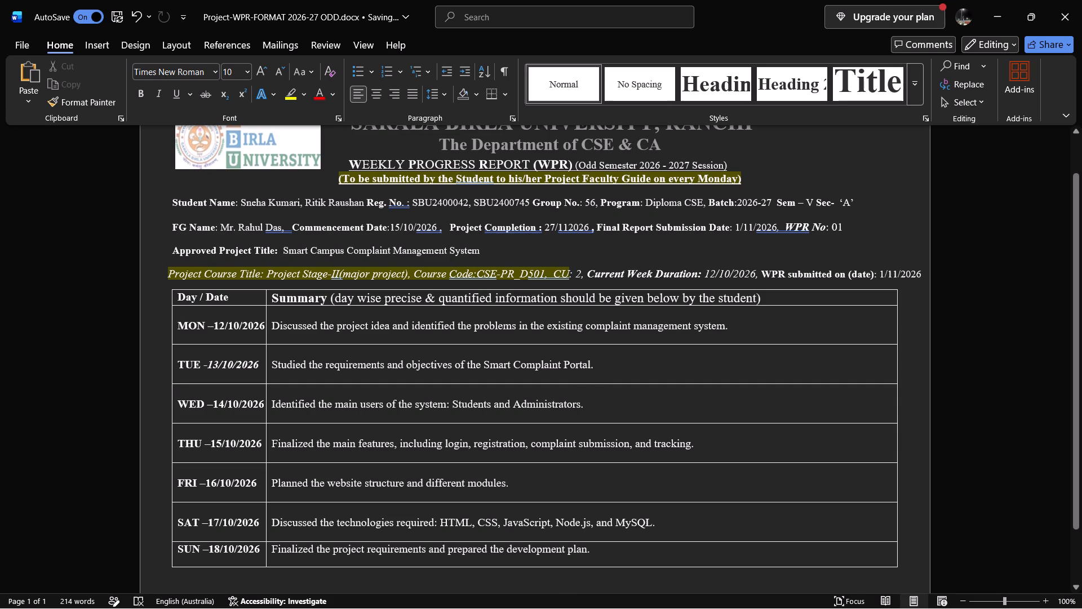
pyautogui.moveTo(208, 364); pyautogui.dragTo(254, 366)
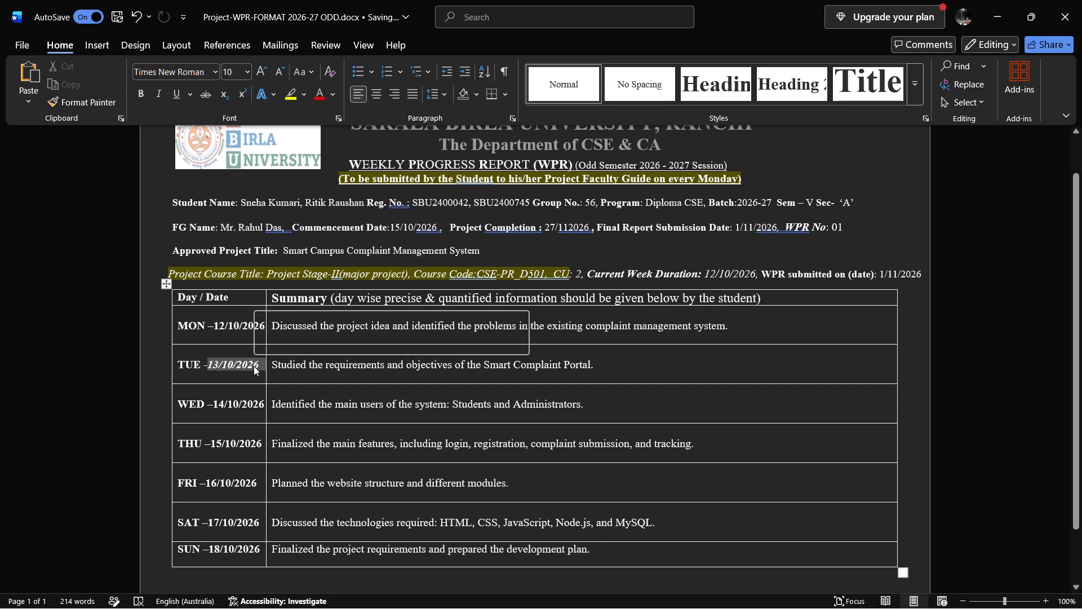
pyautogui.click(284, 346)
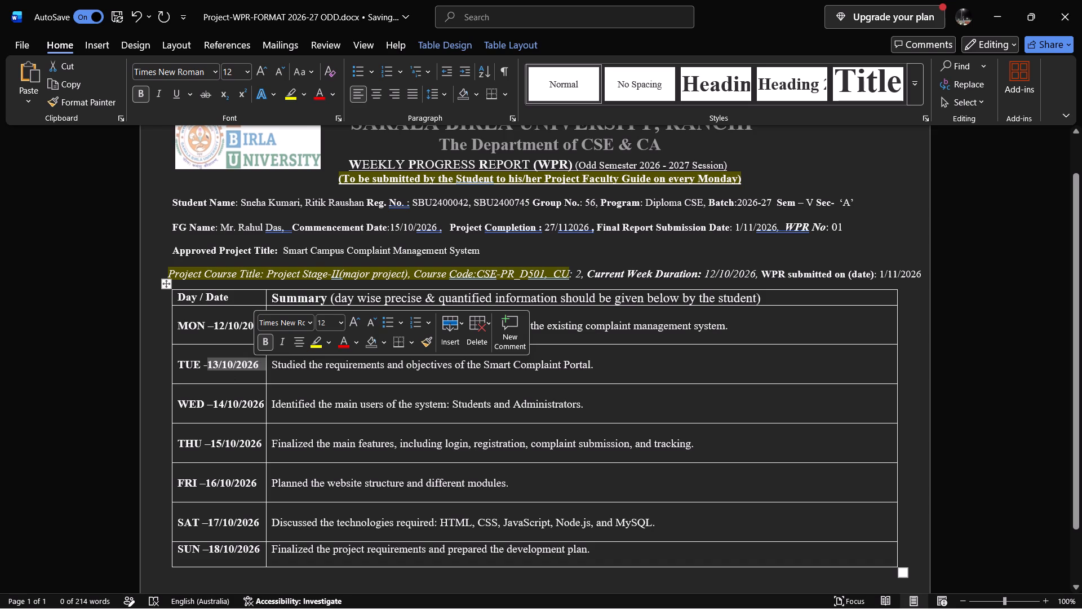
pyautogui.click(1018, 359)
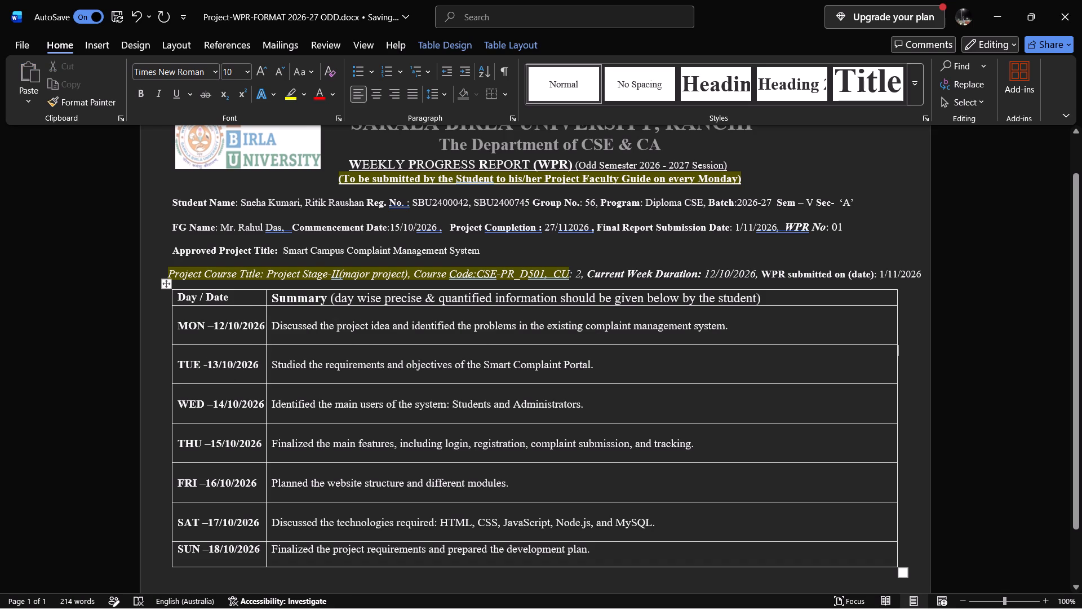
# Insert commas after the student names, the registration numbers, the batch 2026-27 and the semester V in the student details line.
pyautogui.scroll(-2, 851, 368)
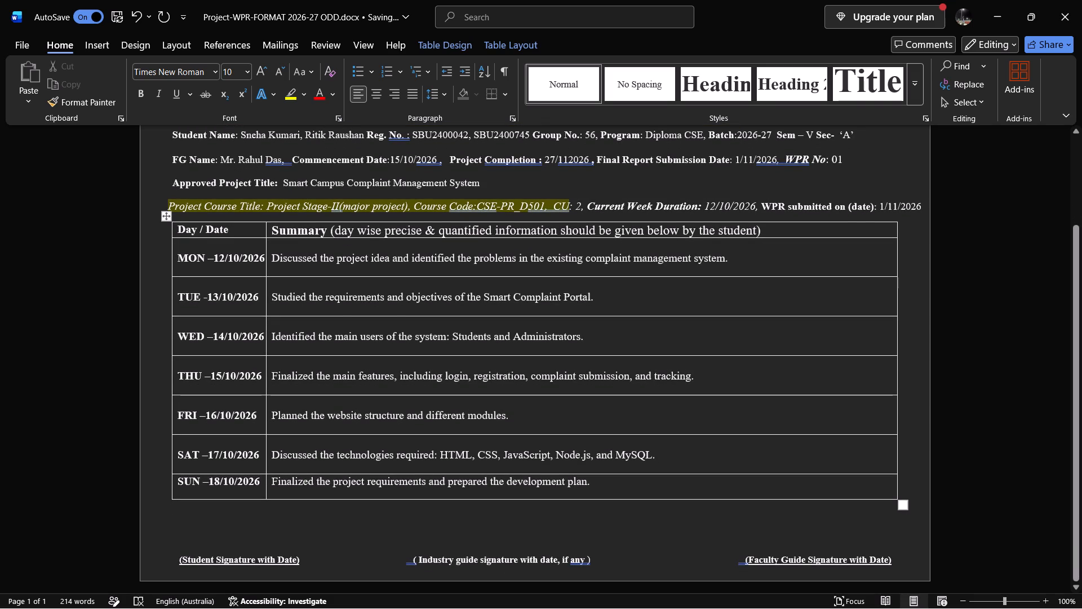
pyautogui.scroll(5, 848, 369)
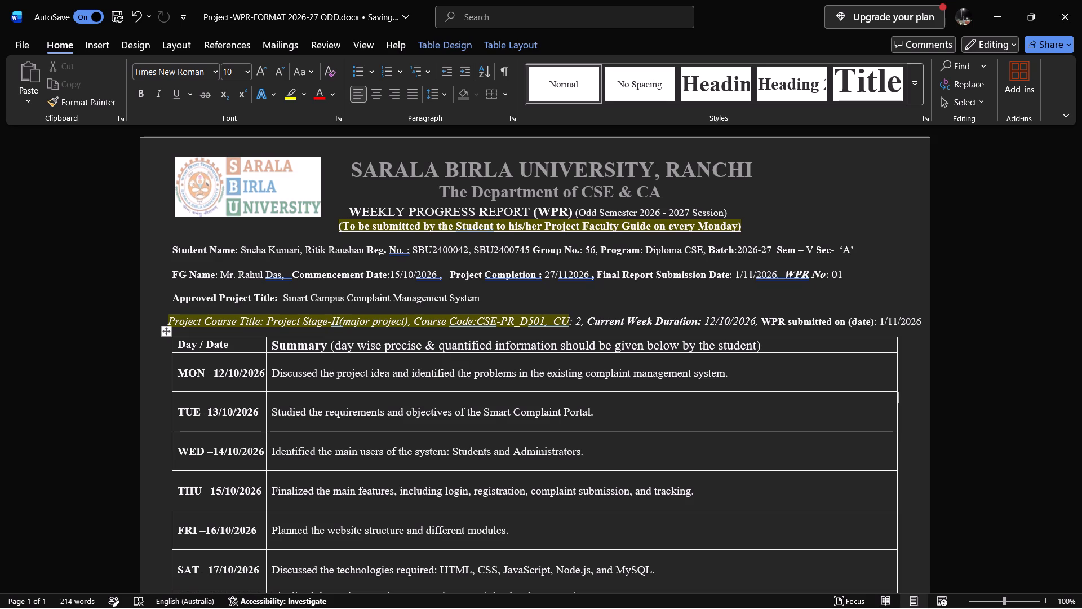
pyautogui.click(365, 249)
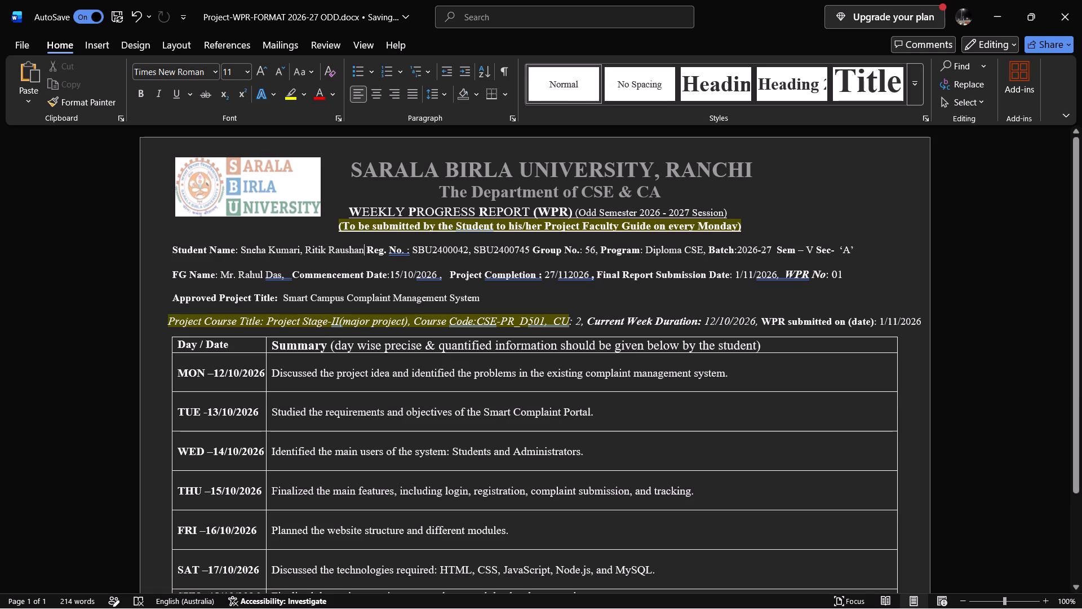
pyautogui.press(',')
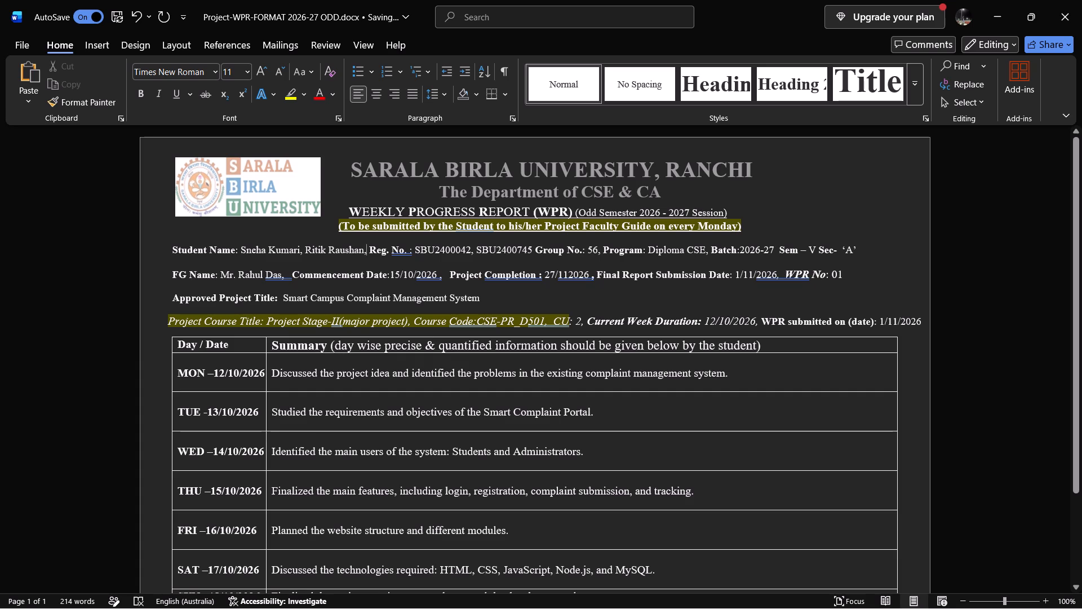
pyautogui.press('BackSpace')
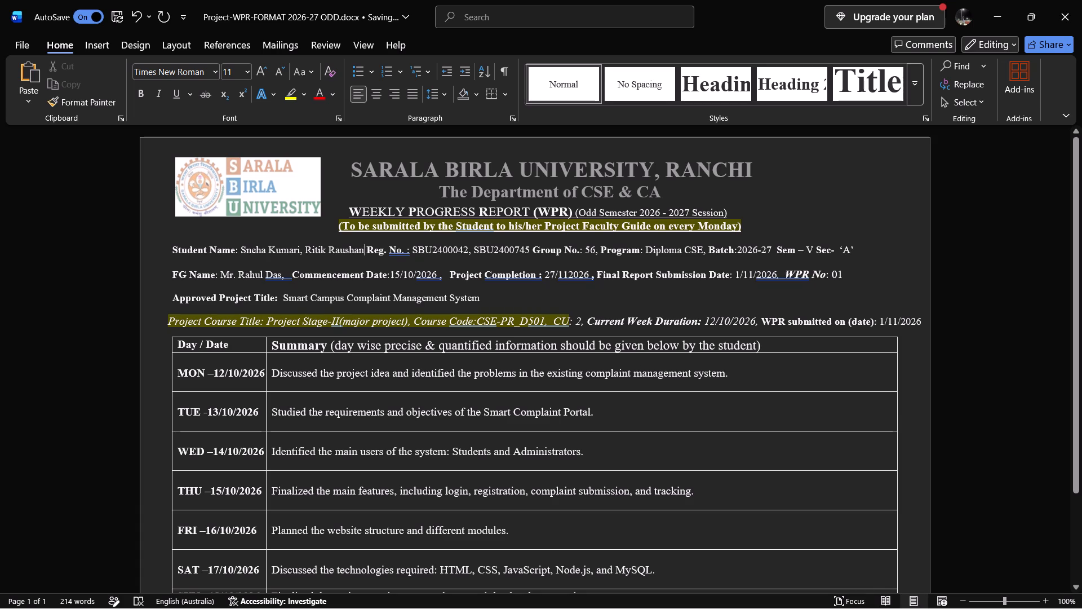
pyautogui.press(',')
pyautogui.click(532, 253)
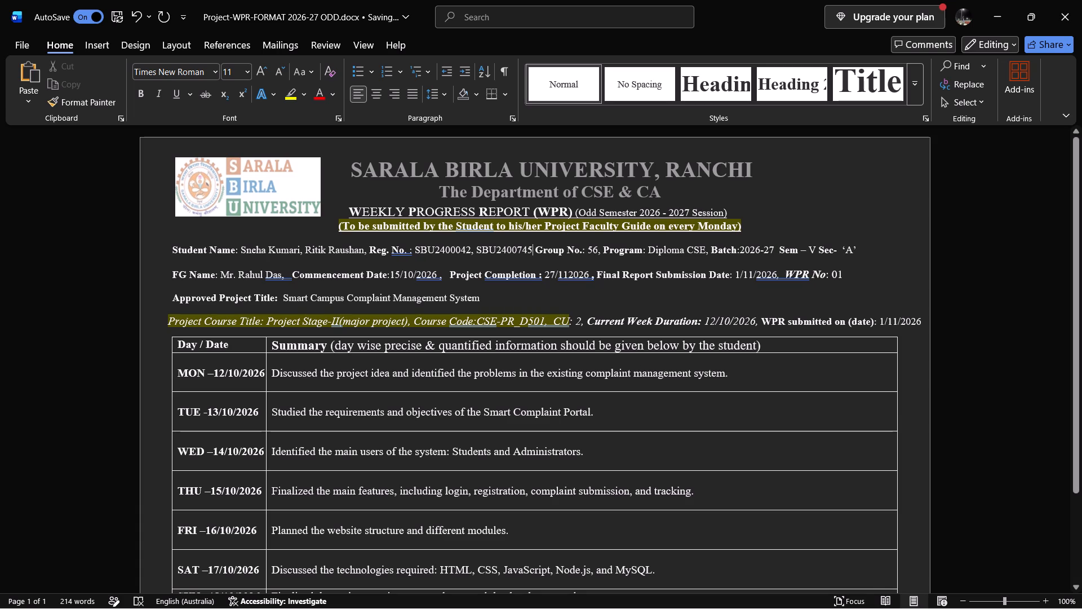
pyautogui.press(',')
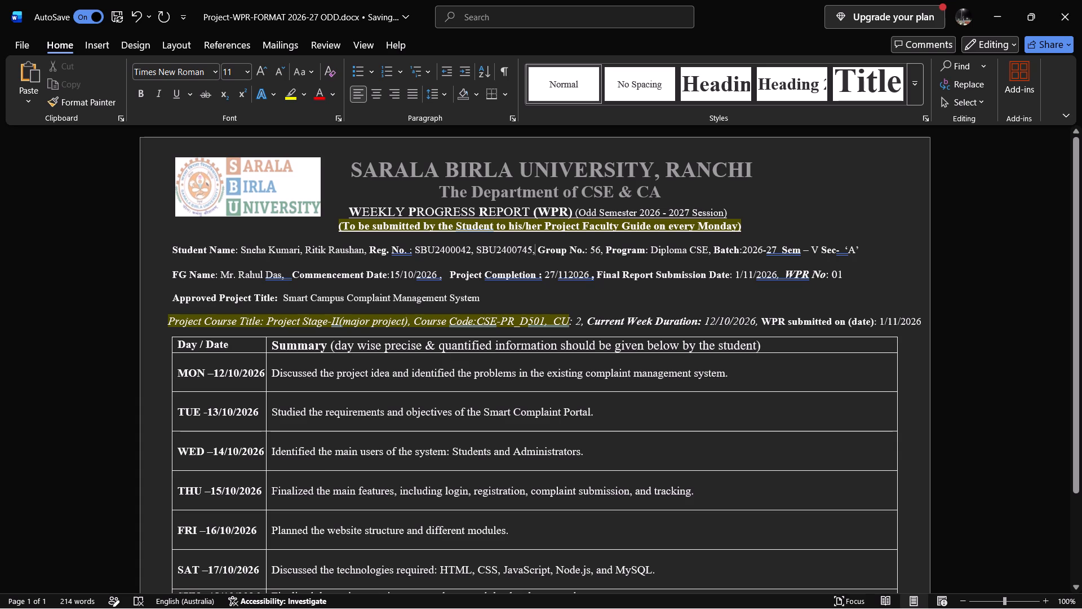
pyautogui.click(648, 250)
pyautogui.click(777, 250)
pyautogui.press(',')
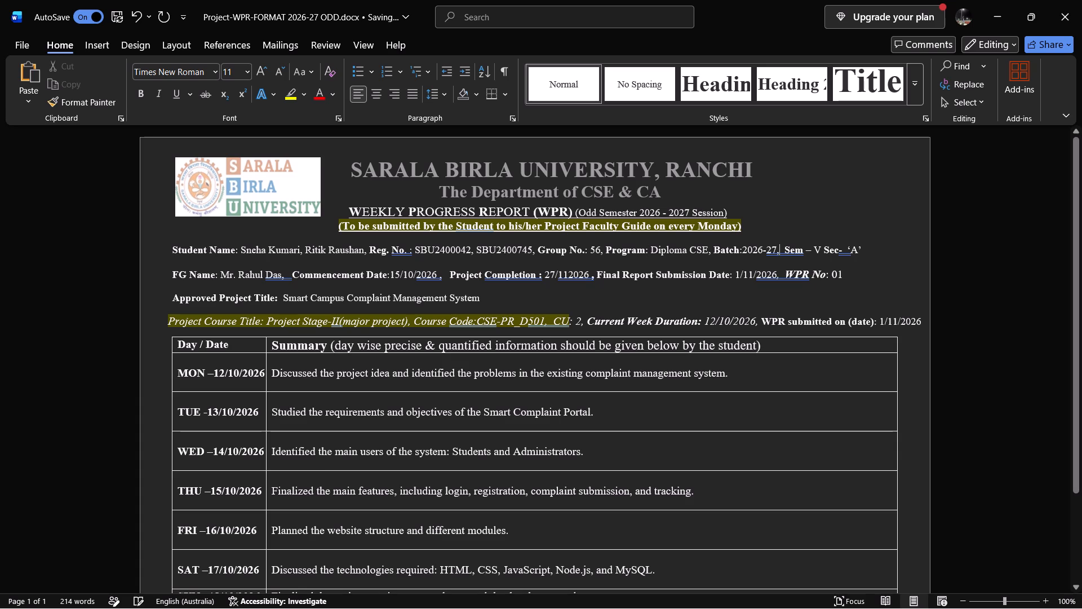
pyautogui.click(822, 249)
pyautogui.press(',')
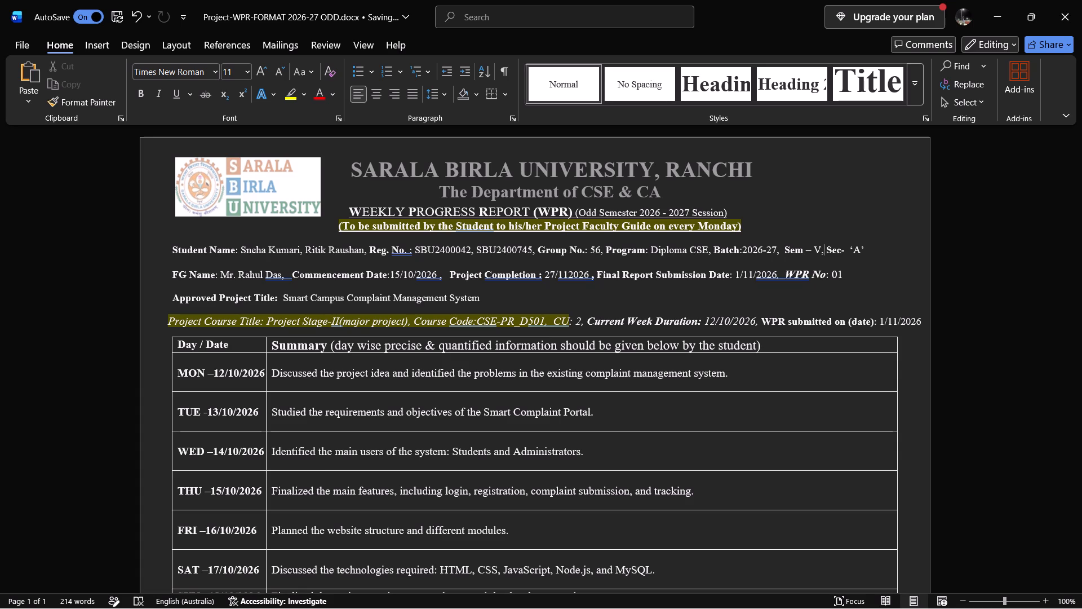
# Bold the labels Course Code, Project Course Title and CU in the highlighted line above the table.
pyautogui.scroll(-2, 819, 234)
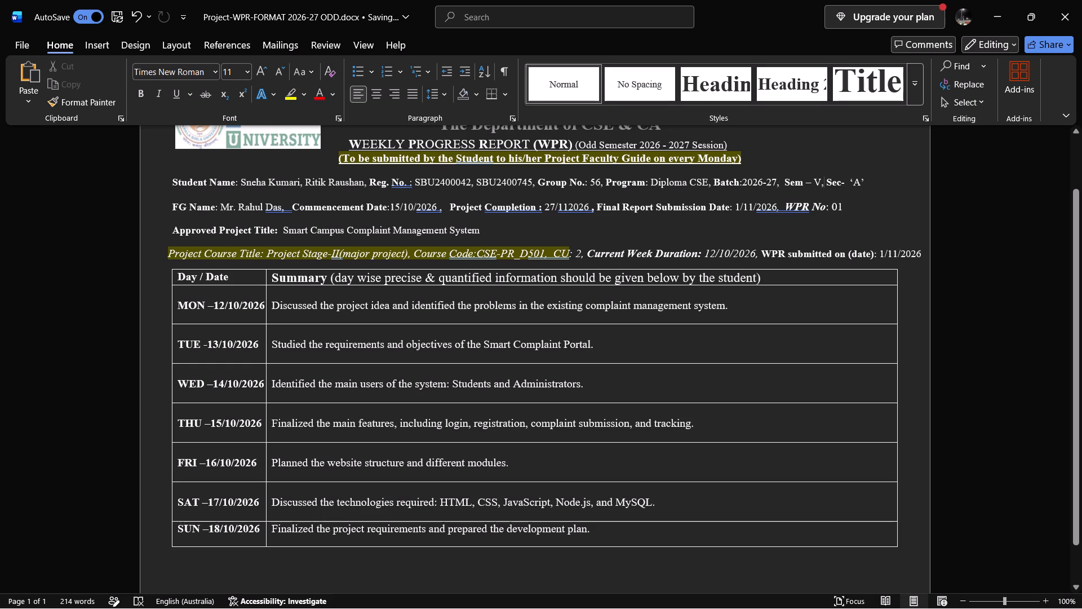
pyautogui.moveTo(477, 256); pyautogui.dragTo(537, 254)
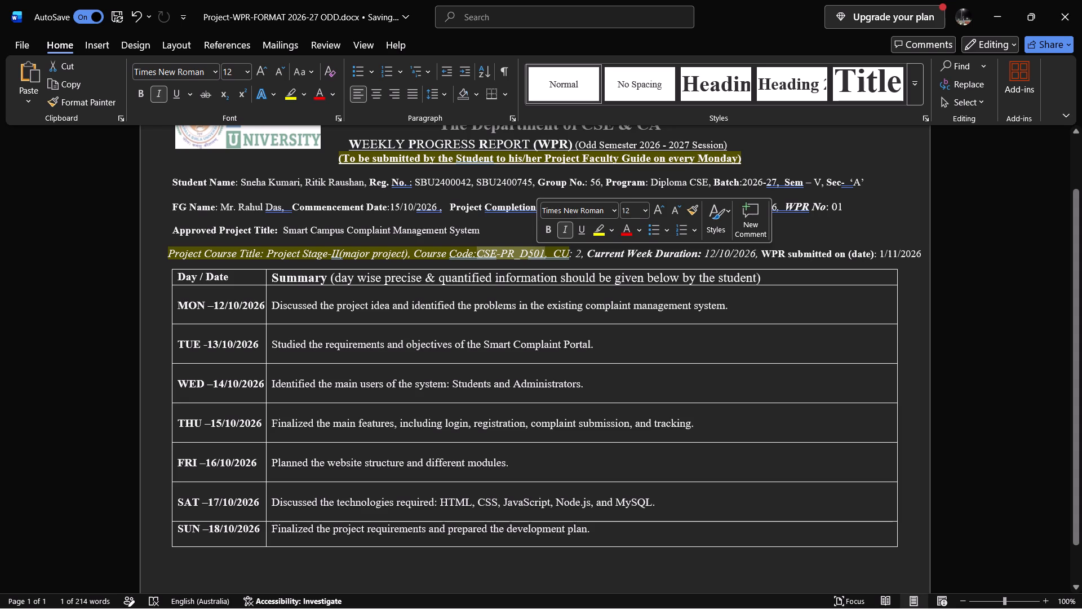
pyautogui.moveTo(415, 253); pyautogui.dragTo(465, 252)
pyautogui.click(481, 233)
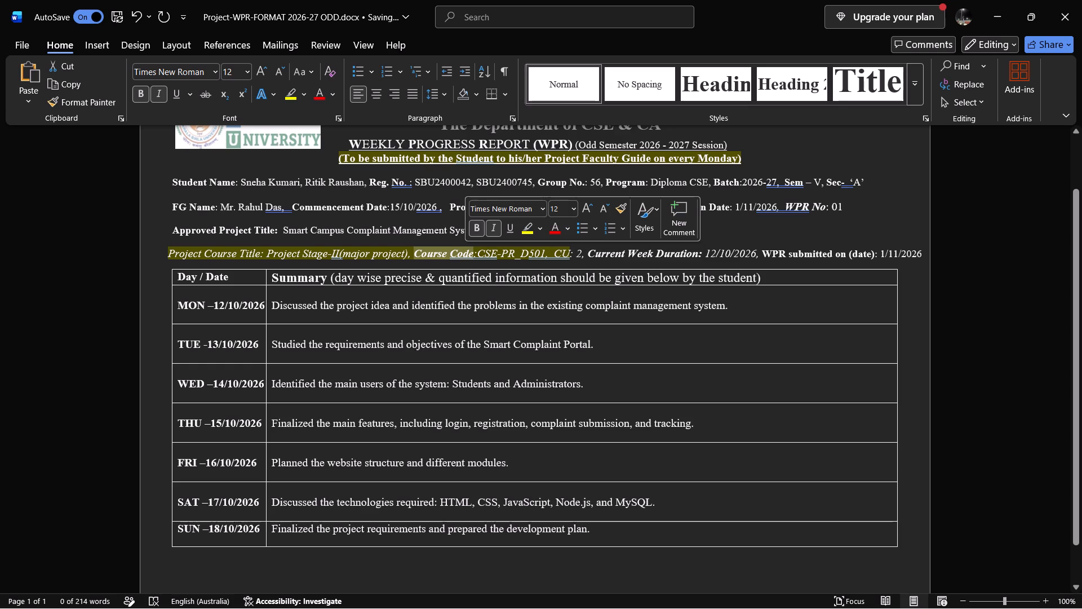
pyautogui.moveTo(166, 250); pyautogui.dragTo(250, 252)
pyautogui.click(264, 227)
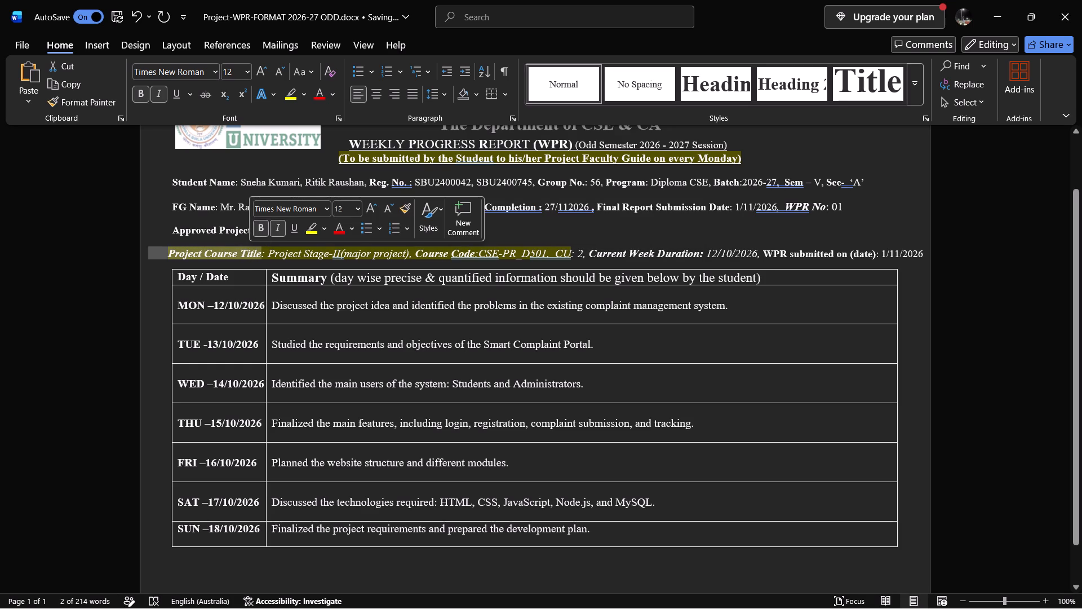
pyautogui.moveTo(552, 251); pyautogui.dragTo(559, 253)
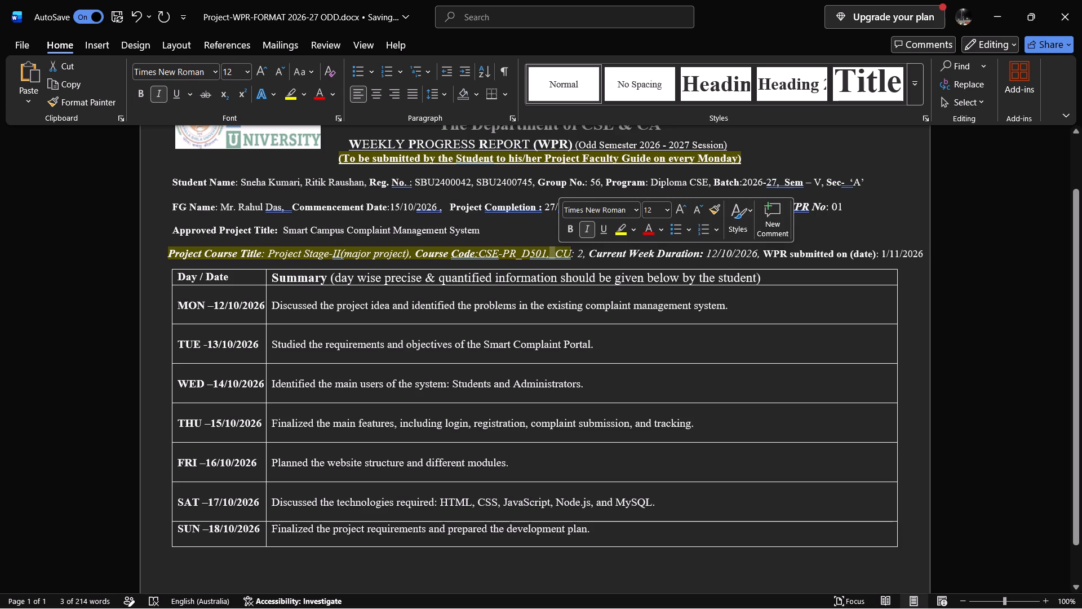
pyautogui.moveTo(556, 250); pyautogui.dragTo(570, 250)
pyautogui.click(580, 233)
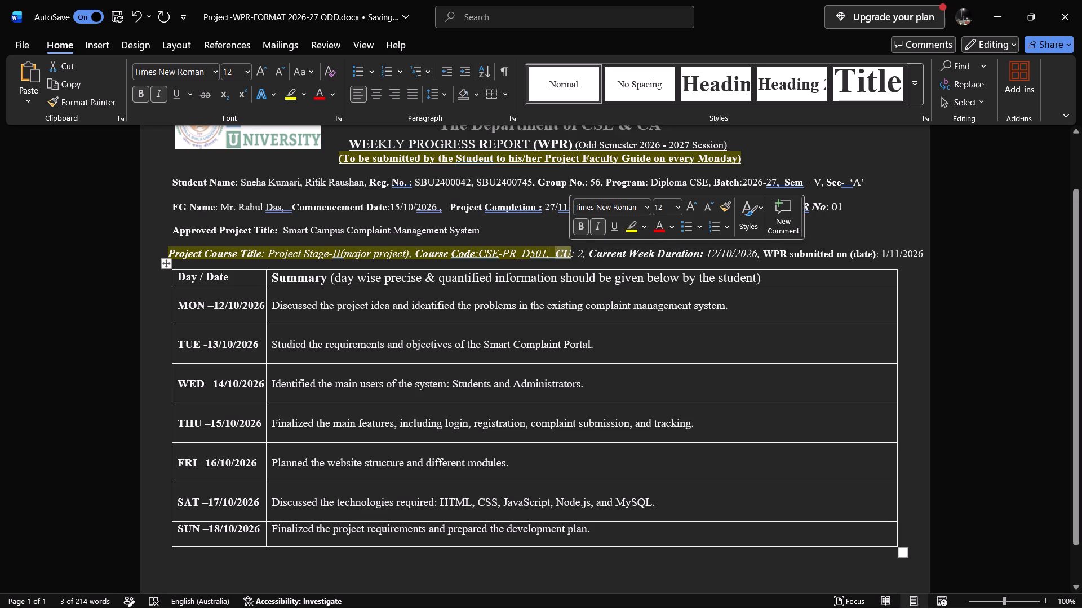
pyautogui.click(987, 255)
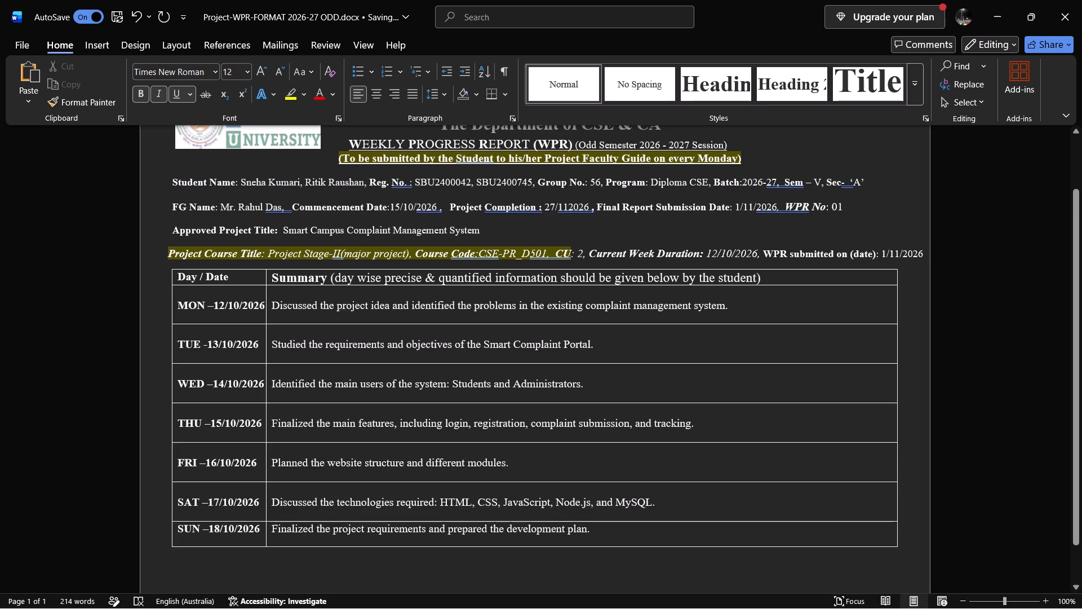
# Switch to File Explorer and delete WPR 1.pdf from the Downloads folder.
pyautogui.scroll(-2, 972, 252)
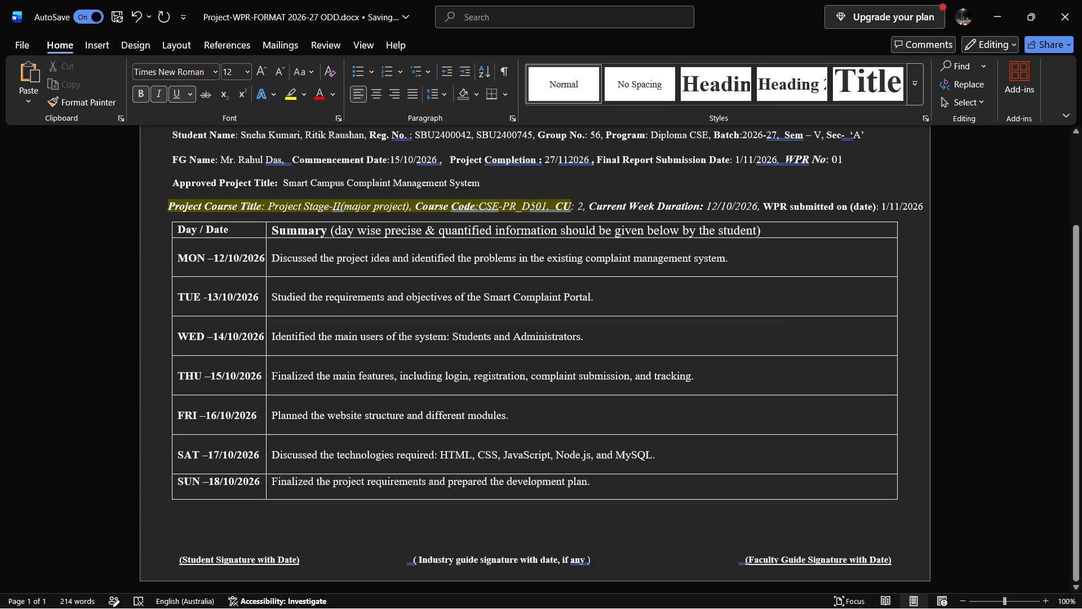
pyautogui.scroll(2, 970, 252)
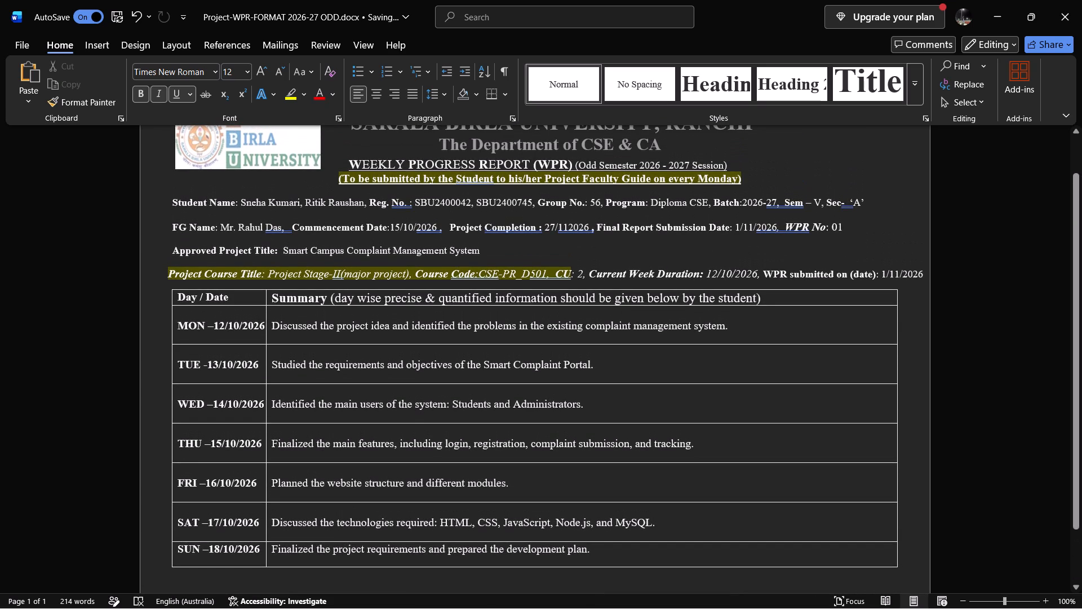
pyautogui.scroll(1, 970, 252)
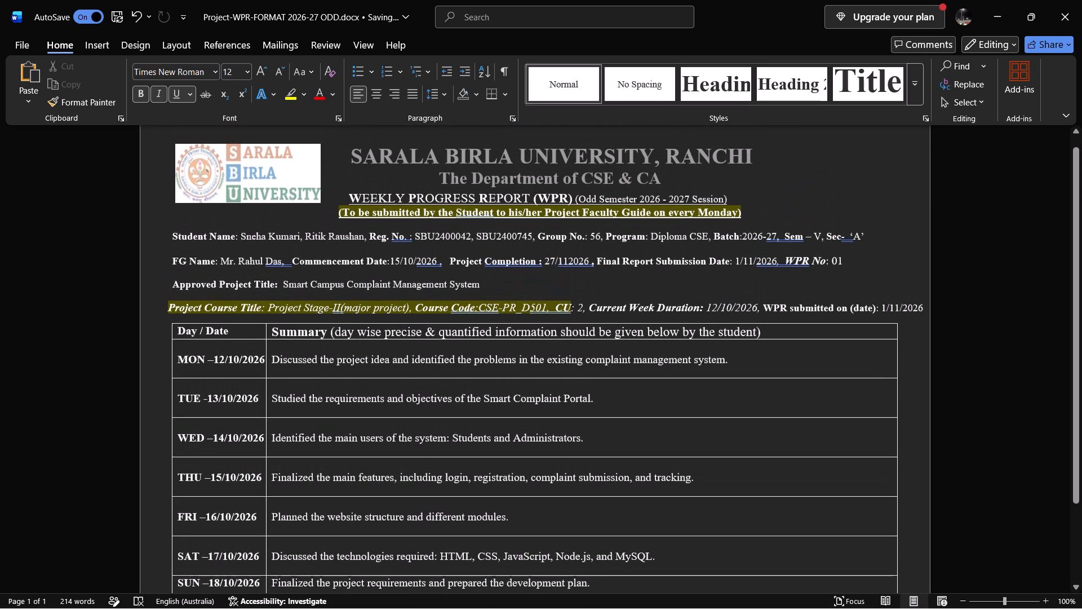
pyautogui.click(22, 44)
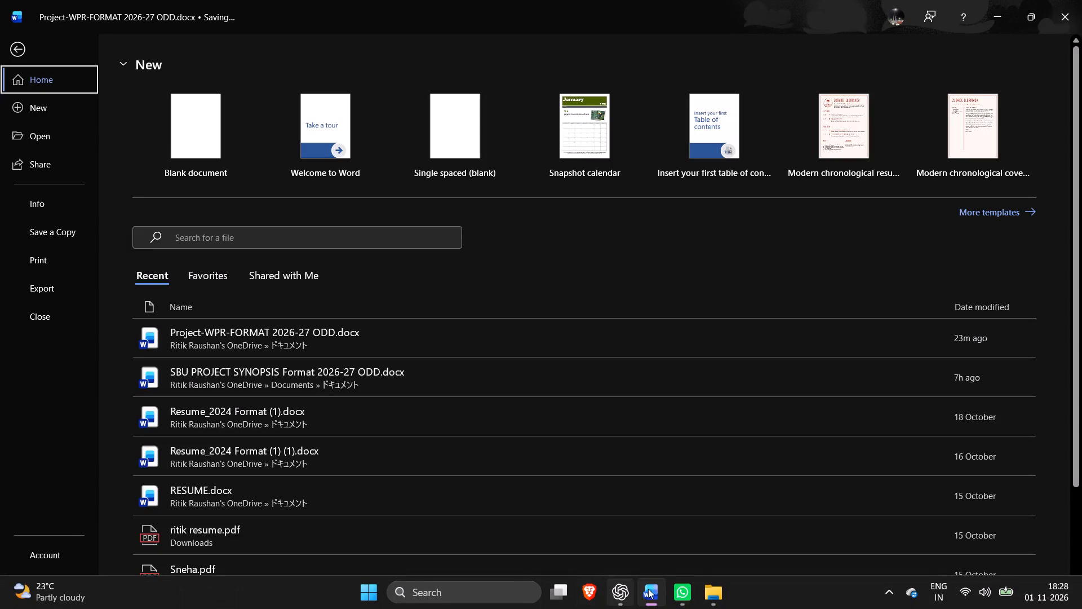
pyautogui.click(722, 581)
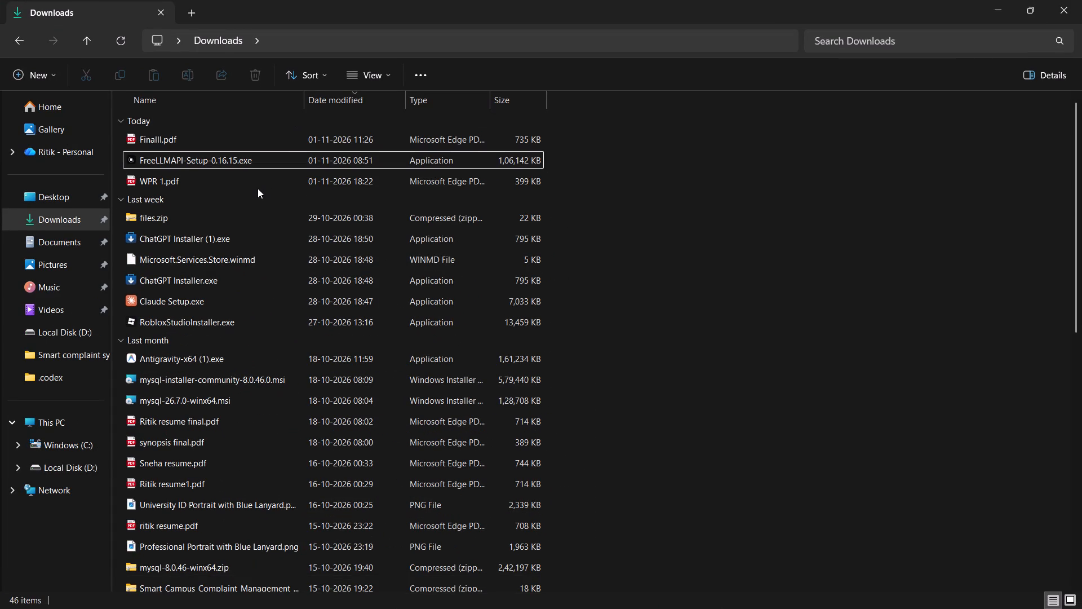
pyautogui.click(258, 188)
pyautogui.press('Delete')
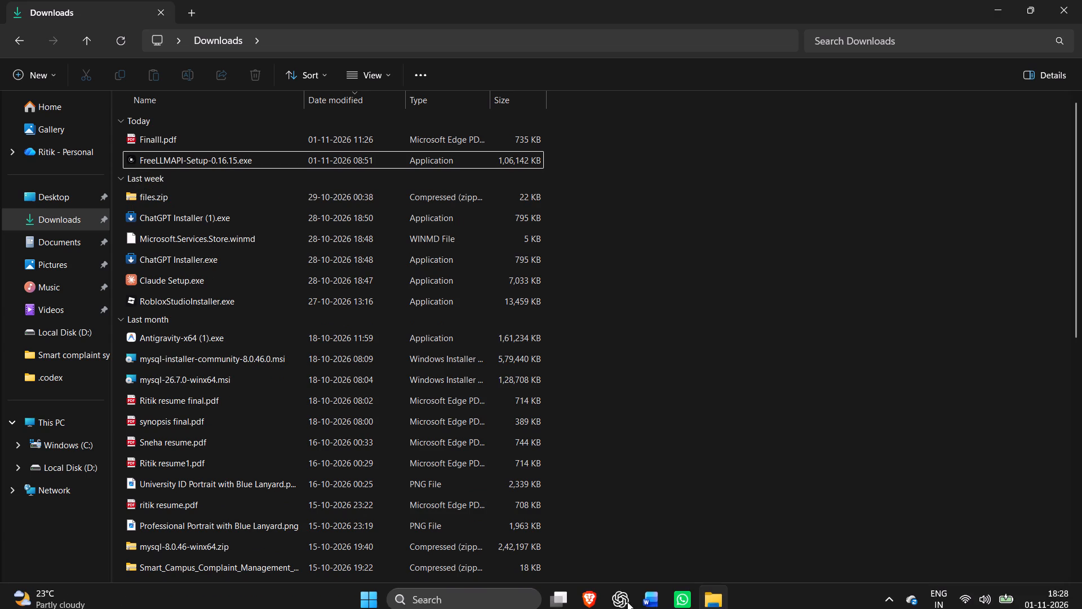
# Return to Word and print the report to a PDF named "WPR 1" in the Downloads folder.
pyautogui.click(649, 597)
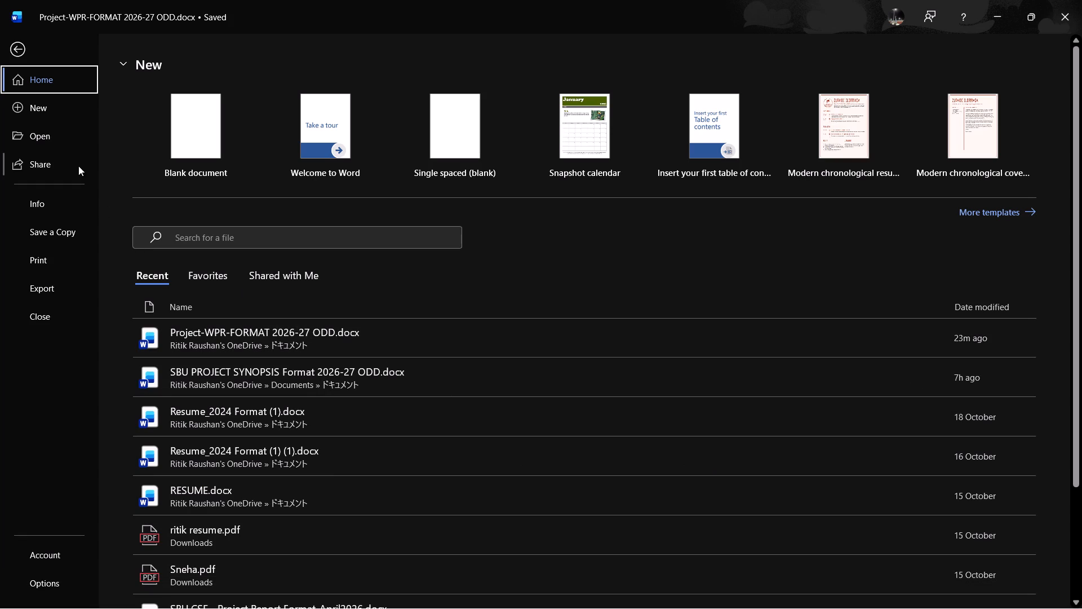
pyautogui.click(51, 259)
pyautogui.click(145, 107)
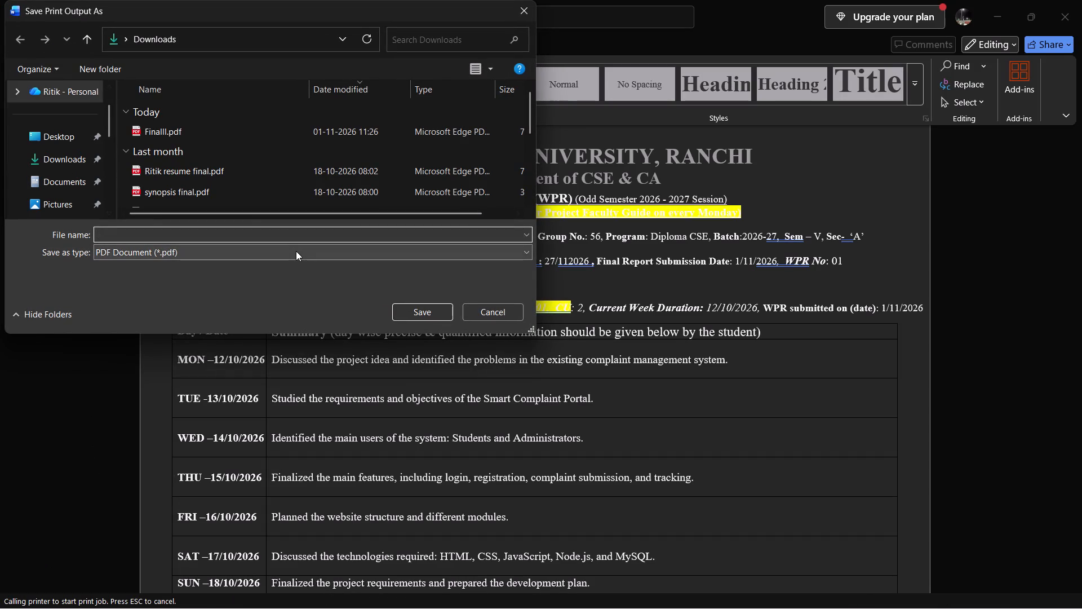
pyautogui.hotkey('shift', 'w')
pyautogui.write('PR')
pyautogui.press('space')
pyautogui.write('!')
pyautogui.press('BackSpace')
pyautogui.press('1')
pyautogui.press('Return')
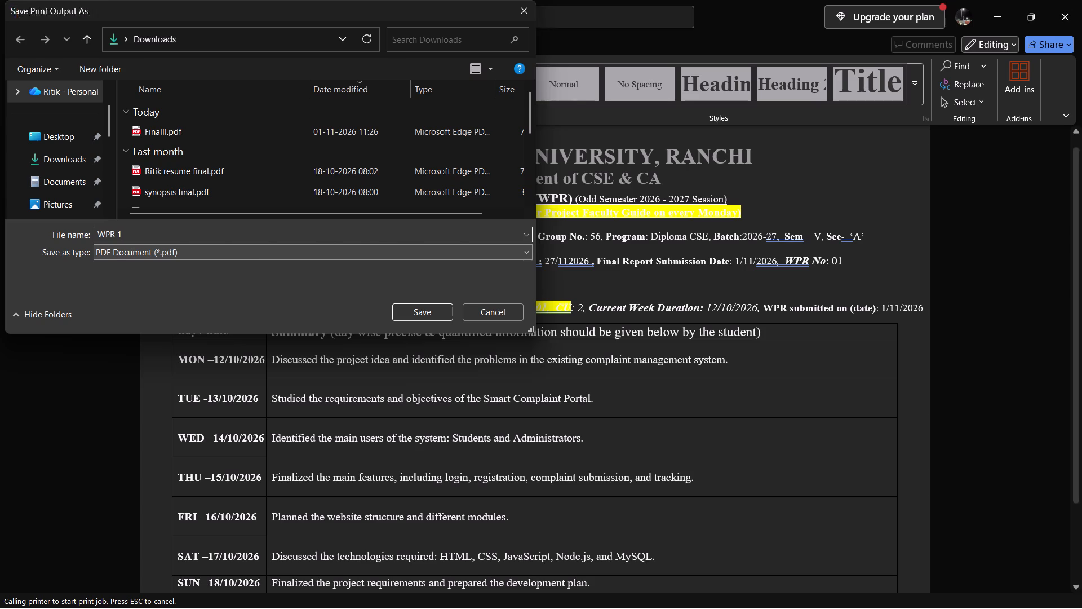
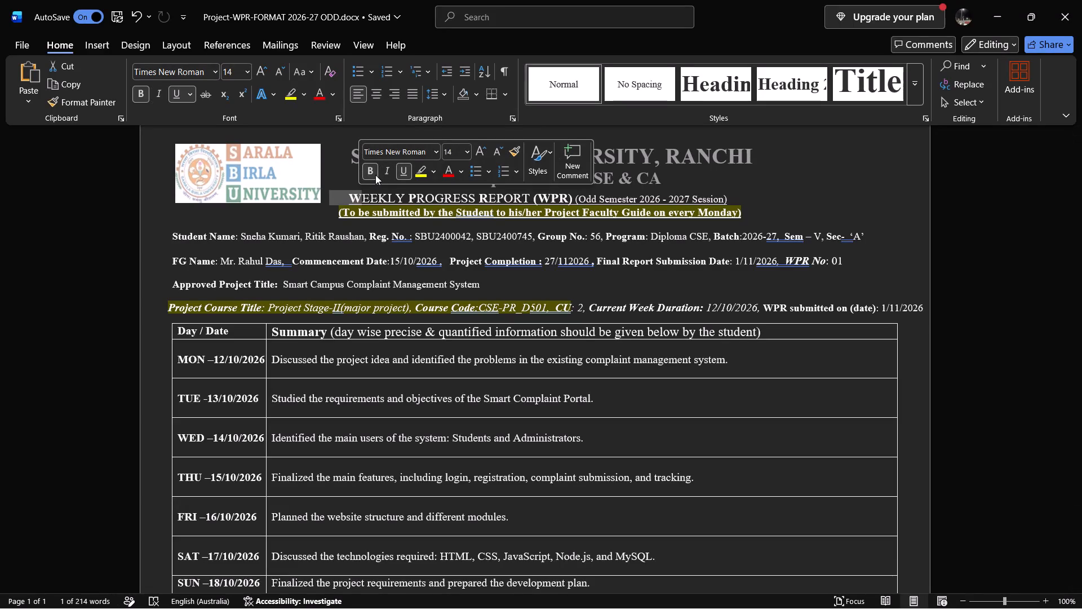
# Remove the bold from the initial letters W, P and R in the heading WEEKLY PROGRESS REPORT.
pyautogui.click(375, 175)
pyautogui.moveTo(406, 196); pyautogui.dragTo(409, 196)
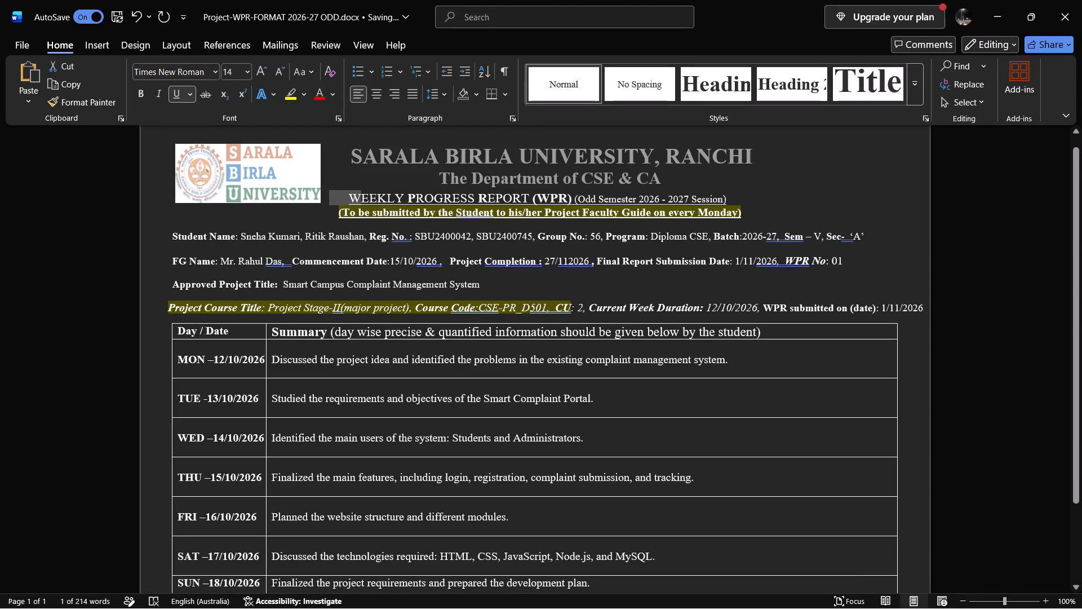
pyautogui.moveTo(409, 196); pyautogui.dragTo(412, 196)
pyautogui.click(421, 174)
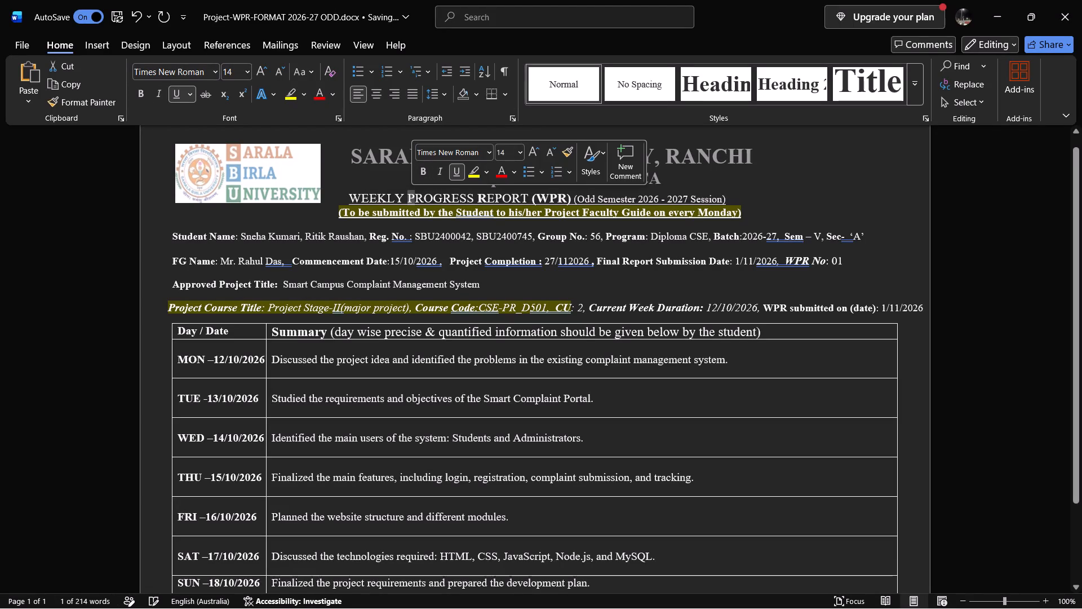
pyautogui.moveTo(477, 196); pyautogui.dragTo(485, 195)
pyautogui.click(489, 176)
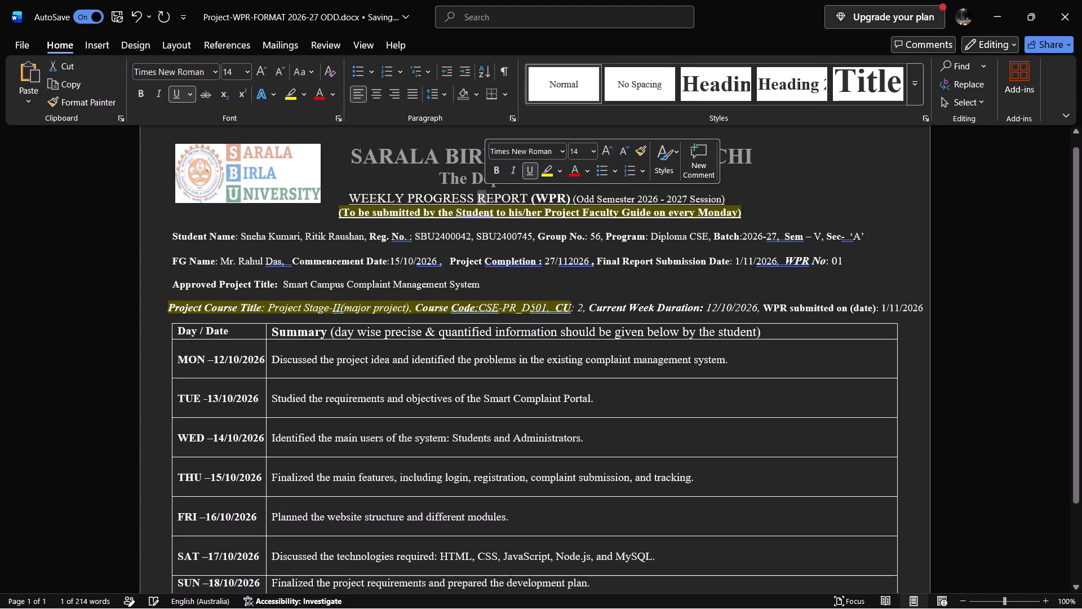
pyautogui.click(971, 189)
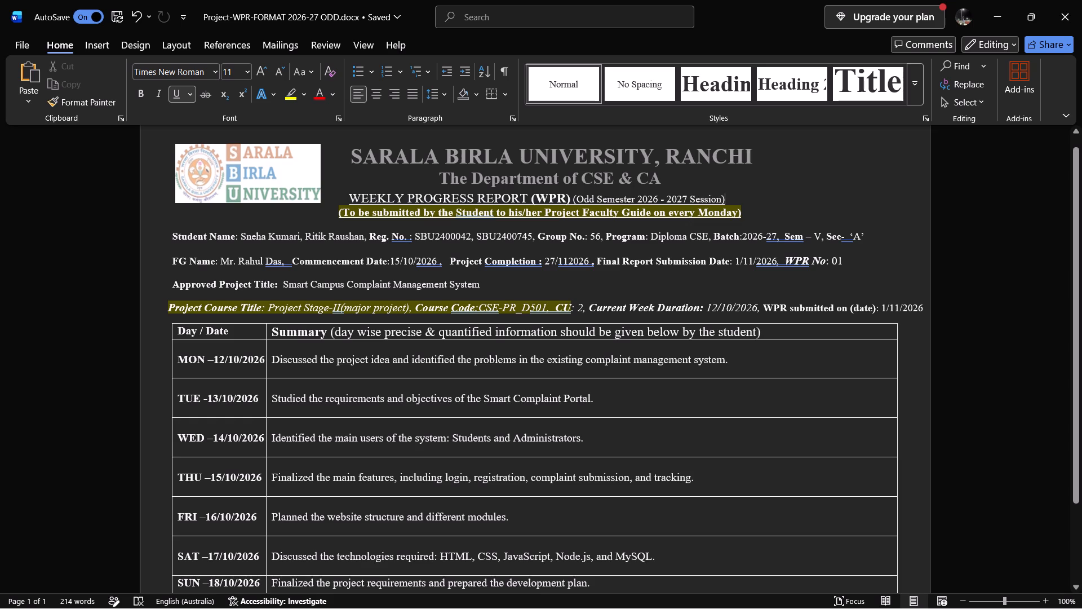
# Delete the commas just before the labels Reg. No. and Group No. in the student details line.
pyautogui.click(367, 237)
pyautogui.press('BackSpace')
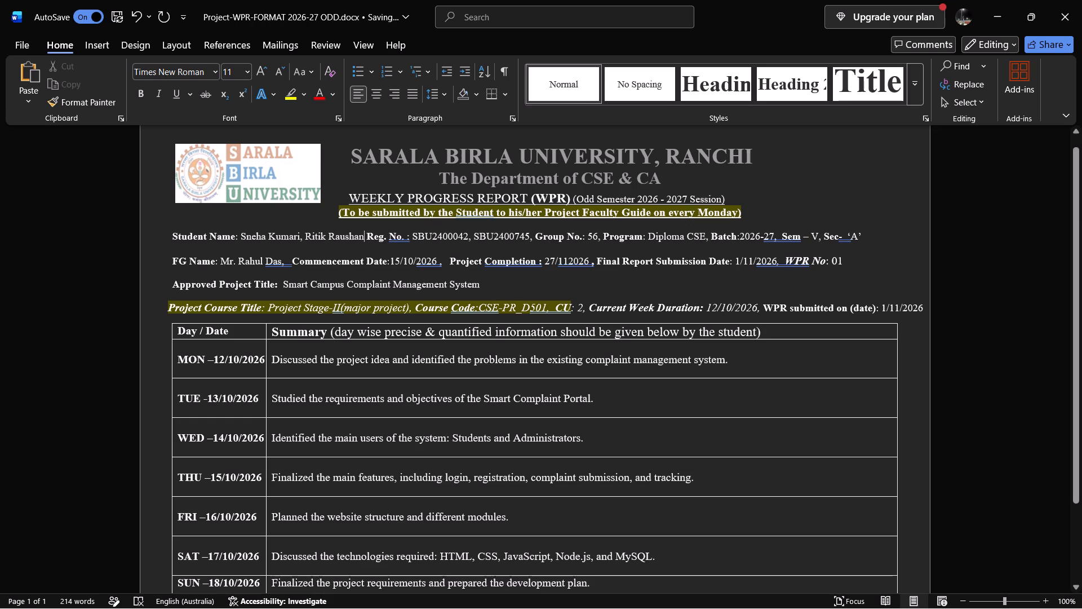
pyautogui.click(531, 236)
pyautogui.press('Right')
pyautogui.press('BackSpace')
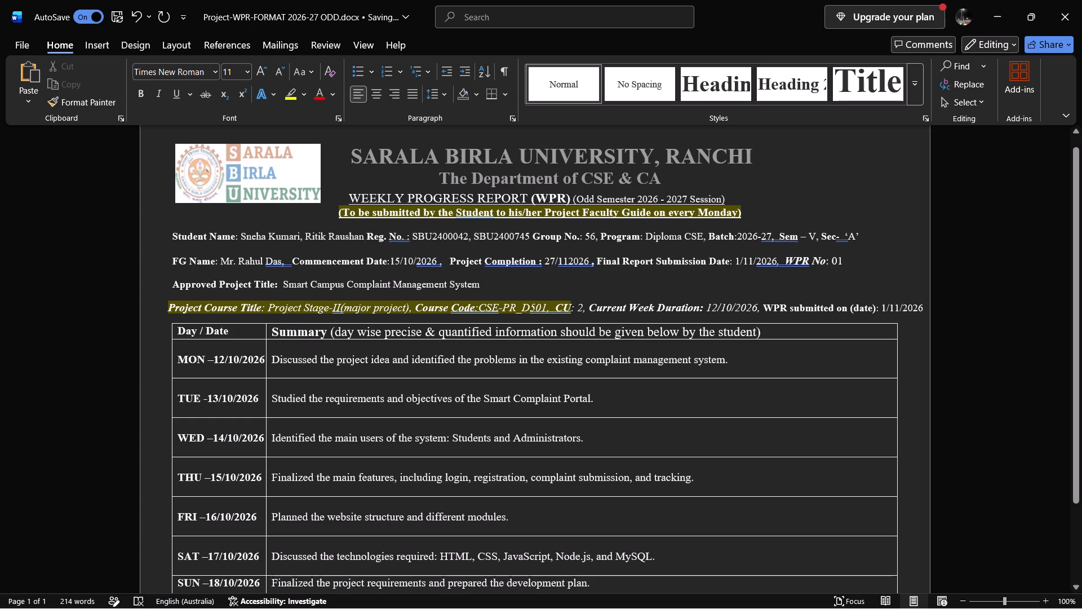
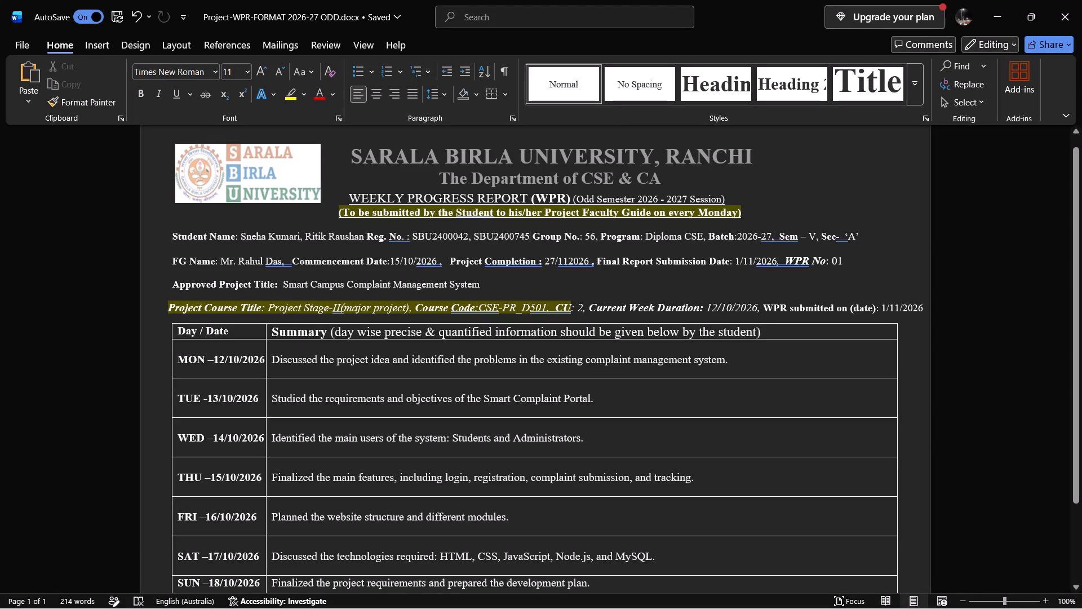
# Replace the commas before the labels Program, Batch, Sem and Sec with spaces in the student details line.
pyautogui.click(597, 238)
pyautogui.press('BackSpace')
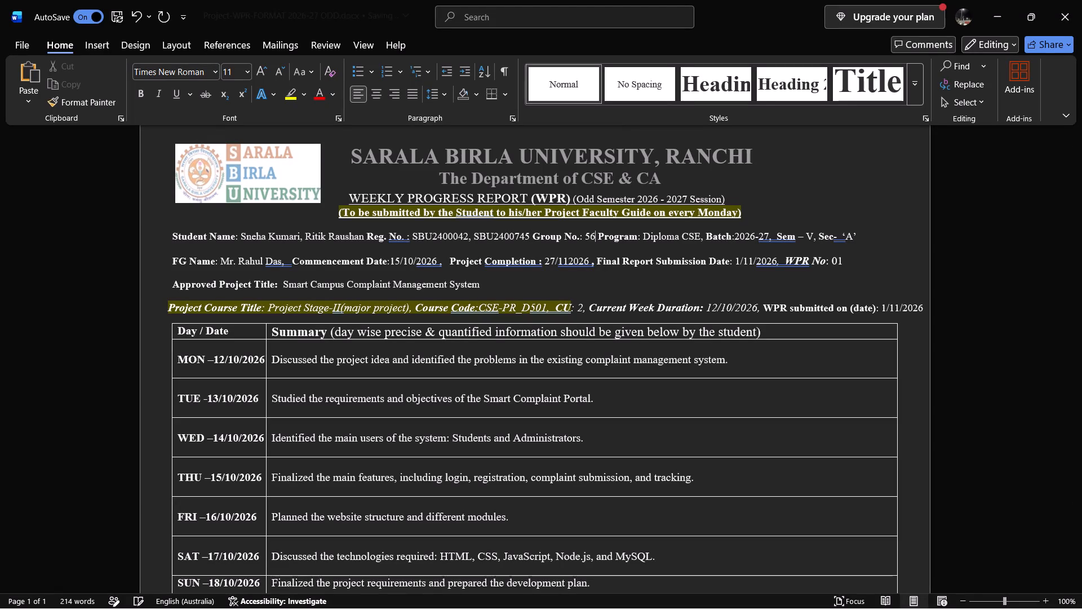
pyautogui.press('space')
pyautogui.click(706, 237)
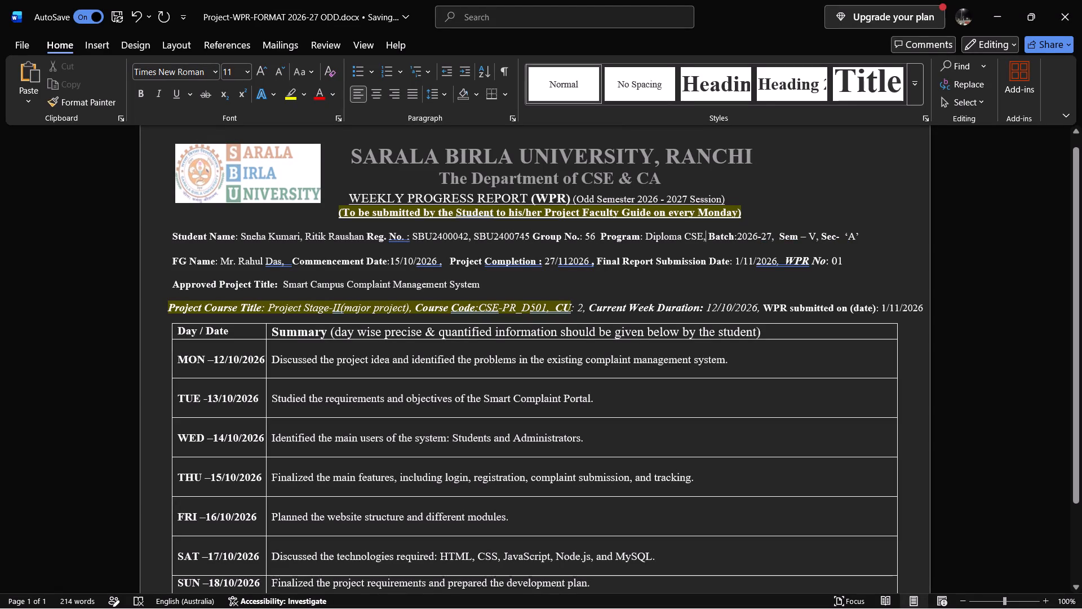
pyautogui.press('BackSpace')
pyautogui.press('space')
pyautogui.click(775, 236)
pyautogui.press('Left')
pyautogui.press('BackSpace')
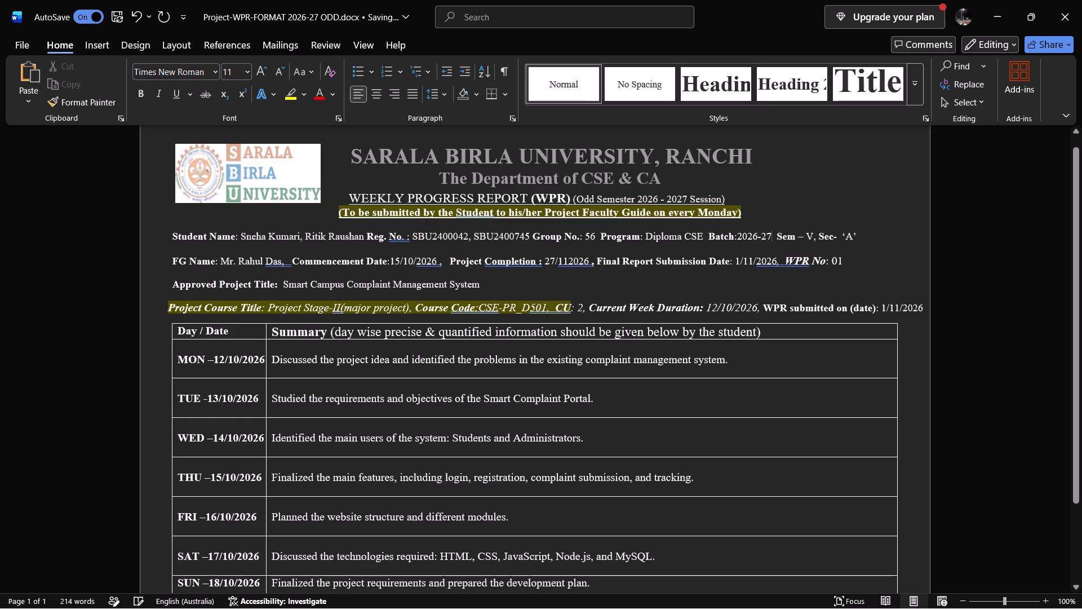
pyautogui.press('space')
pyautogui.click(819, 239)
pyautogui.press('BackSpace')
pyautogui.press('space')
pyautogui.press('space')
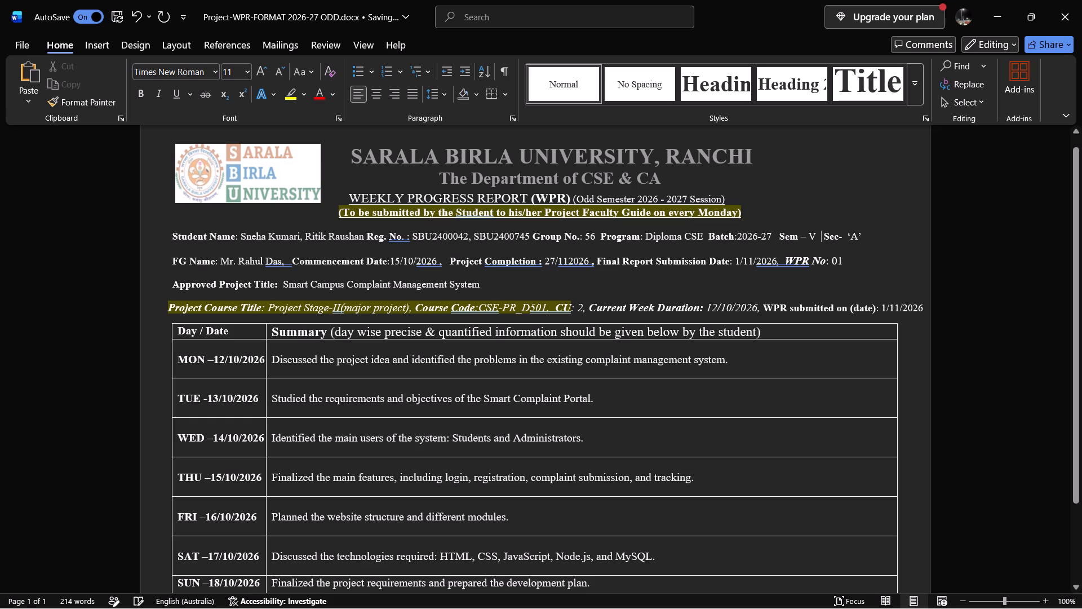
# Remove the commas separating the faculty guide name, Commencement Date, Project Completion, Final Report Submission Date and WPR No in the FG Name line.
pyautogui.click(285, 261)
pyautogui.press('BackSpace')
pyautogui.click(439, 260)
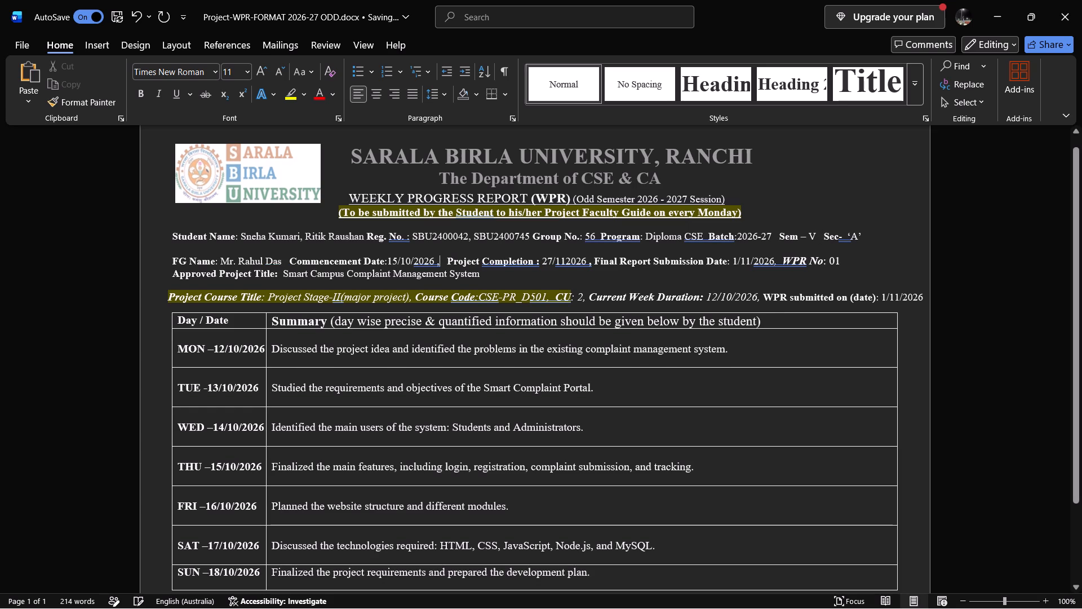
pyautogui.press('BackSpace')
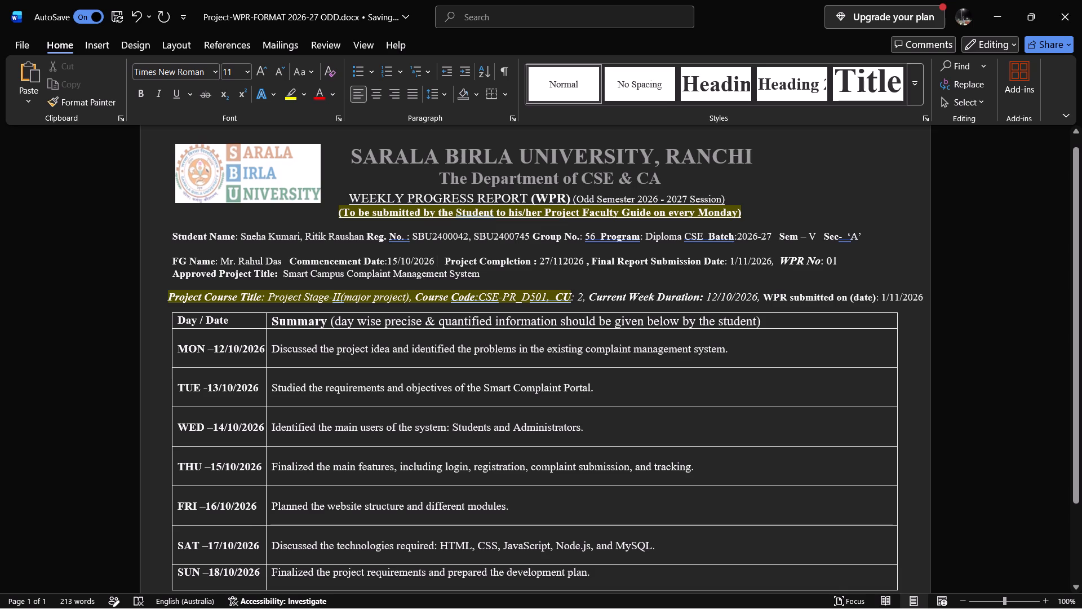
pyautogui.click(588, 263)
pyautogui.press('BackSpace')
pyautogui.press('space')
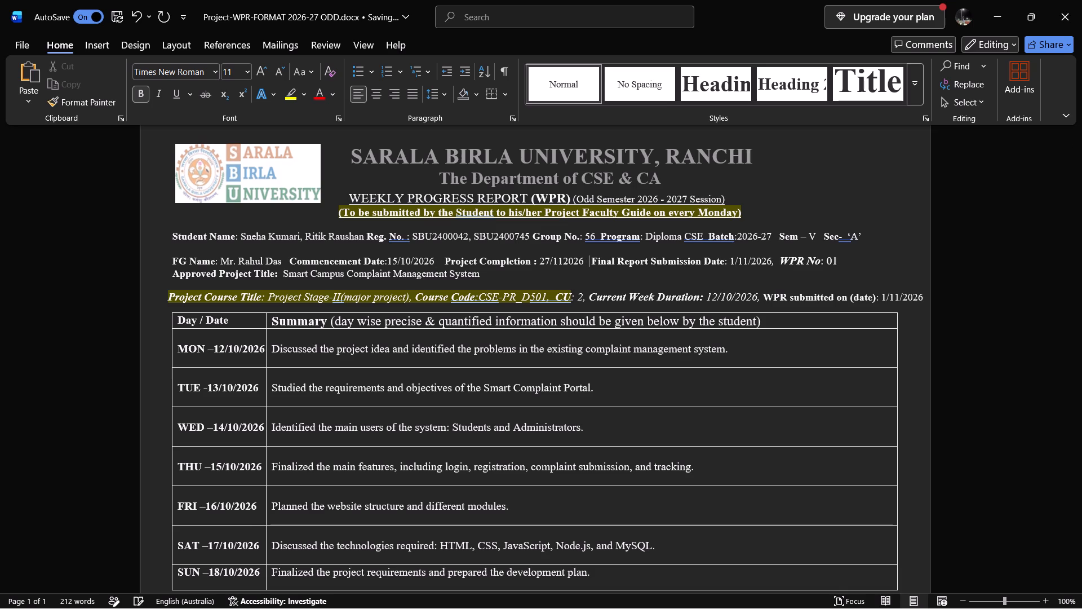
pyautogui.click(775, 261)
pyautogui.press('BackSpace')
pyautogui.press('space')
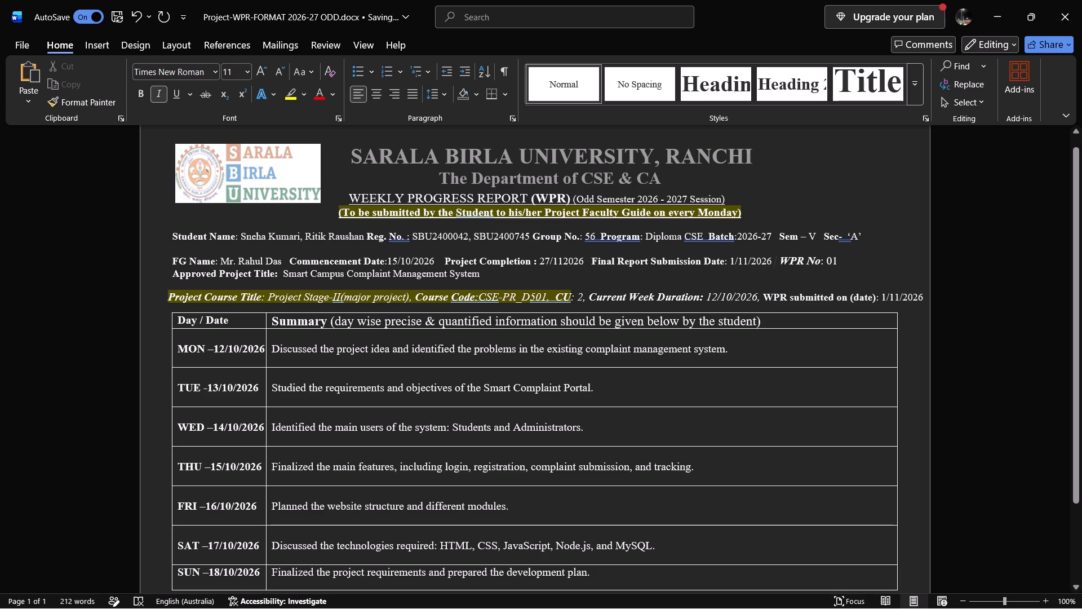
# Replace the commas before Course Code, CU, Current Week Duration and WPR submitted on with spaces in the Project Course Title line.
pyautogui.click(412, 297)
pyautogui.press('BackSpace')
pyautogui.press('space')
pyautogui.click(550, 298)
pyautogui.press('BackSpace')
pyautogui.press('space')
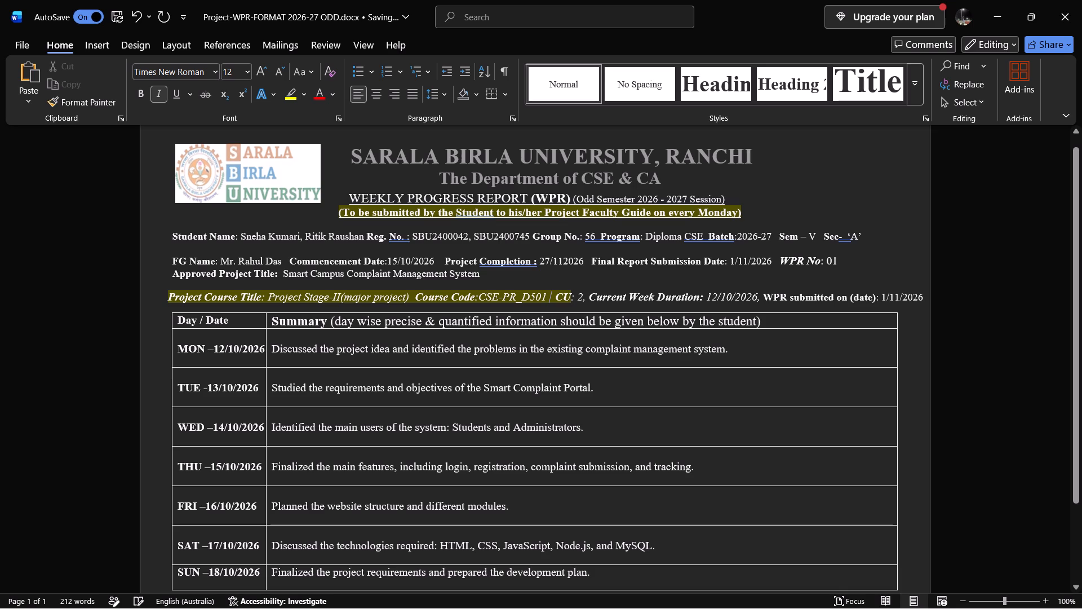
pyautogui.click(584, 299)
pyautogui.press('Right')
pyautogui.press('BackSpace')
pyautogui.press('space')
pyautogui.click(759, 299)
pyautogui.press('Right')
pyautogui.press('BackSpace')
pyautogui.press('space')
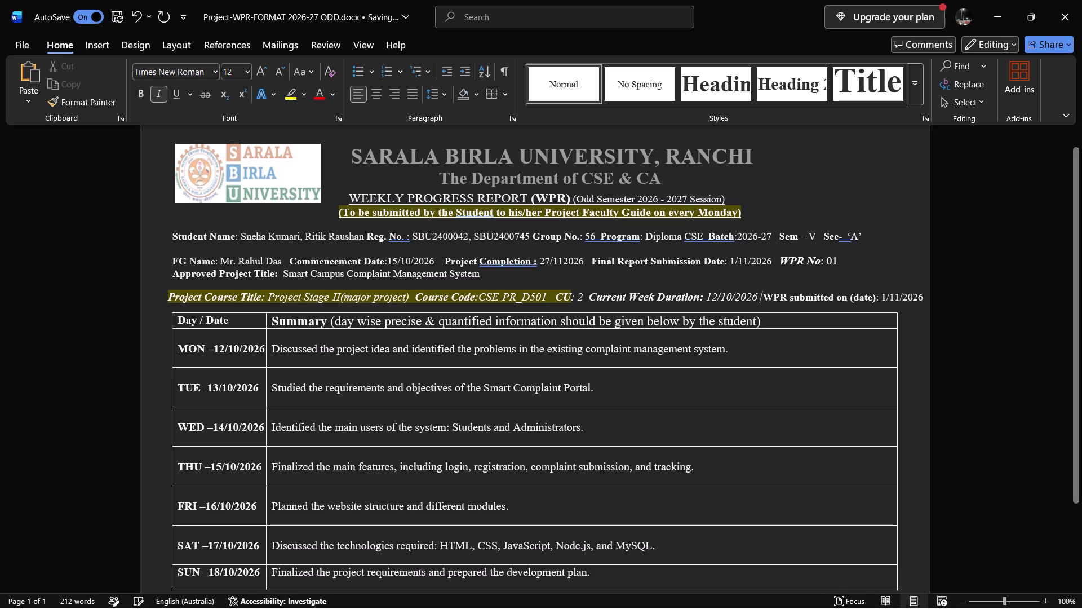
# Add an extra space before Reg. No. in the student line and before Commencement Date and Project Completion in the FG Name line.
pyautogui.scroll(-1, 917, 254)
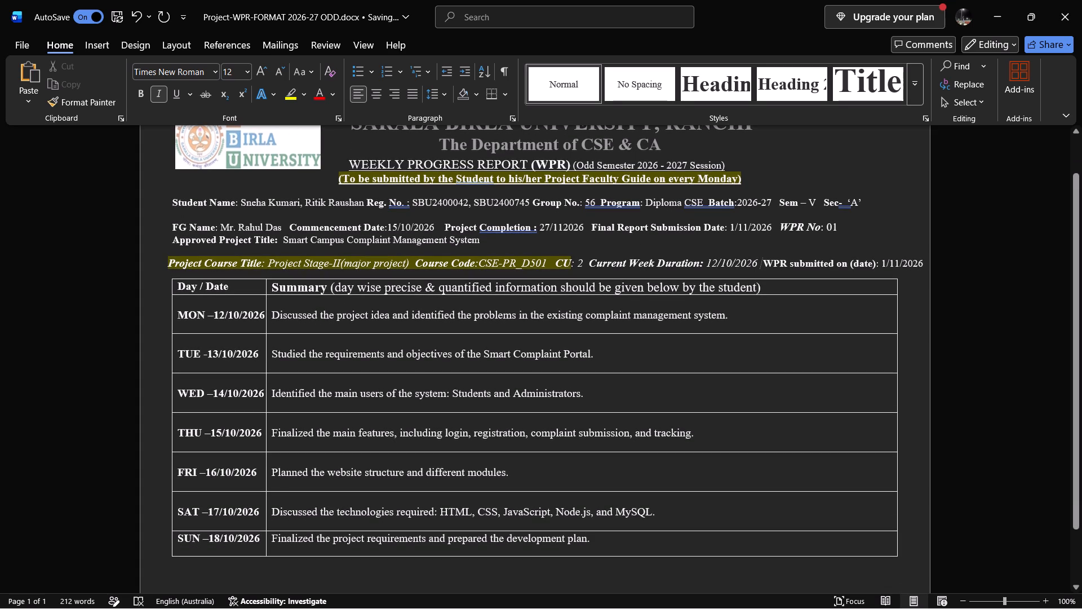
pyautogui.click(366, 203)
pyautogui.press('space')
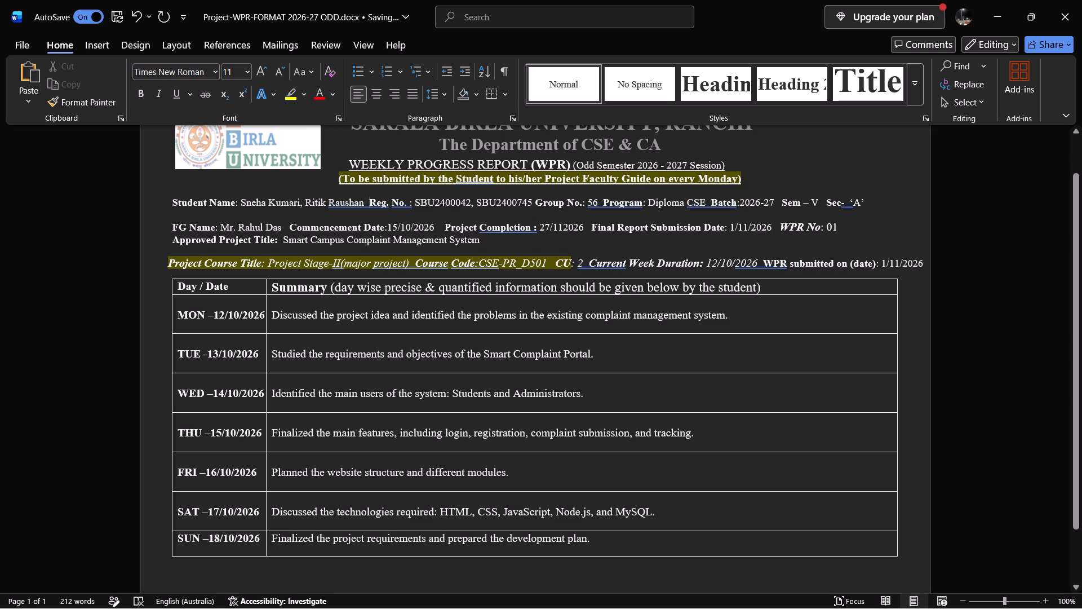
pyautogui.click(286, 224)
pyautogui.press('space')
pyautogui.click(444, 226)
pyautogui.press('space')
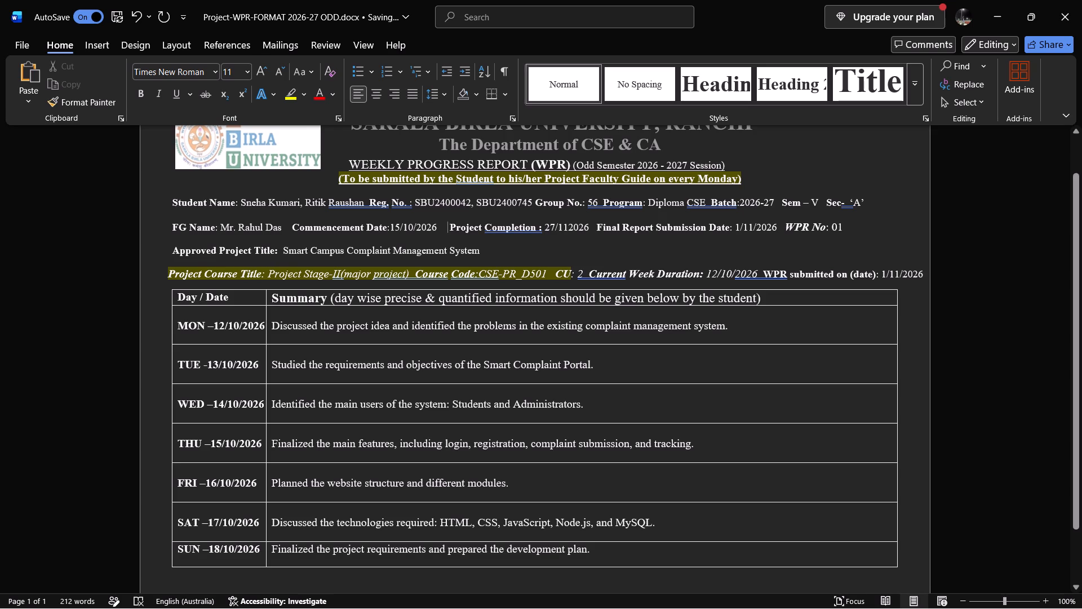
pyautogui.click(291, 226)
pyautogui.press('BackSpace')
pyautogui.press('space')
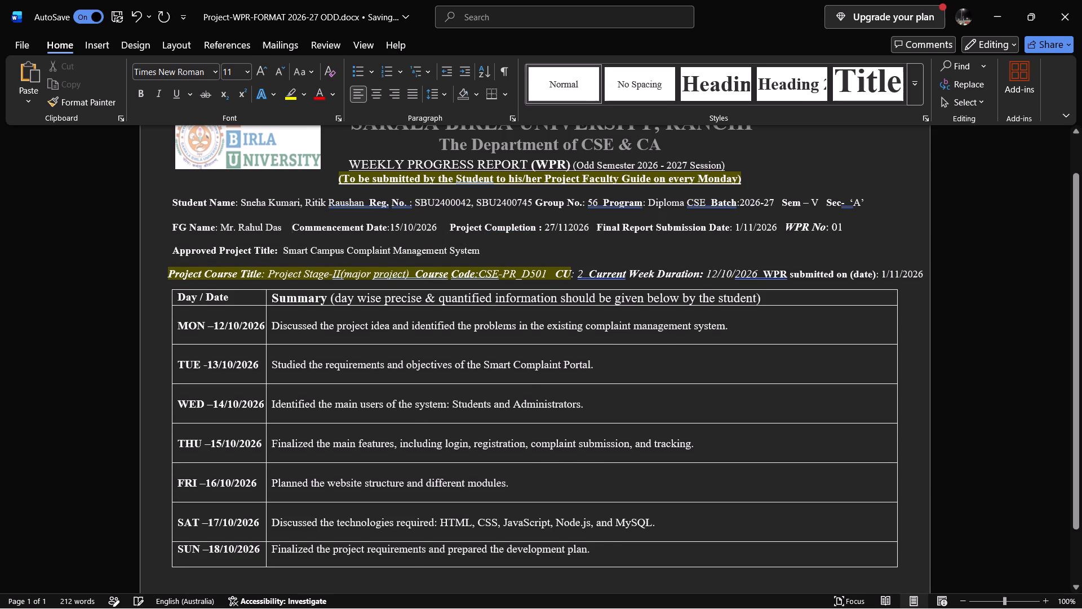
# Widen the gaps before the labels Reg. No., Group No., Program and Batch in the student details line with extra spaces.
pyautogui.scroll(1, 555, 234)
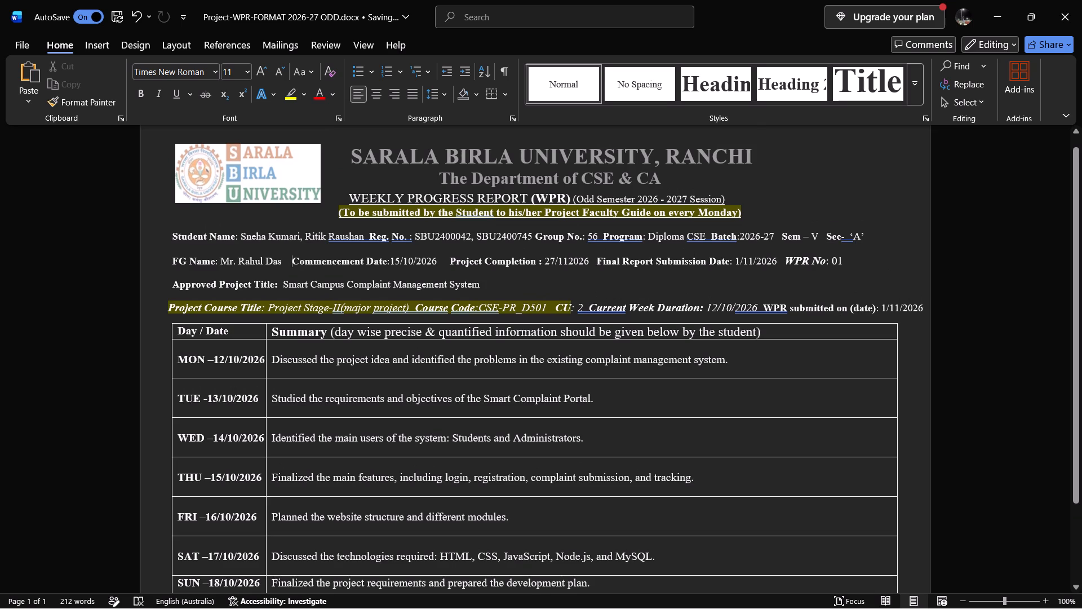
pyautogui.click(365, 236)
pyautogui.press('space')
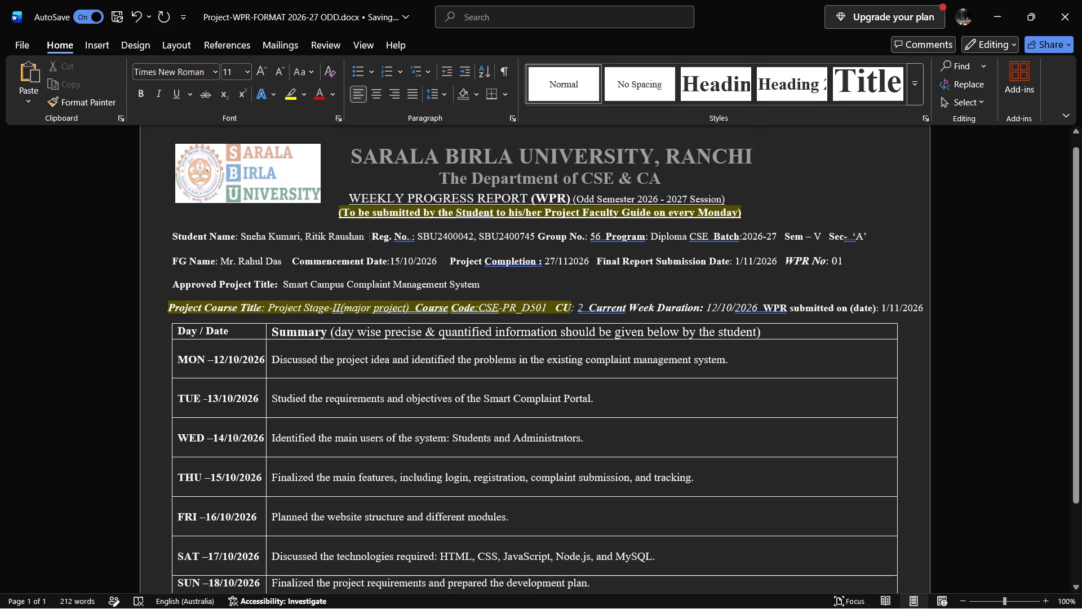
pyautogui.click(538, 235)
pyautogui.press('space')
pyautogui.press('space')
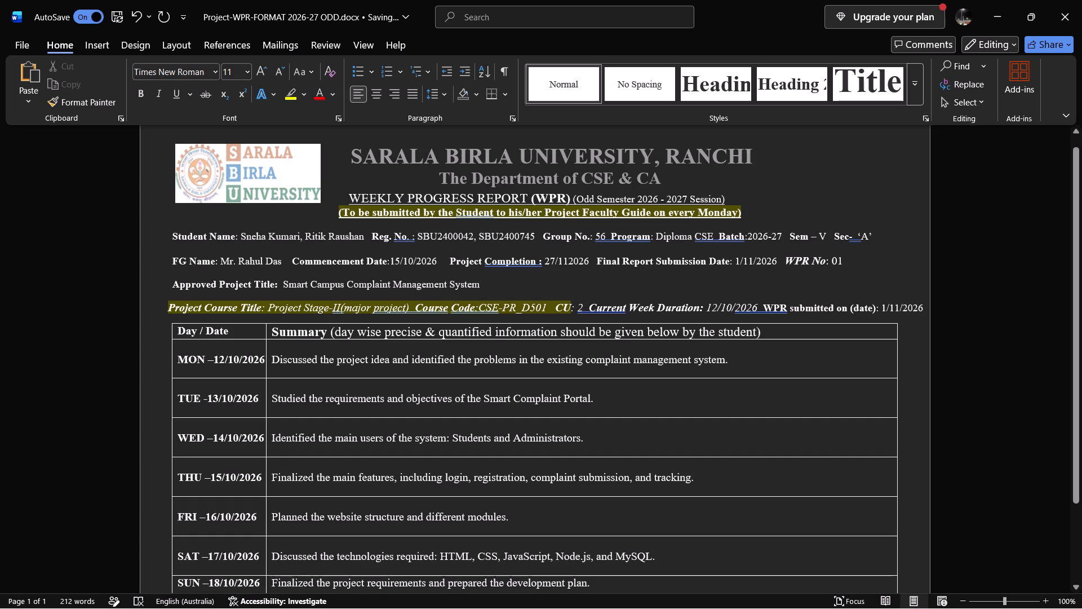
pyautogui.click(609, 236)
pyautogui.press('space')
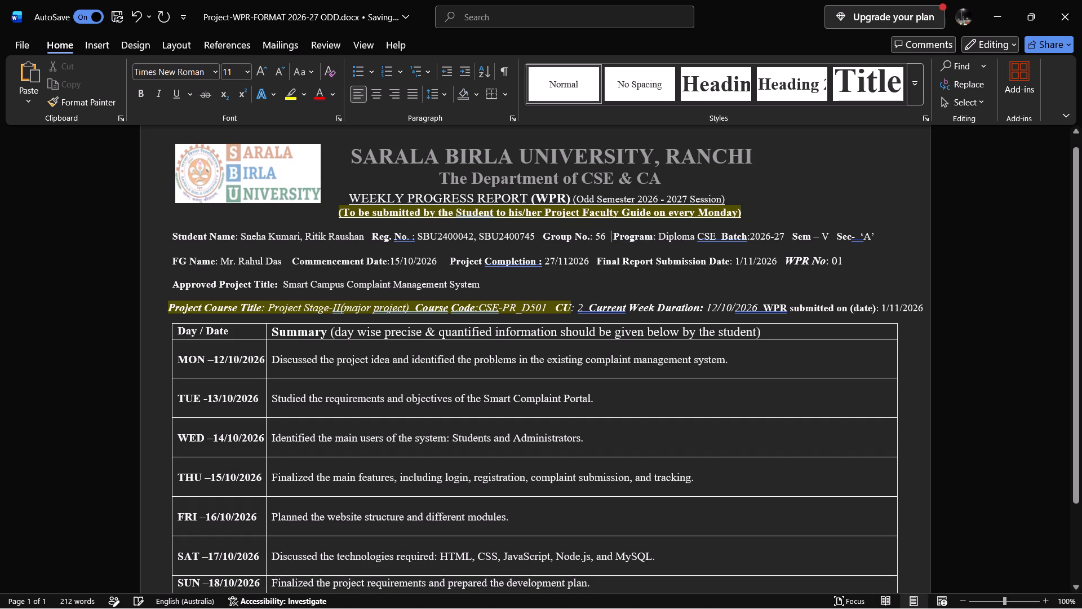
pyautogui.press('space')
pyautogui.click(719, 236)
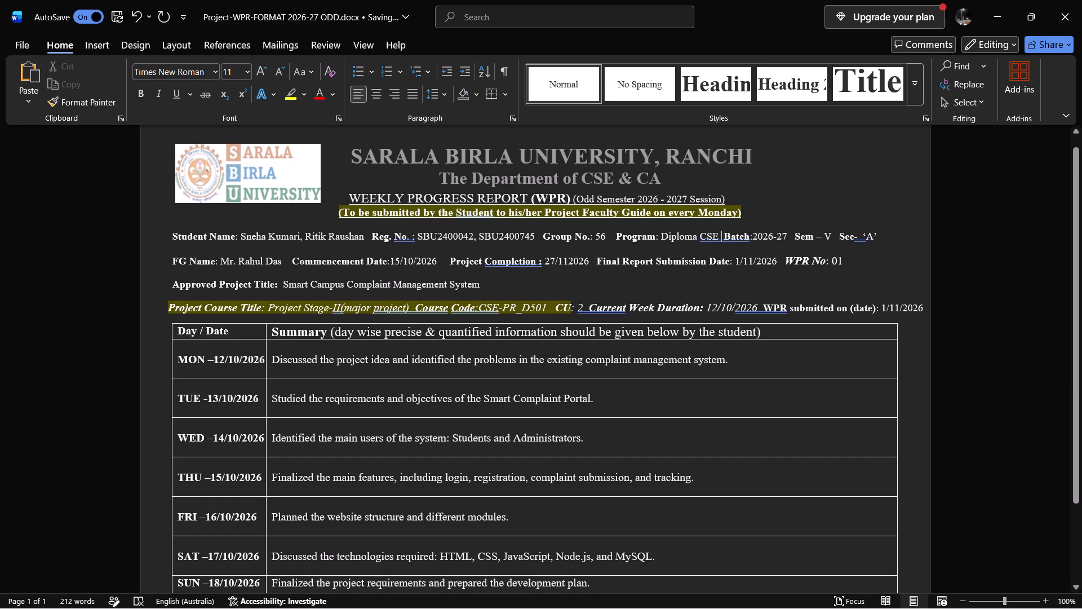
pyautogui.press('space')
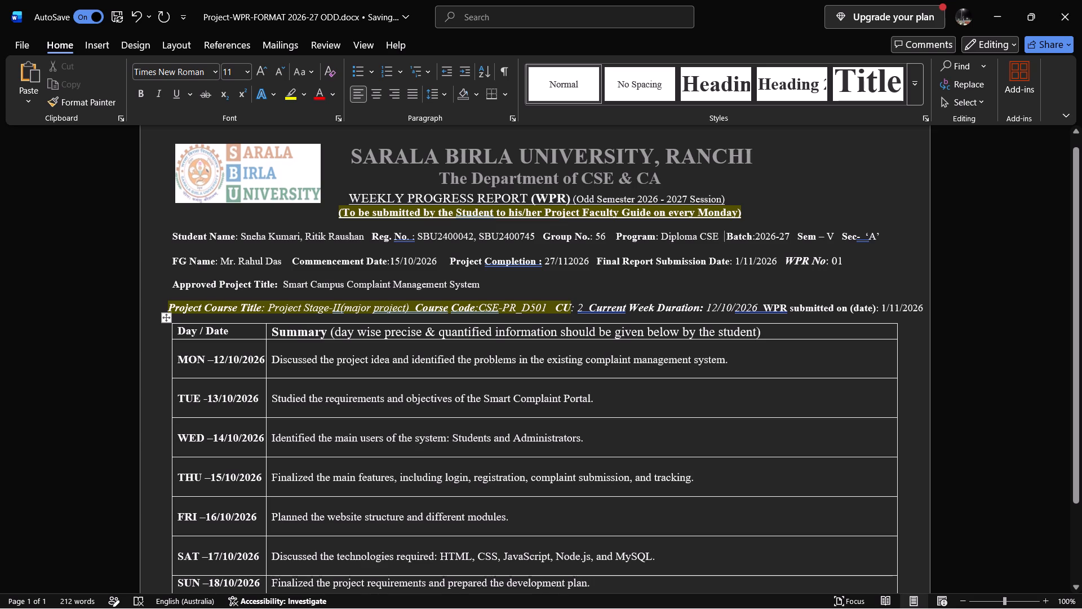
# Delete the extra space between the Approved Project Title label and the title Smart Campus Complaint Management System.
pyautogui.click(283, 284)
pyautogui.press('BackSpace')
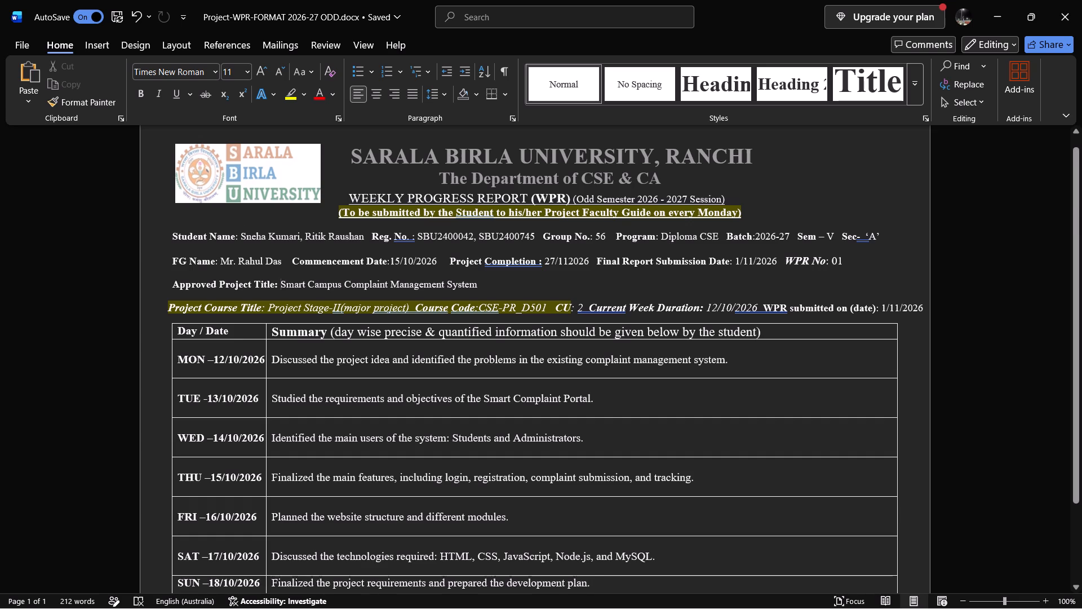
pyautogui.scroll(-3, 595, 253)
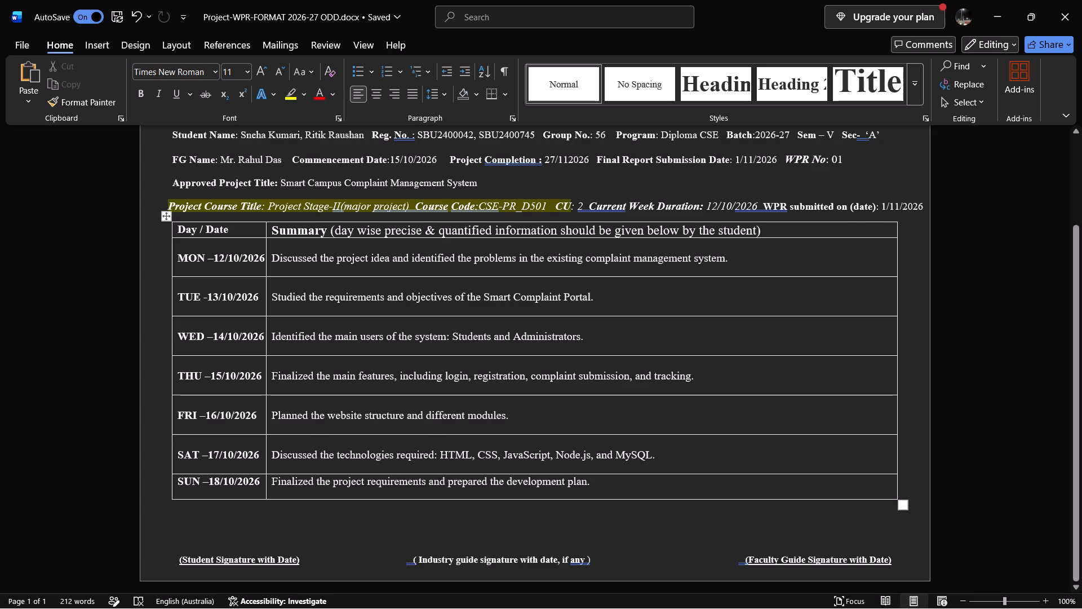
# Review the weekly progress report from the university header down to the signature lines.
pyautogui.scroll(4, 680, 326)
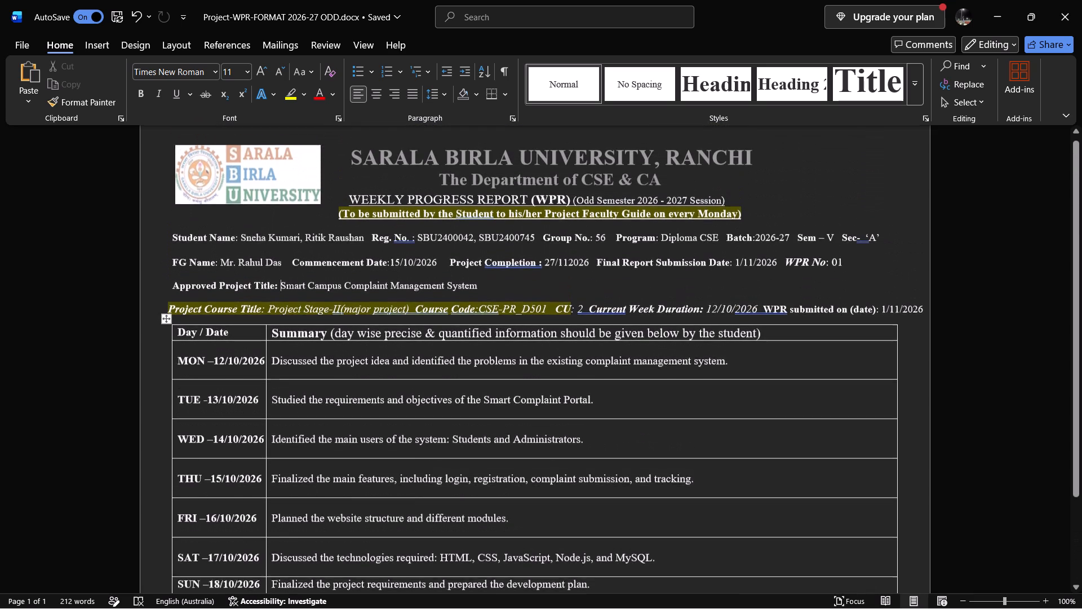
pyautogui.scroll(4, 677, 323)
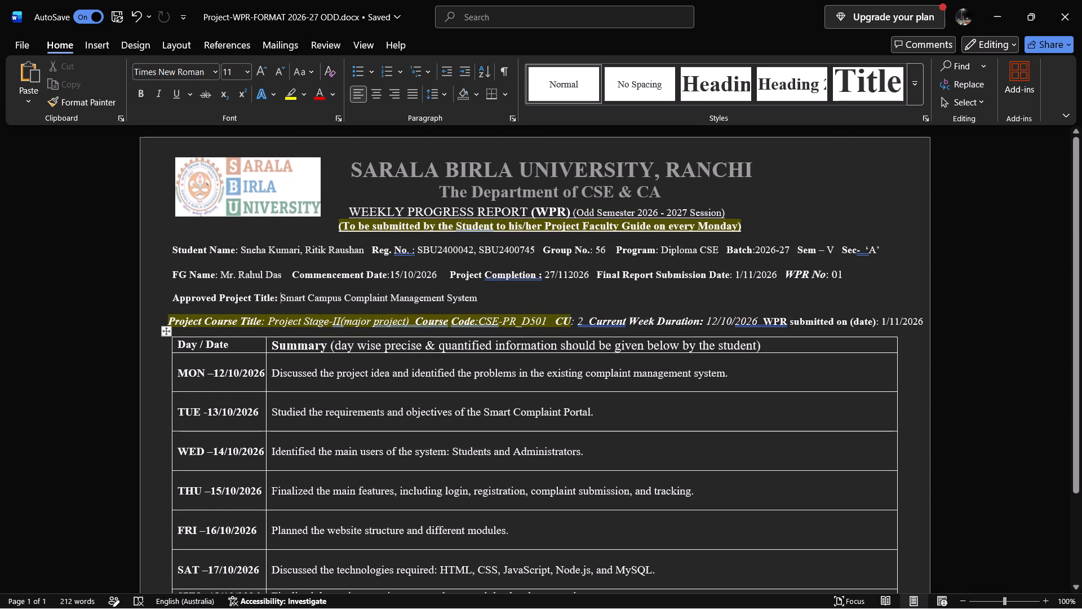
pyautogui.scroll(-1, 521, 307)
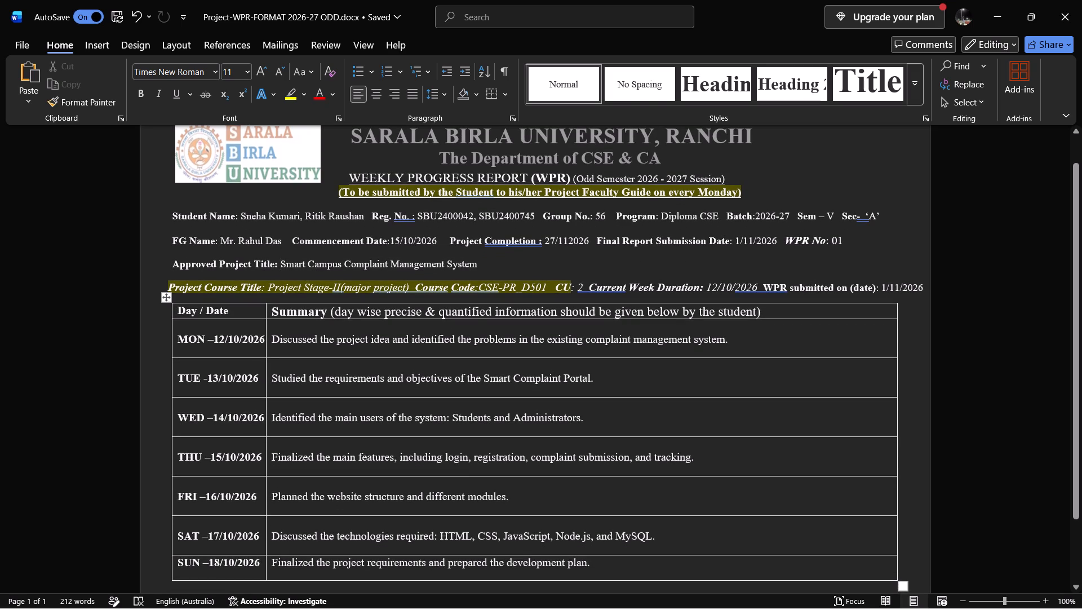
pyautogui.scroll(-3, 583, 228)
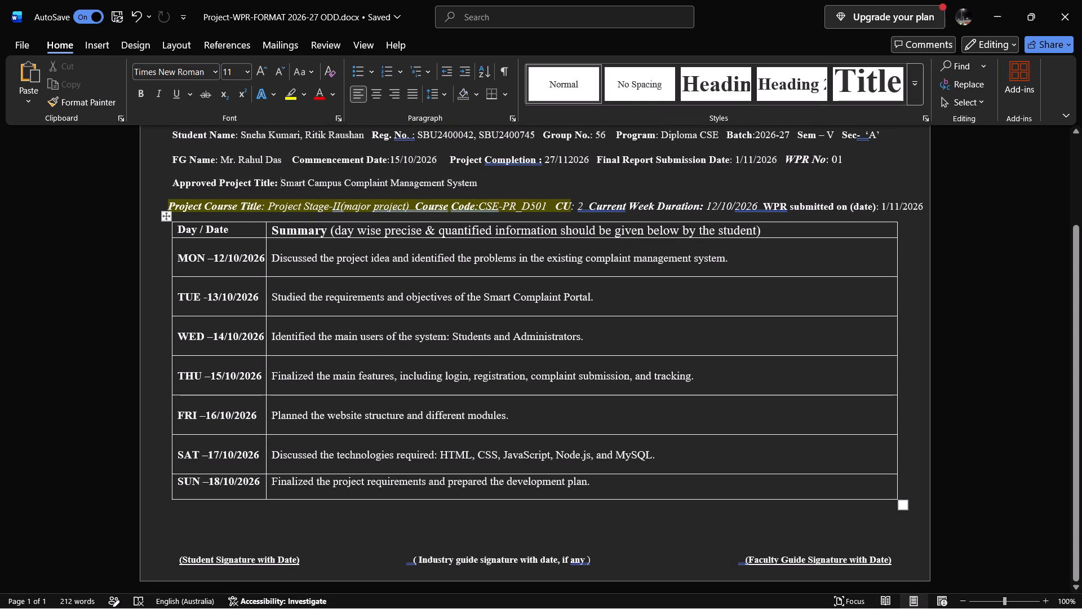
pyautogui.scroll(6, 583, 228)
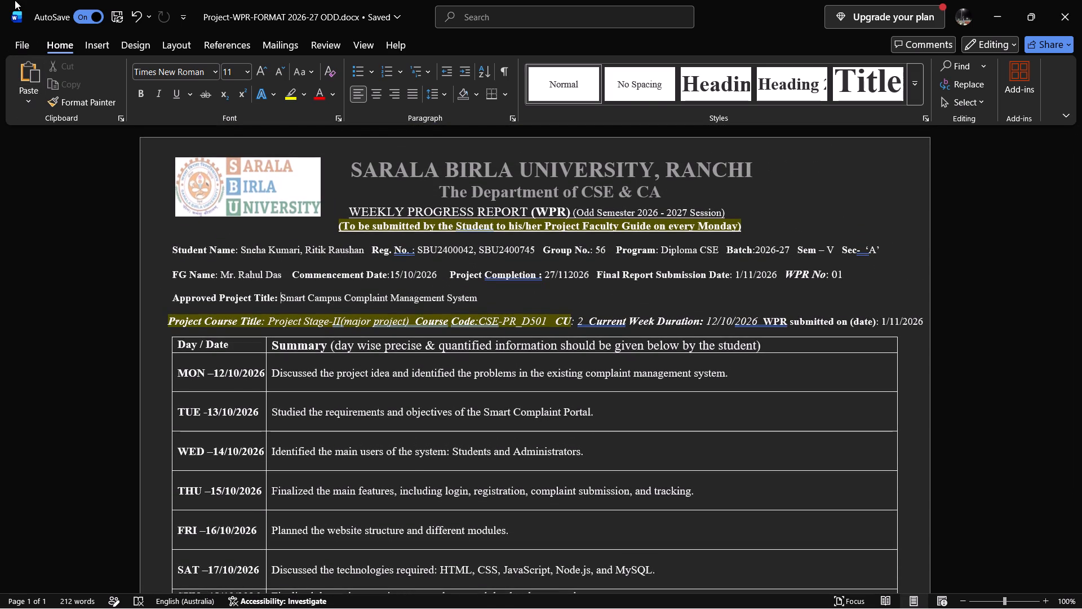
# Print the weekly progress report to a PDF file, bringing up the save dialog for the output.
pyautogui.click(24, 53)
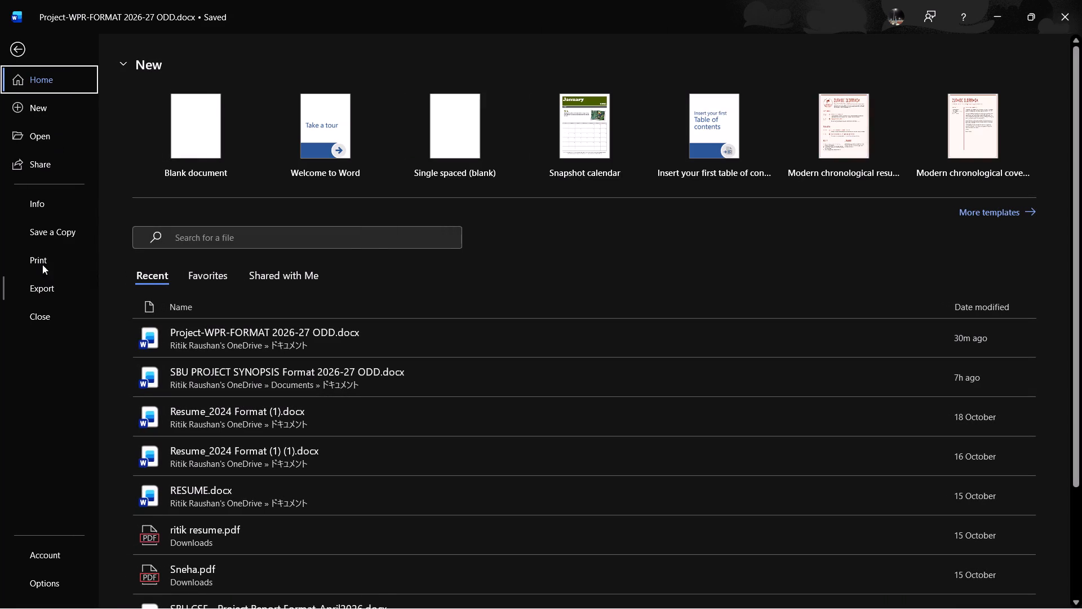
pyautogui.click(42, 264)
pyautogui.click(152, 116)
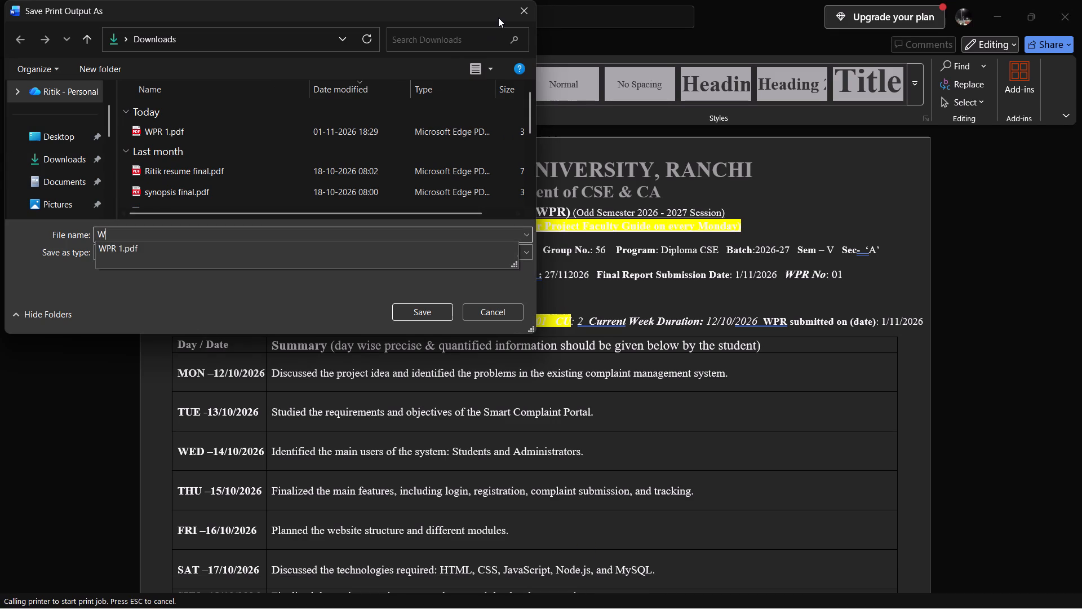
# Cancel the pending PDF save, then switch to File Explorer and undo the deletion of Finalll.pdf in the Downloads folder.
pyautogui.click(515, 14)
pyautogui.click(706, 586)
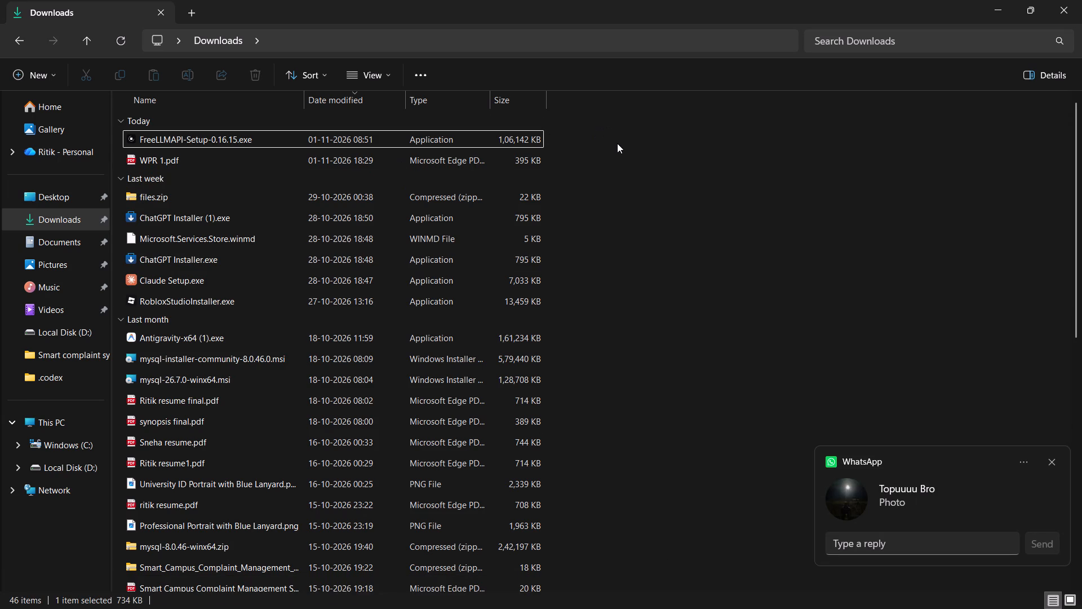
pyautogui.hotkey('ctrl', 'z')
# Delete WPR 1.pdf from the Downloads folder.
pyautogui.click(292, 160)
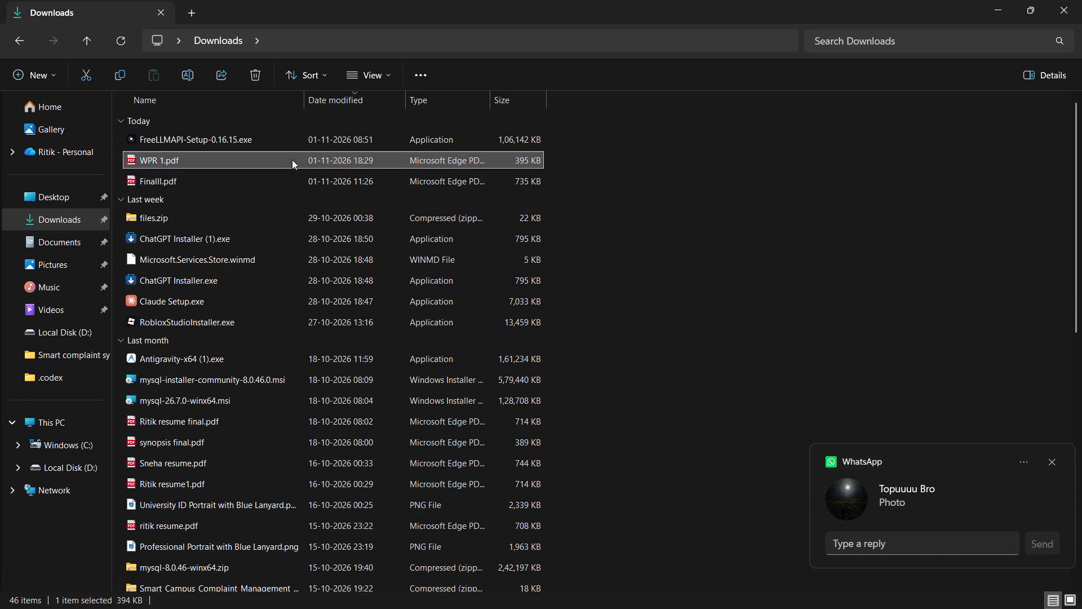
pyautogui.press('Delete')
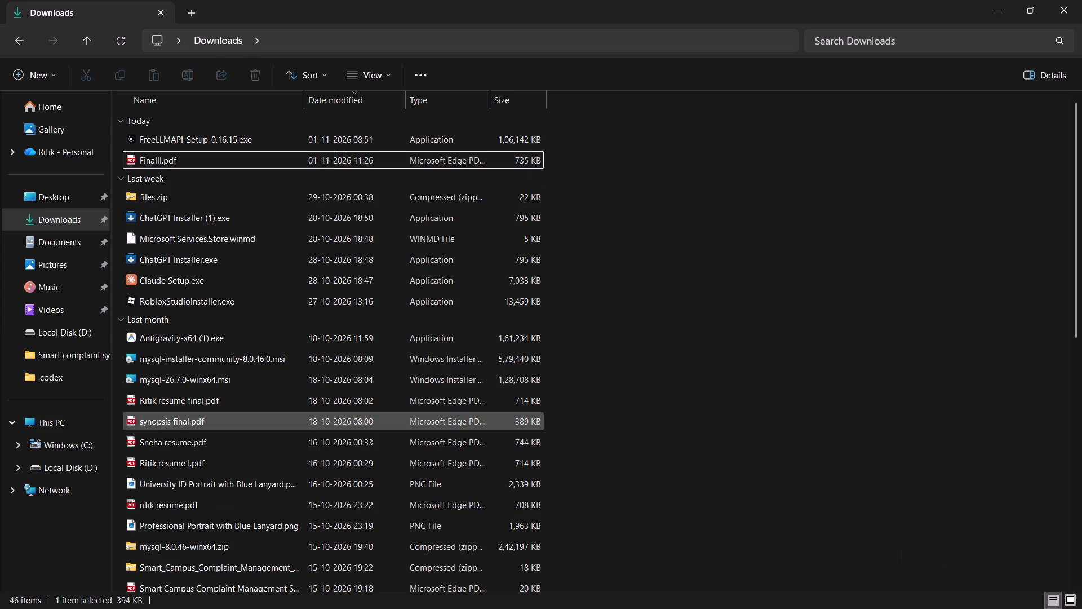
# Return to Word and print the weekly progress report to a PDF file named "WPR 1" in the Downloads folder.
pyautogui.click(650, 590)
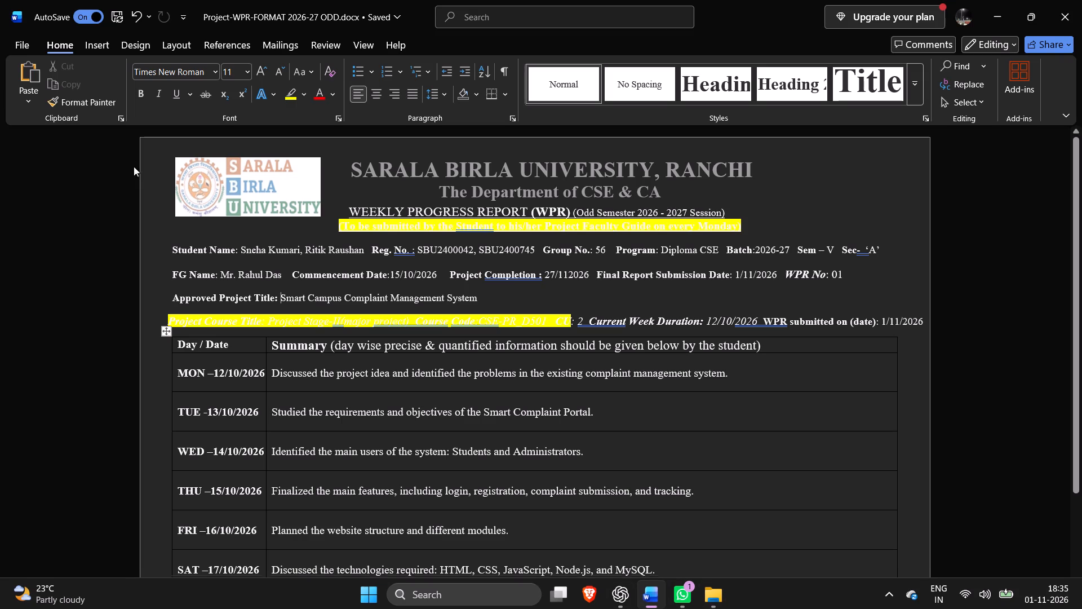
pyautogui.click(21, 51)
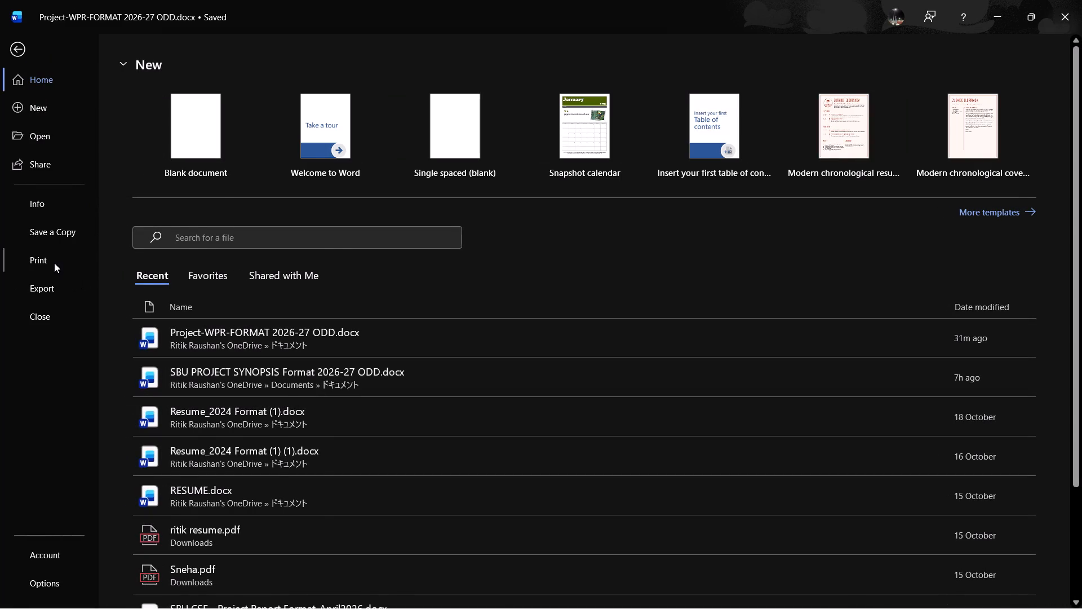
pyautogui.click(54, 263)
pyautogui.click(156, 124)
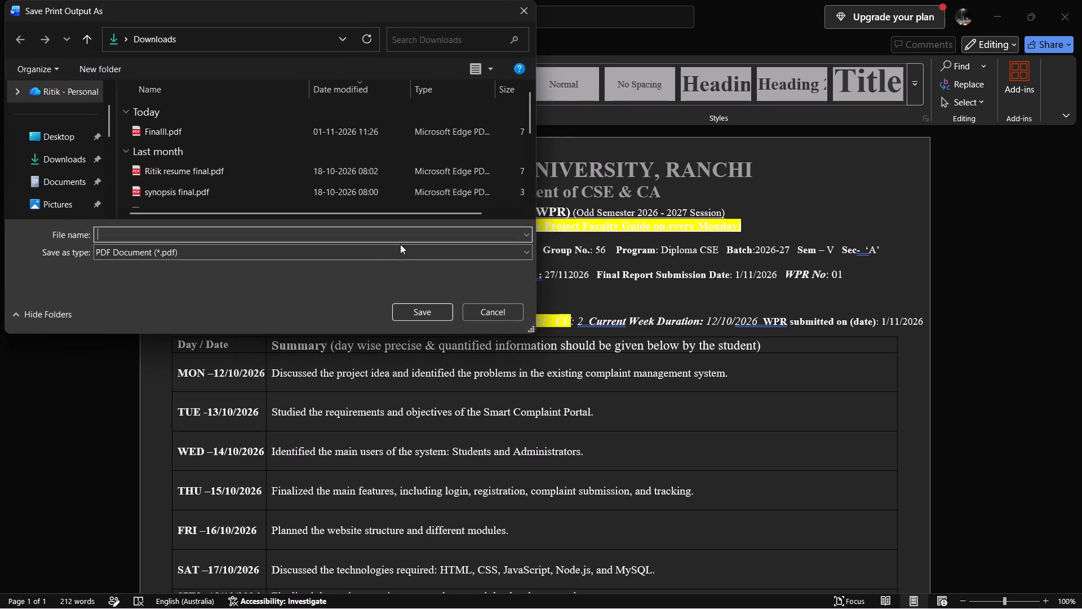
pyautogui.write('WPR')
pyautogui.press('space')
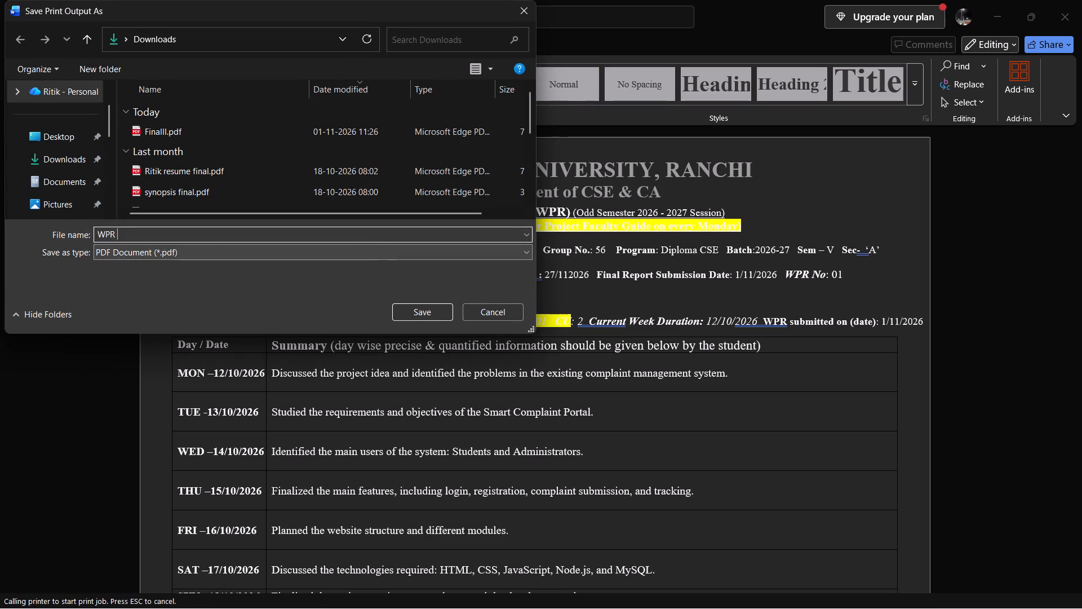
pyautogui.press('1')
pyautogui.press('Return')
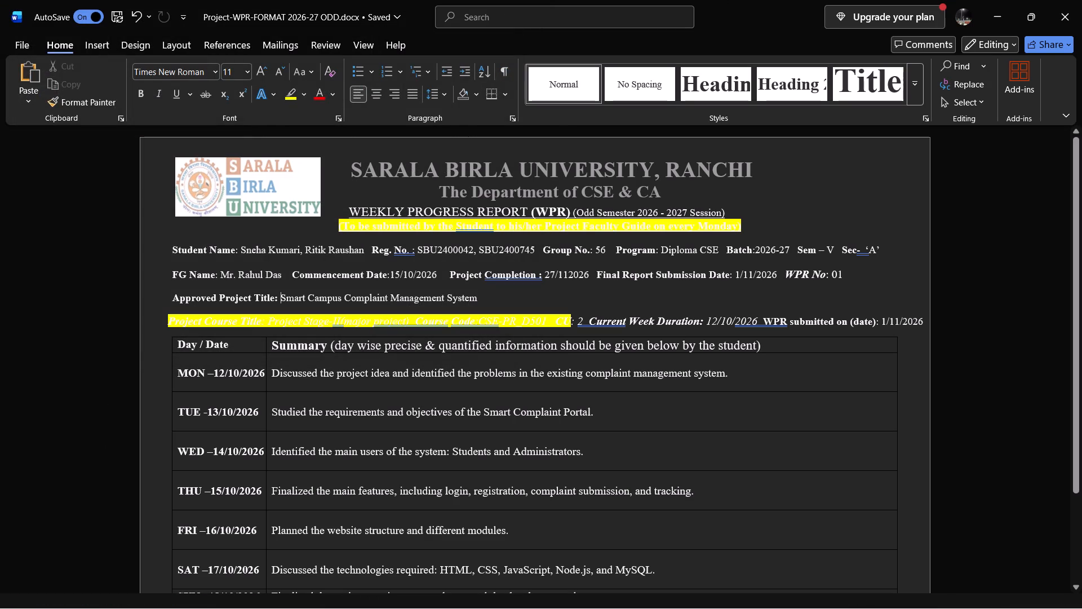